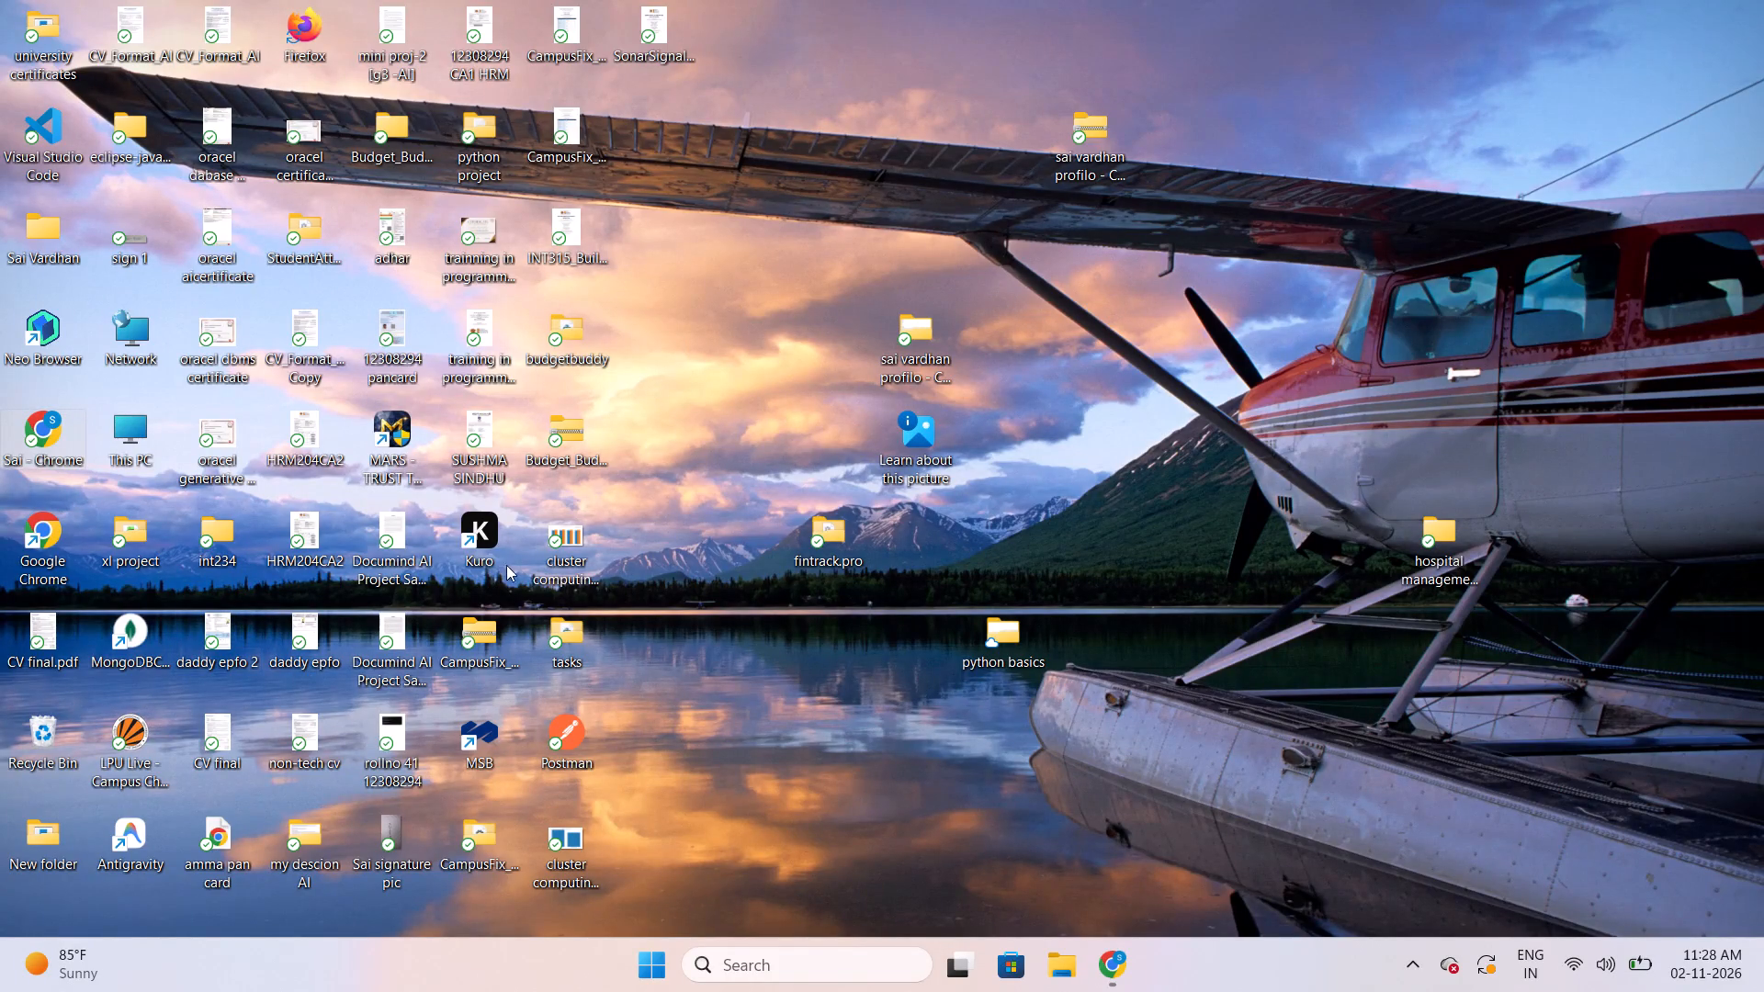
Open the "non-tech cv" PDF from the desktop in Word, using that app just once.
click(305, 736)
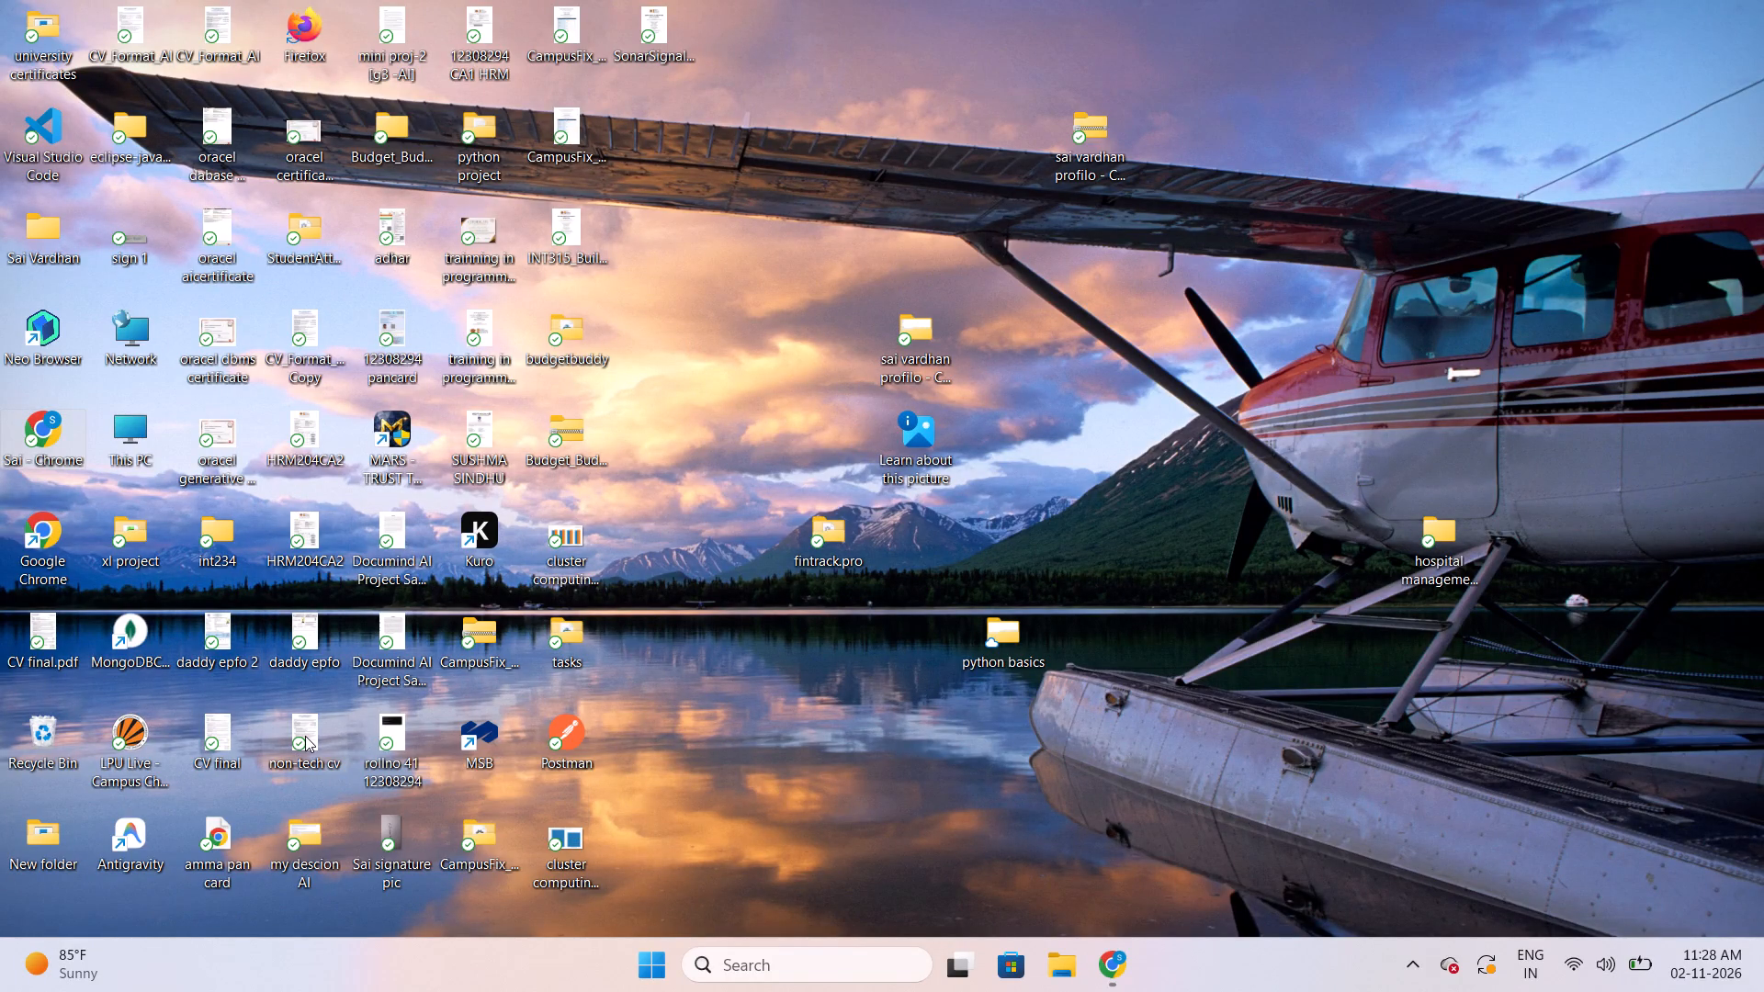
right_click(305, 736)
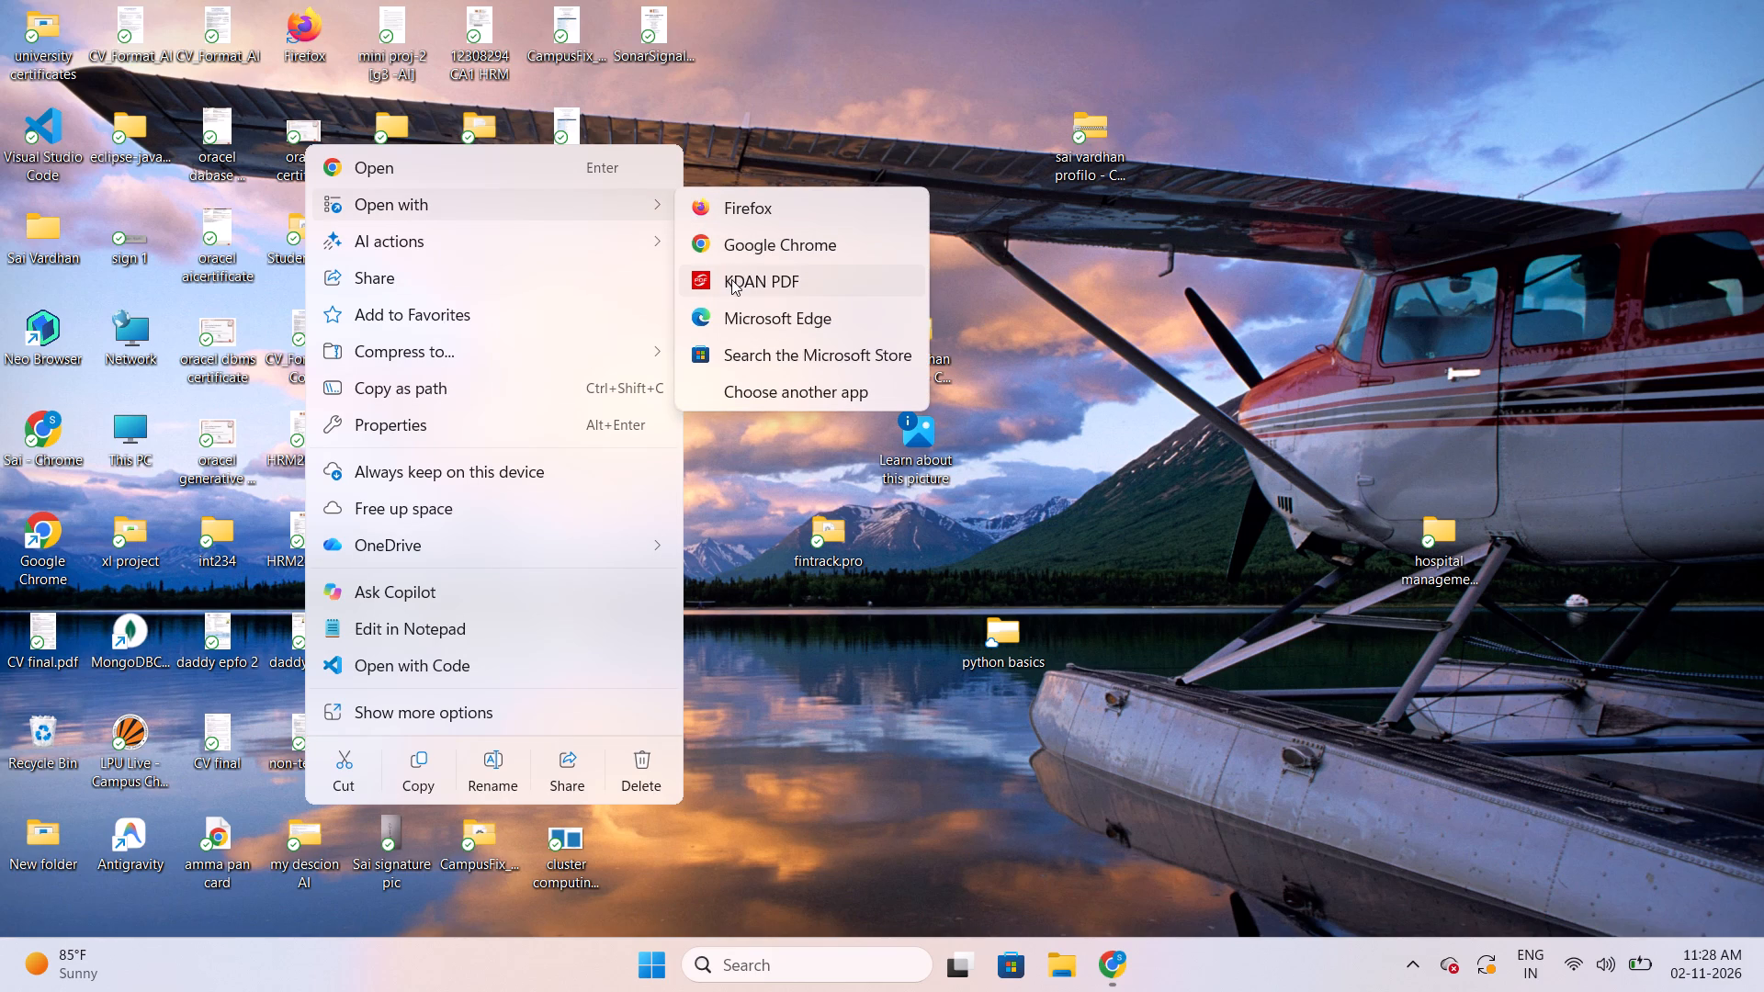
click(772, 387)
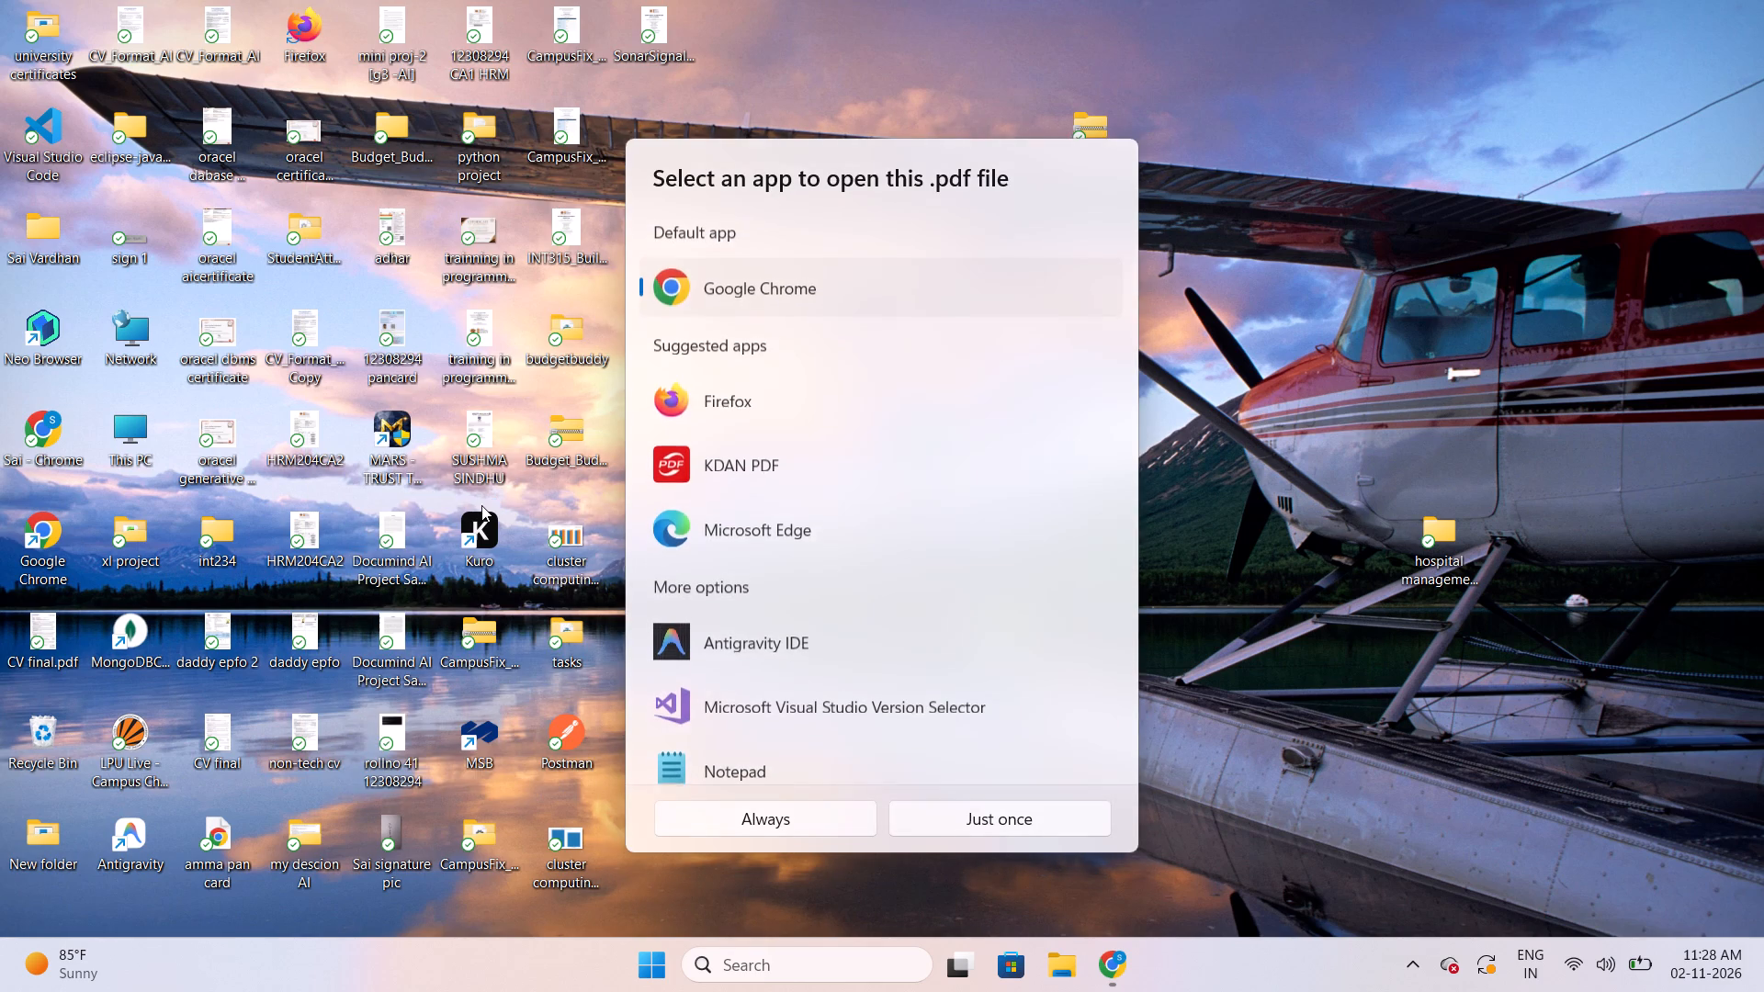
scroll(795, 644, down, 3)
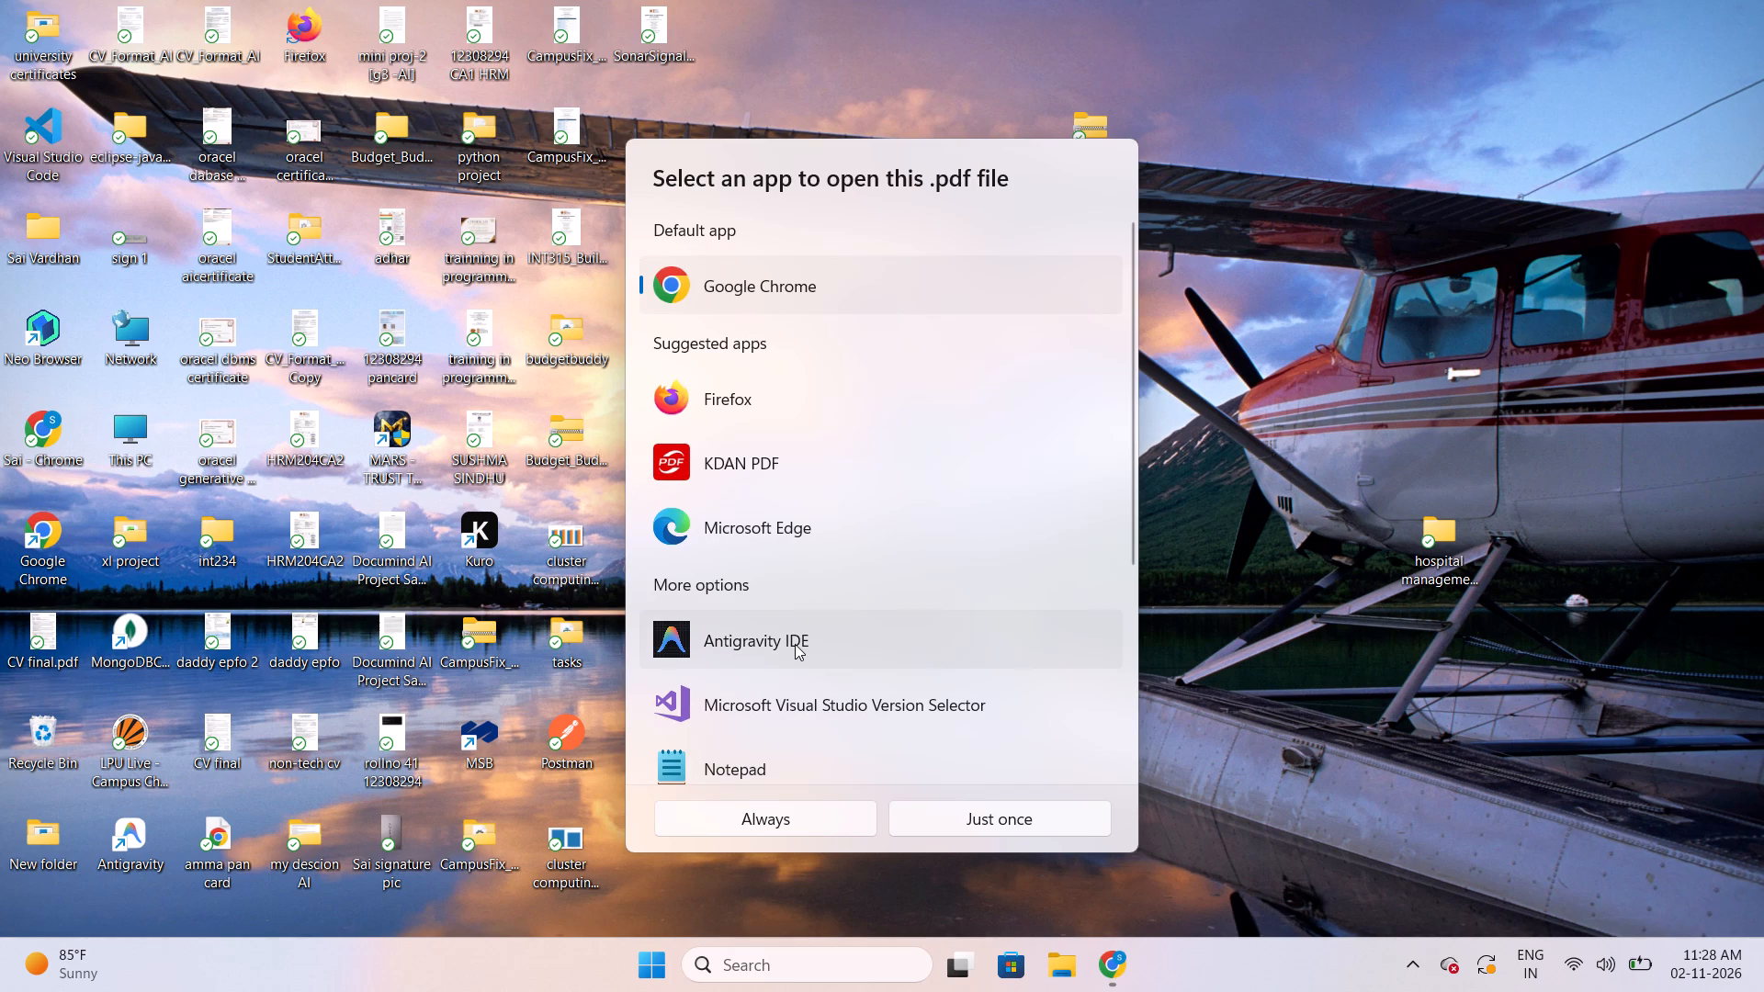
scroll(795, 644, down, 3)
scroll(795, 644, up, 1)
click(773, 660)
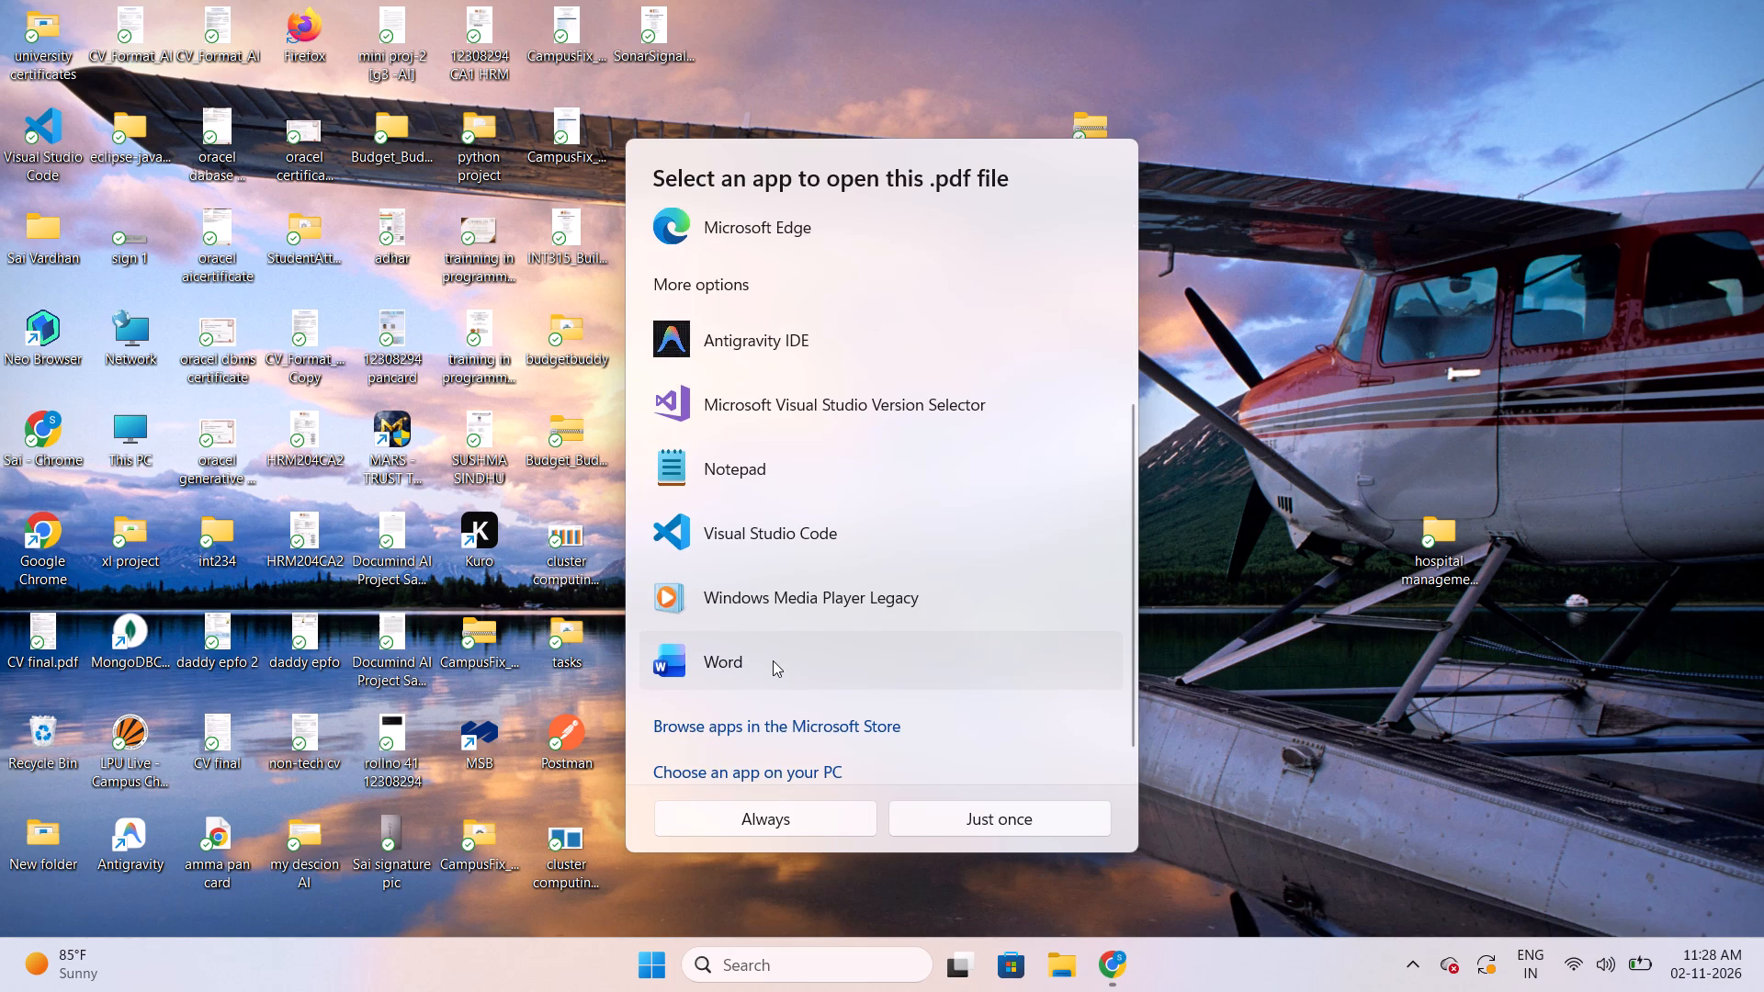
click(967, 810)
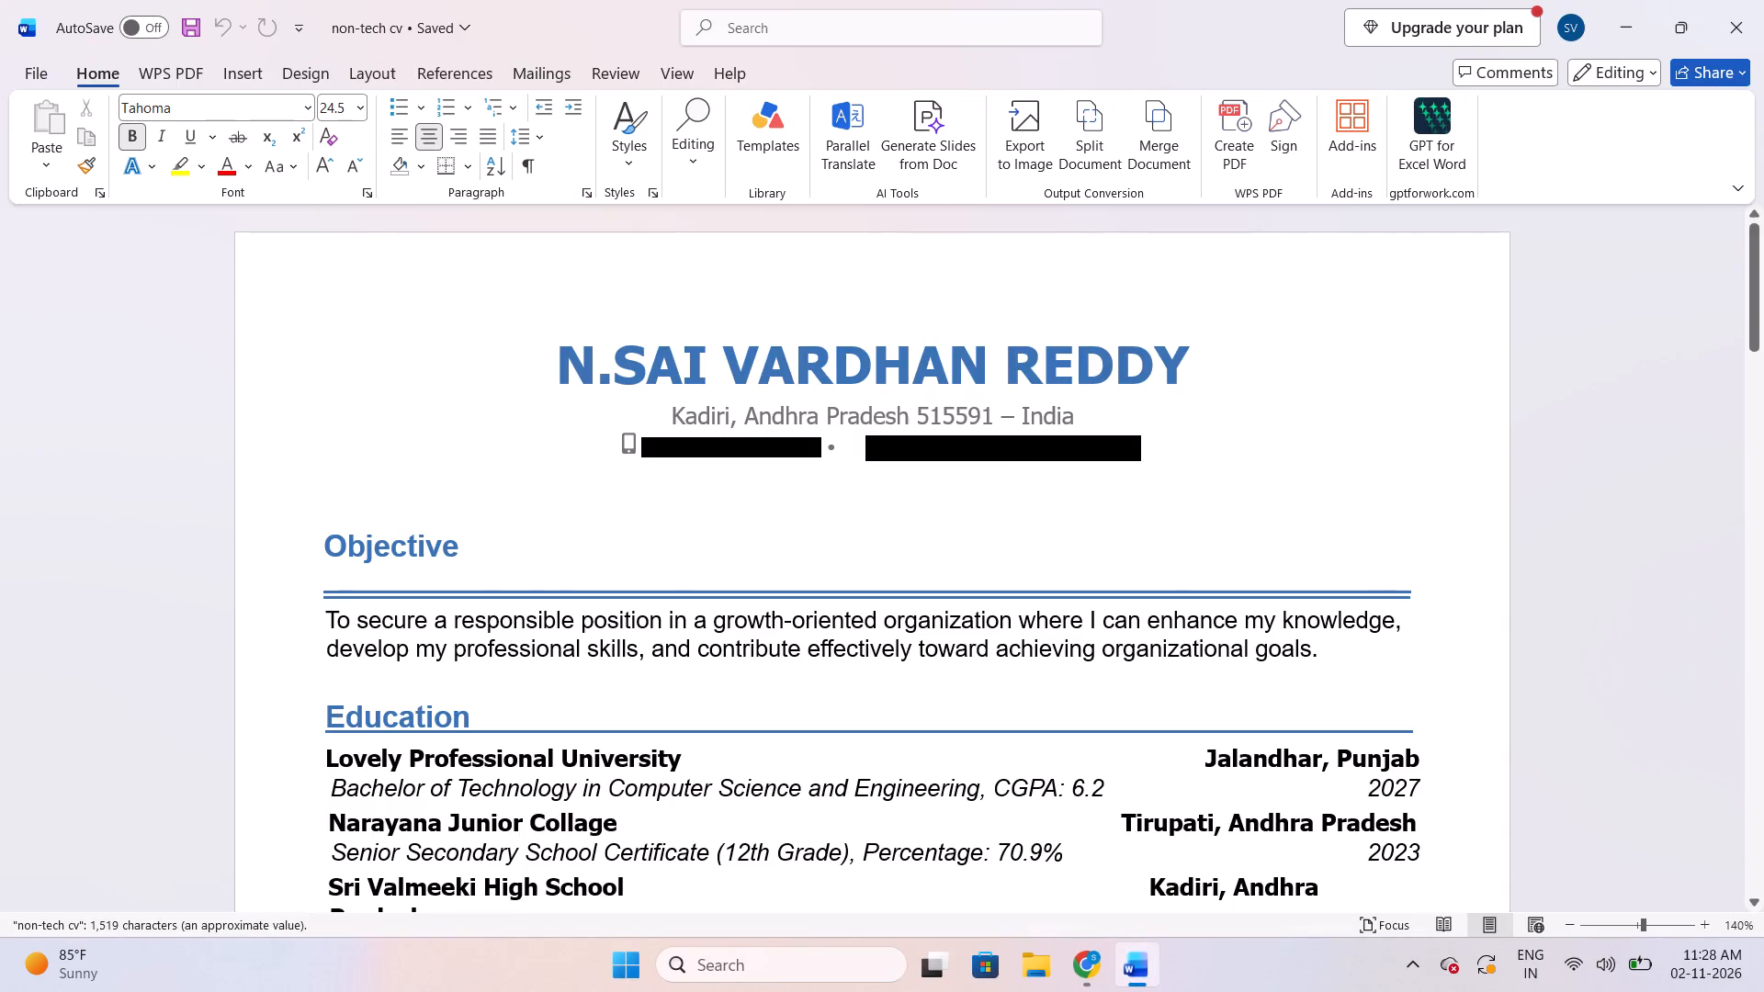
Delete the double blue divider line beneath the Objective heading of the CV.
scroll(962, 775, down, 3)
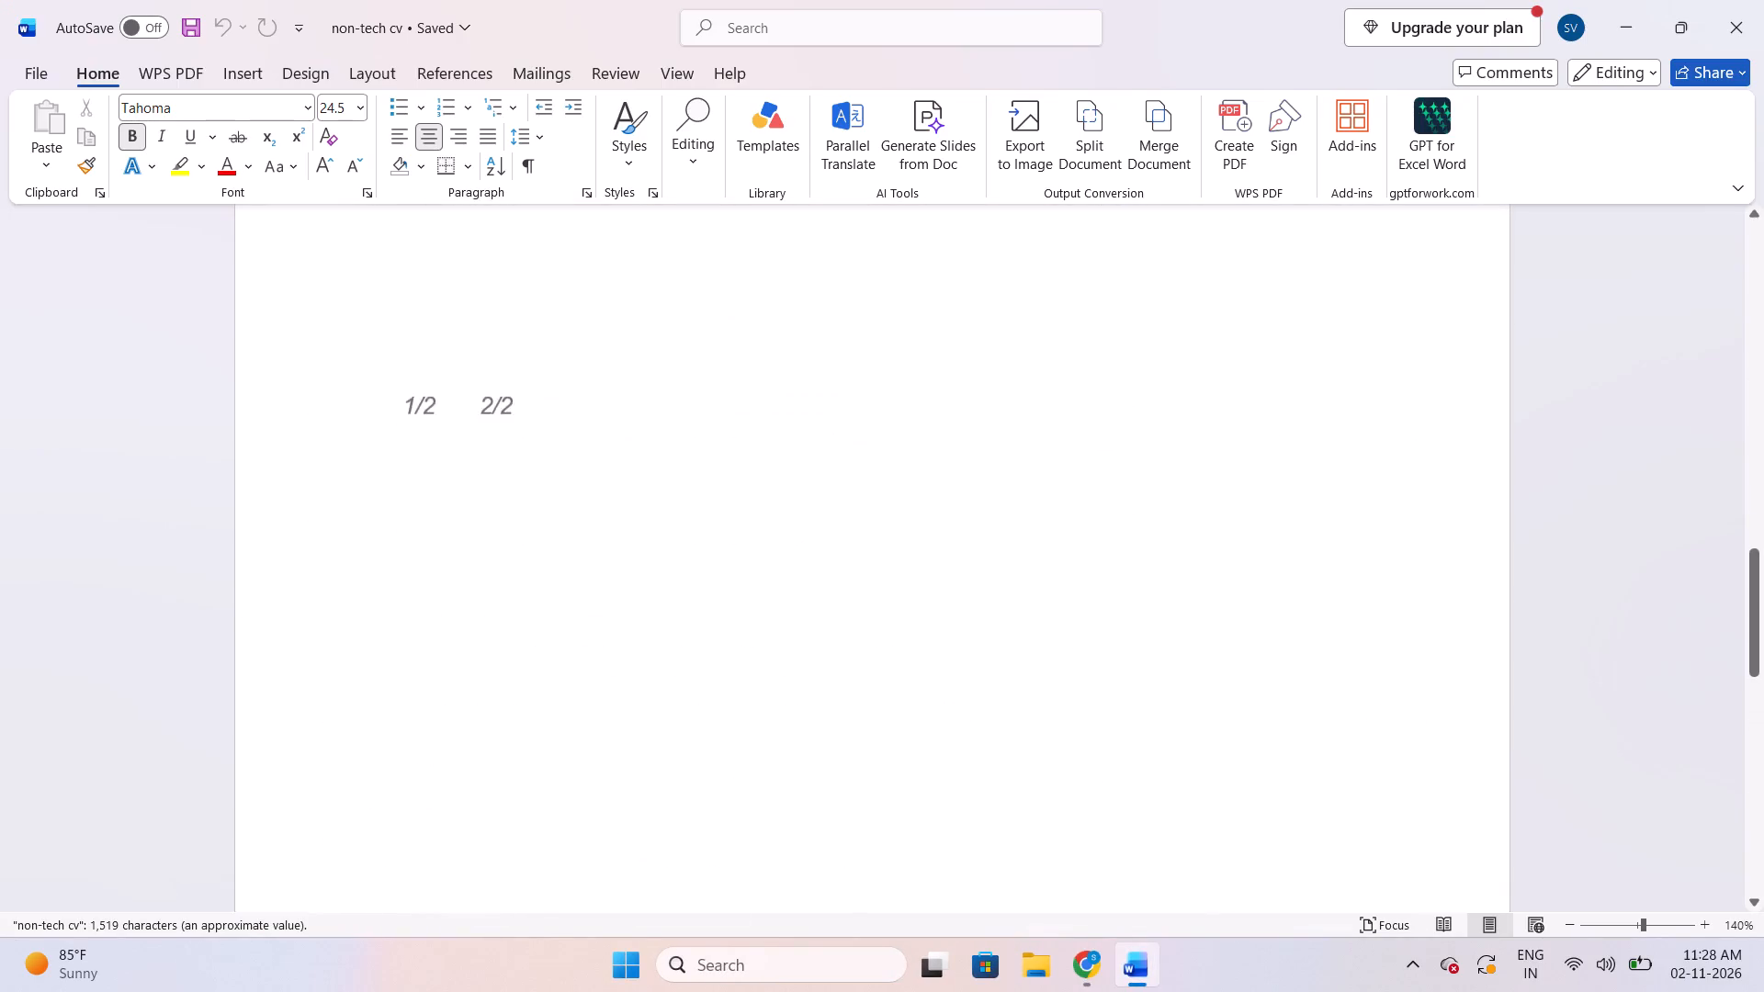
scroll(962, 775, up, 2)
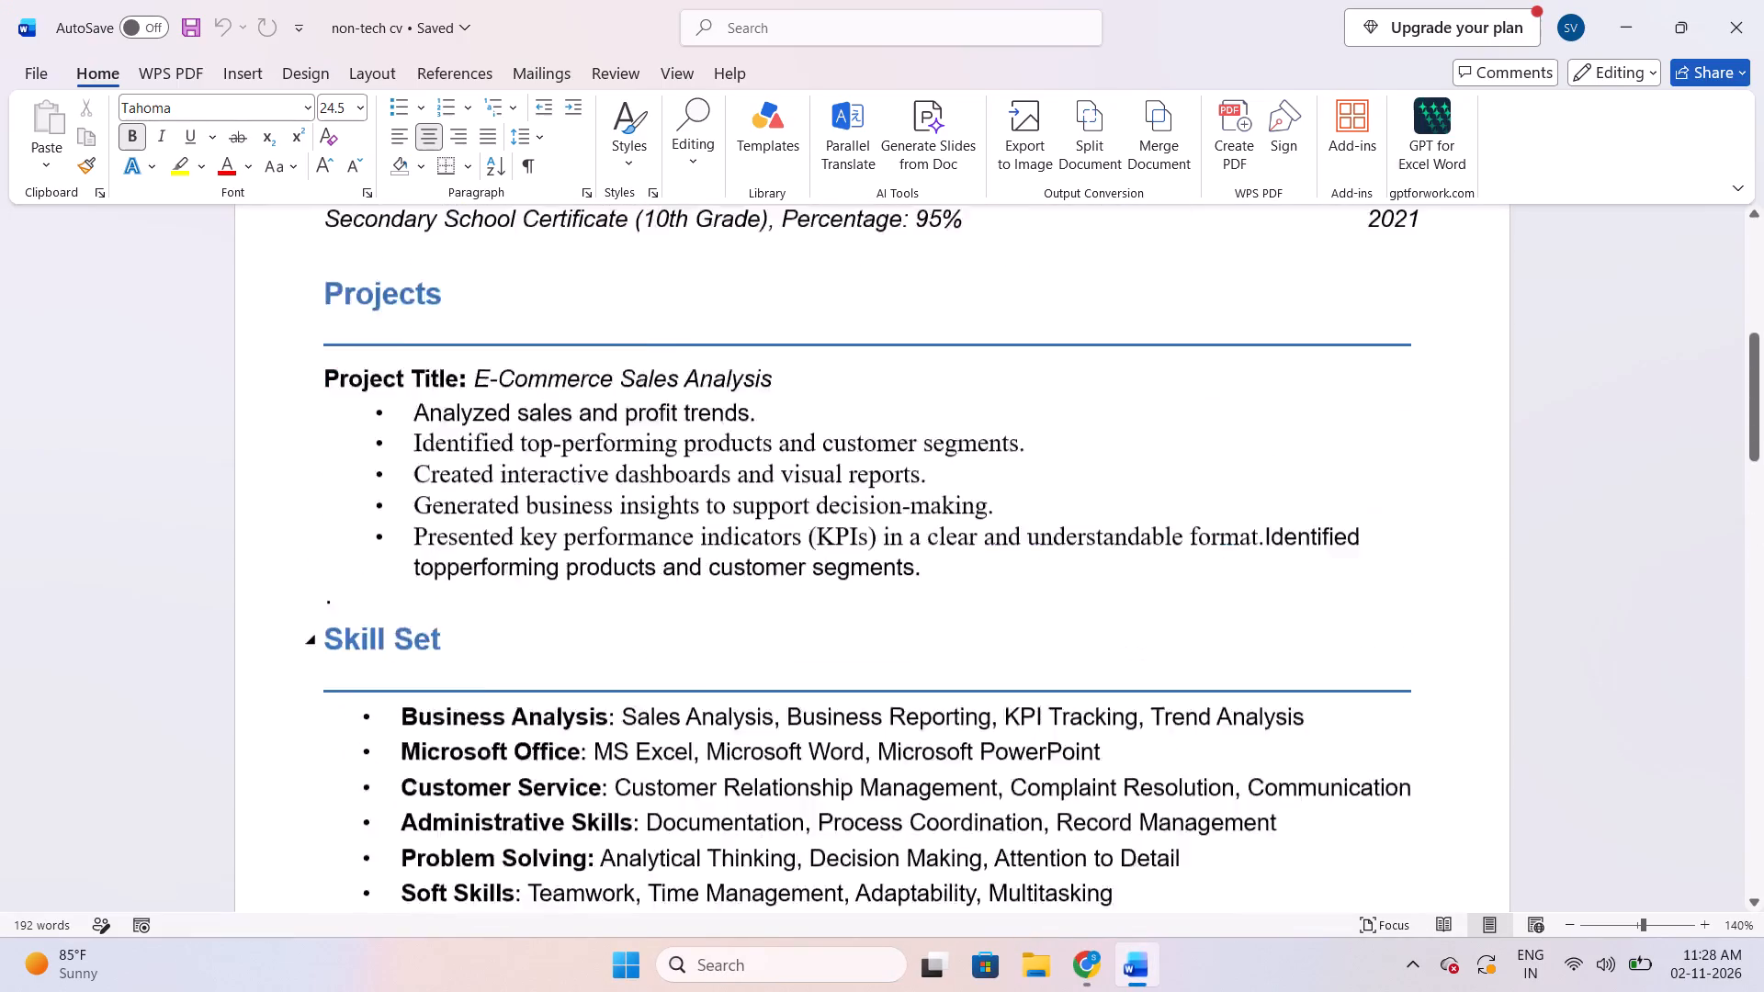
scroll(962, 775, up, 1)
ctrl+scroll(962, 775, down, 3)
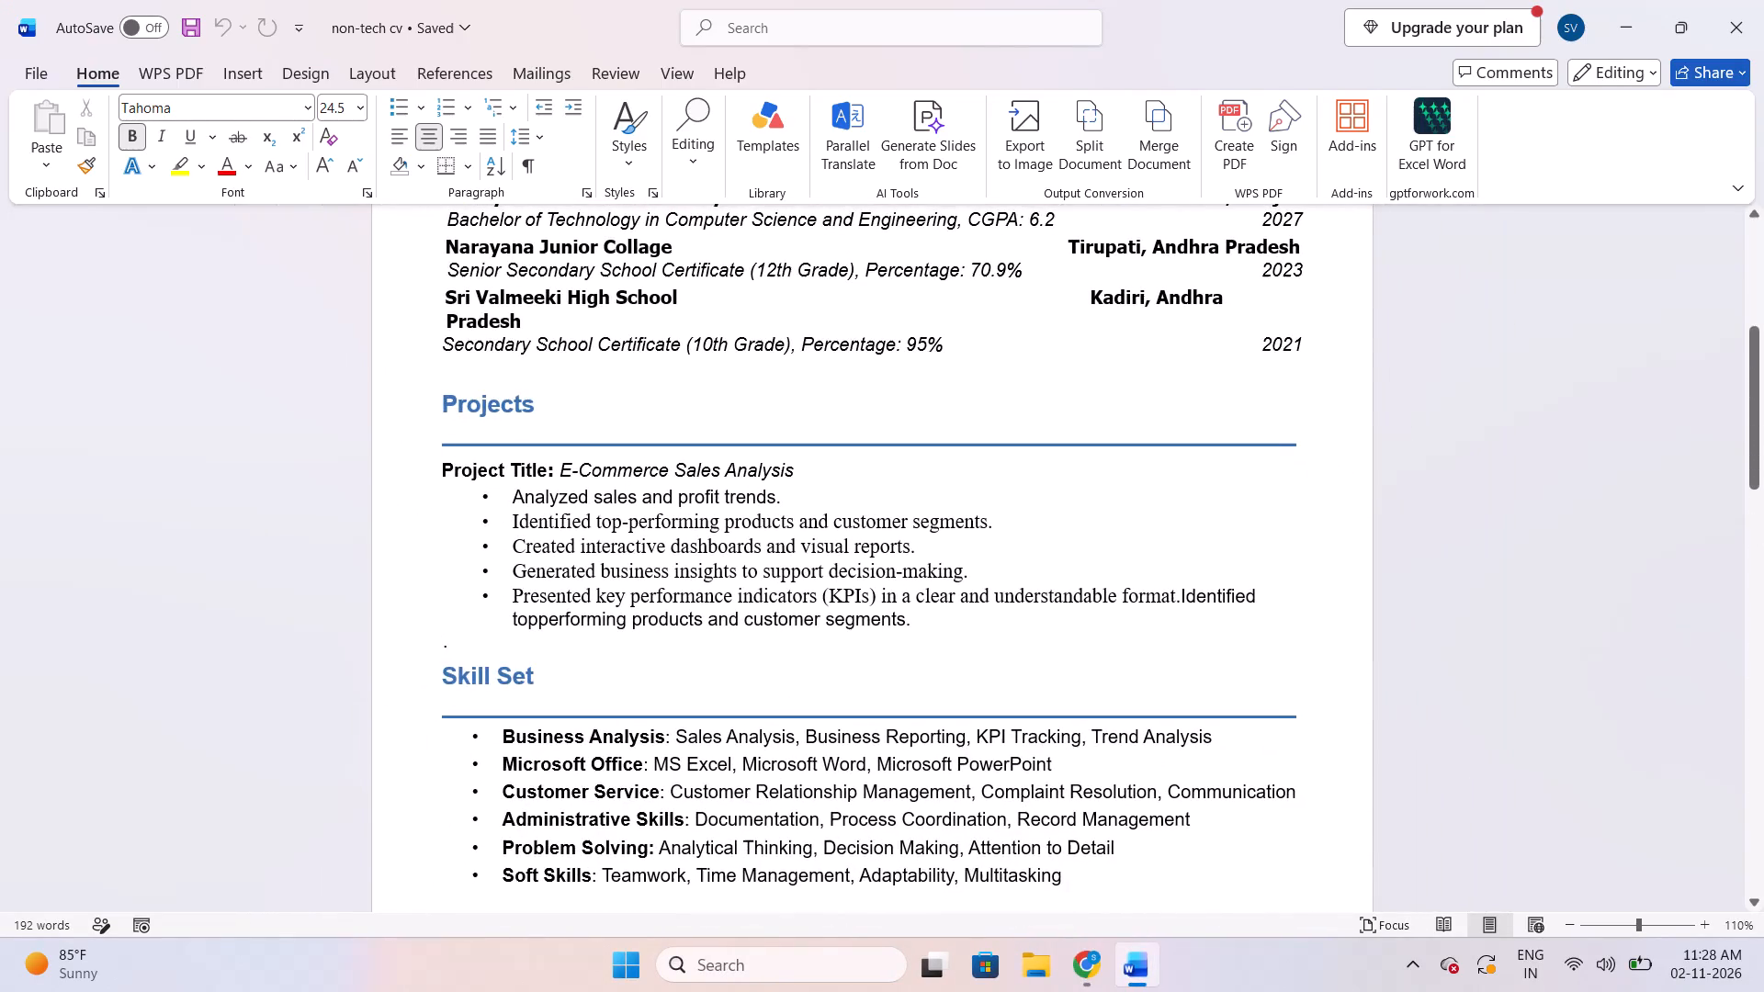
scroll(961, 652, up, 1)
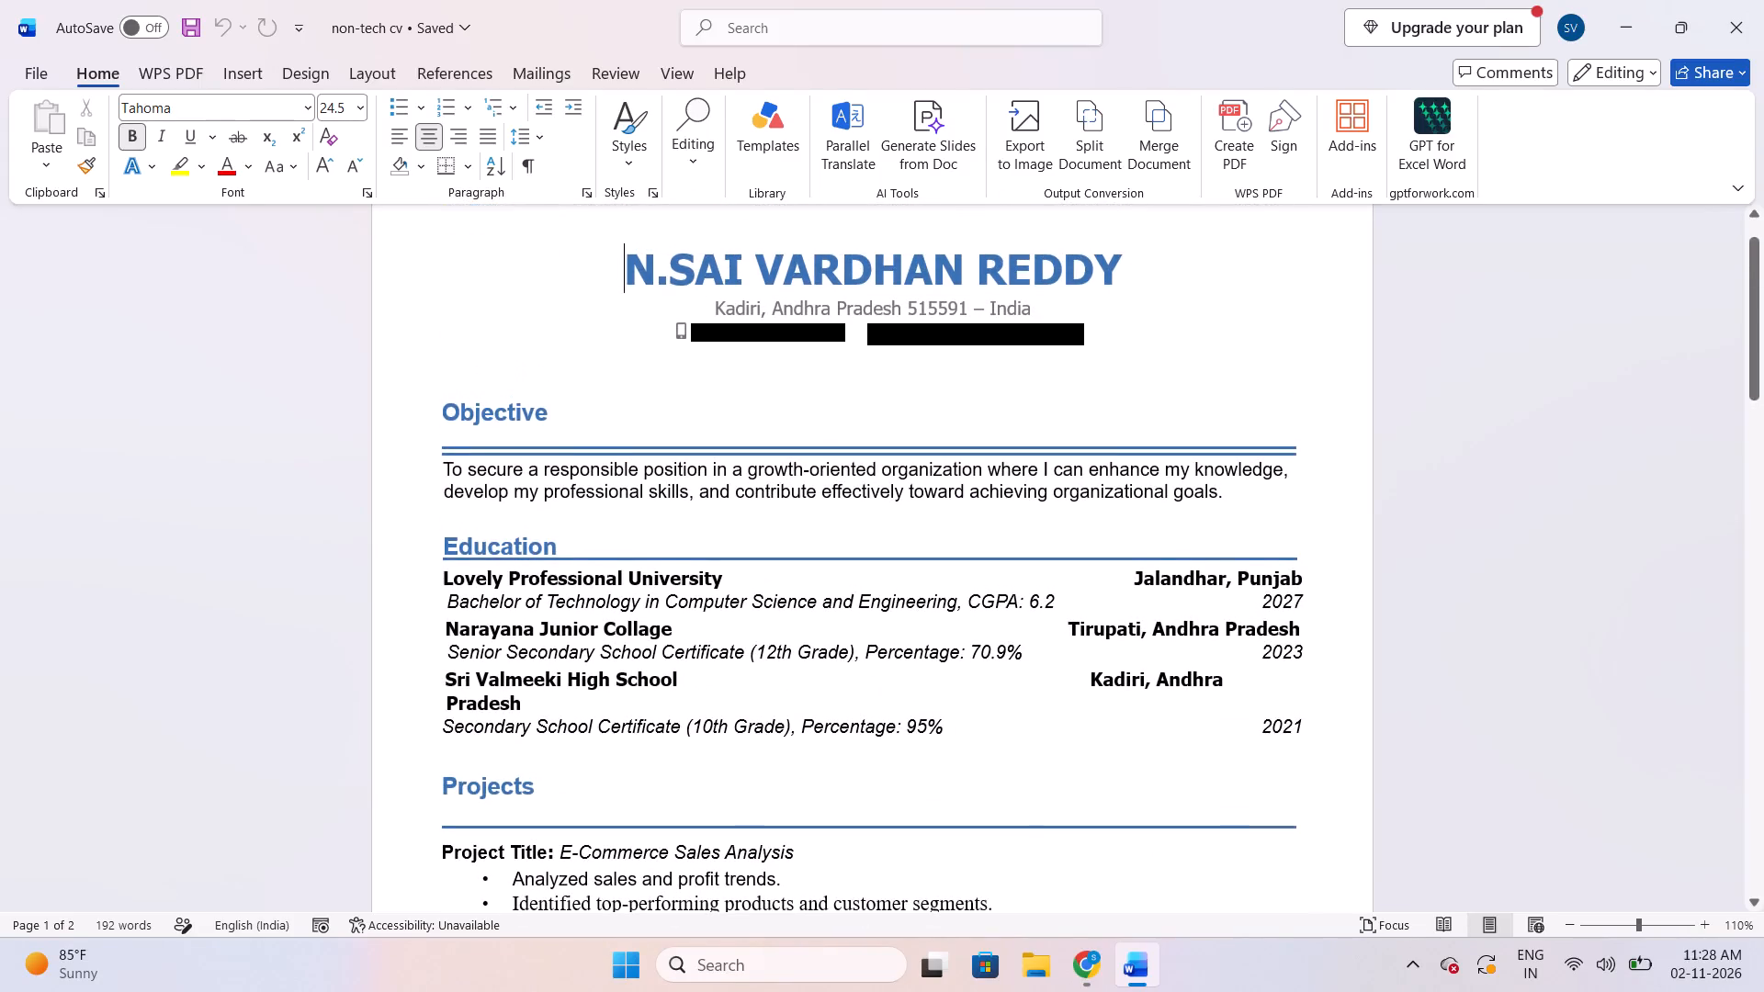
scroll(961, 652, up, 1)
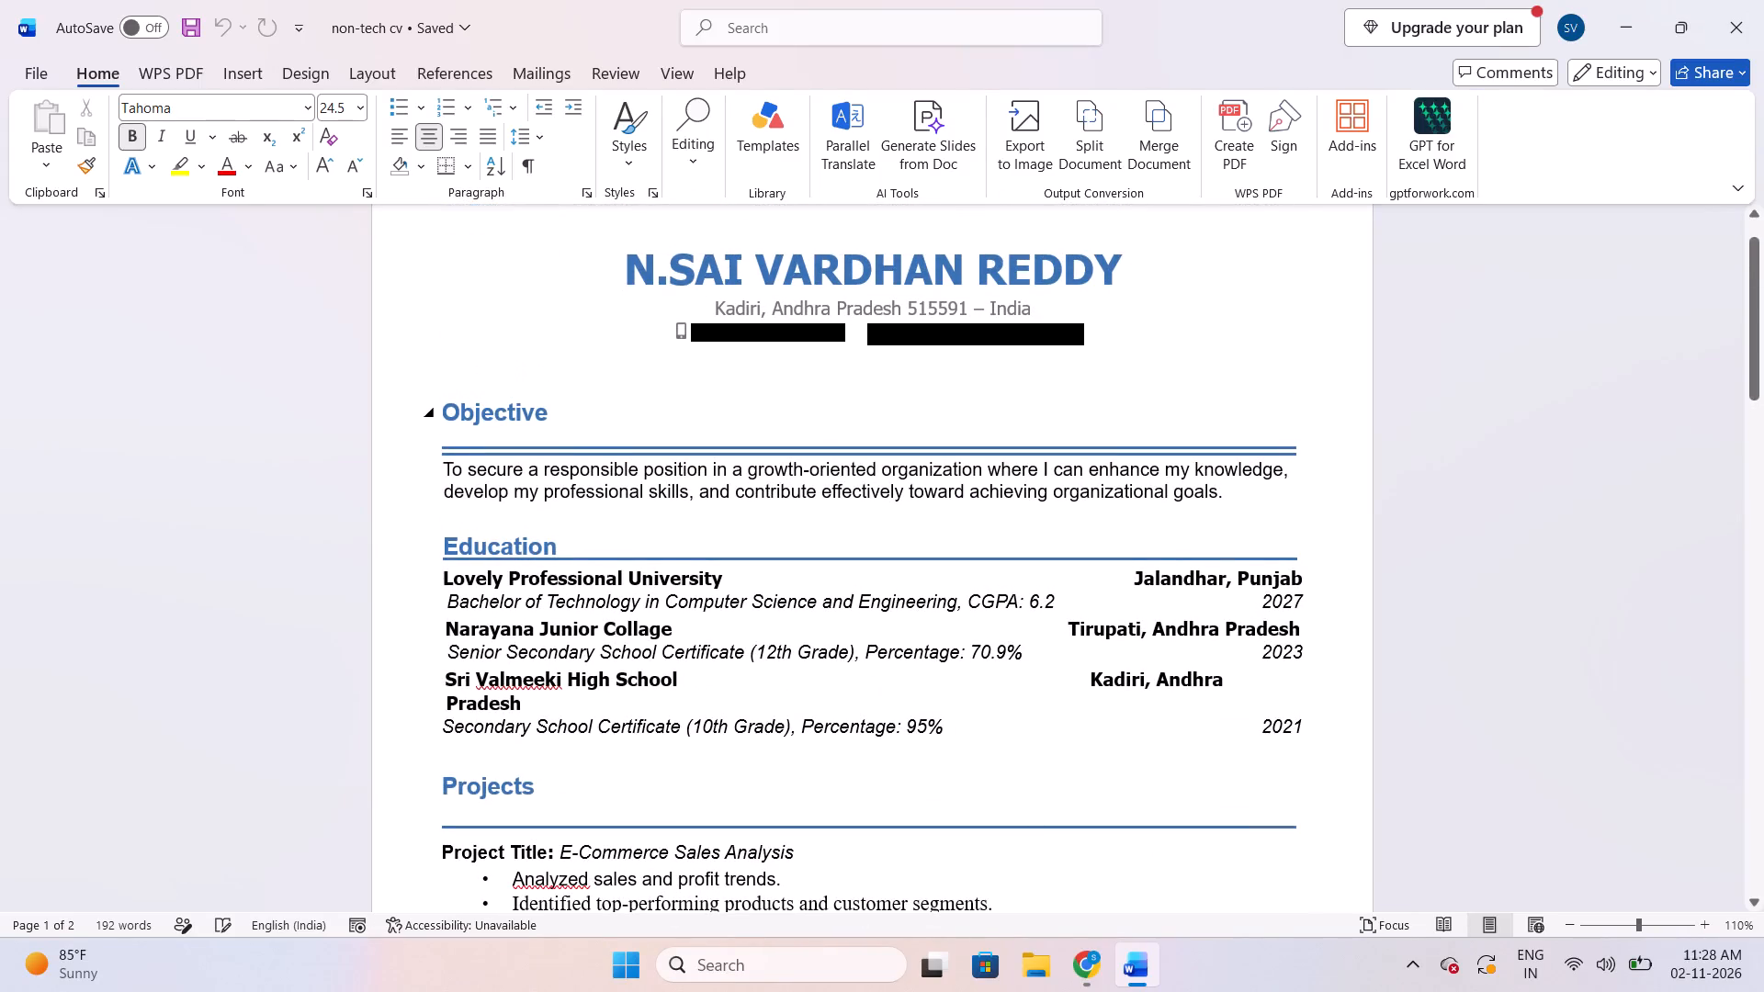
click(1294, 452)
key(BackSpace)
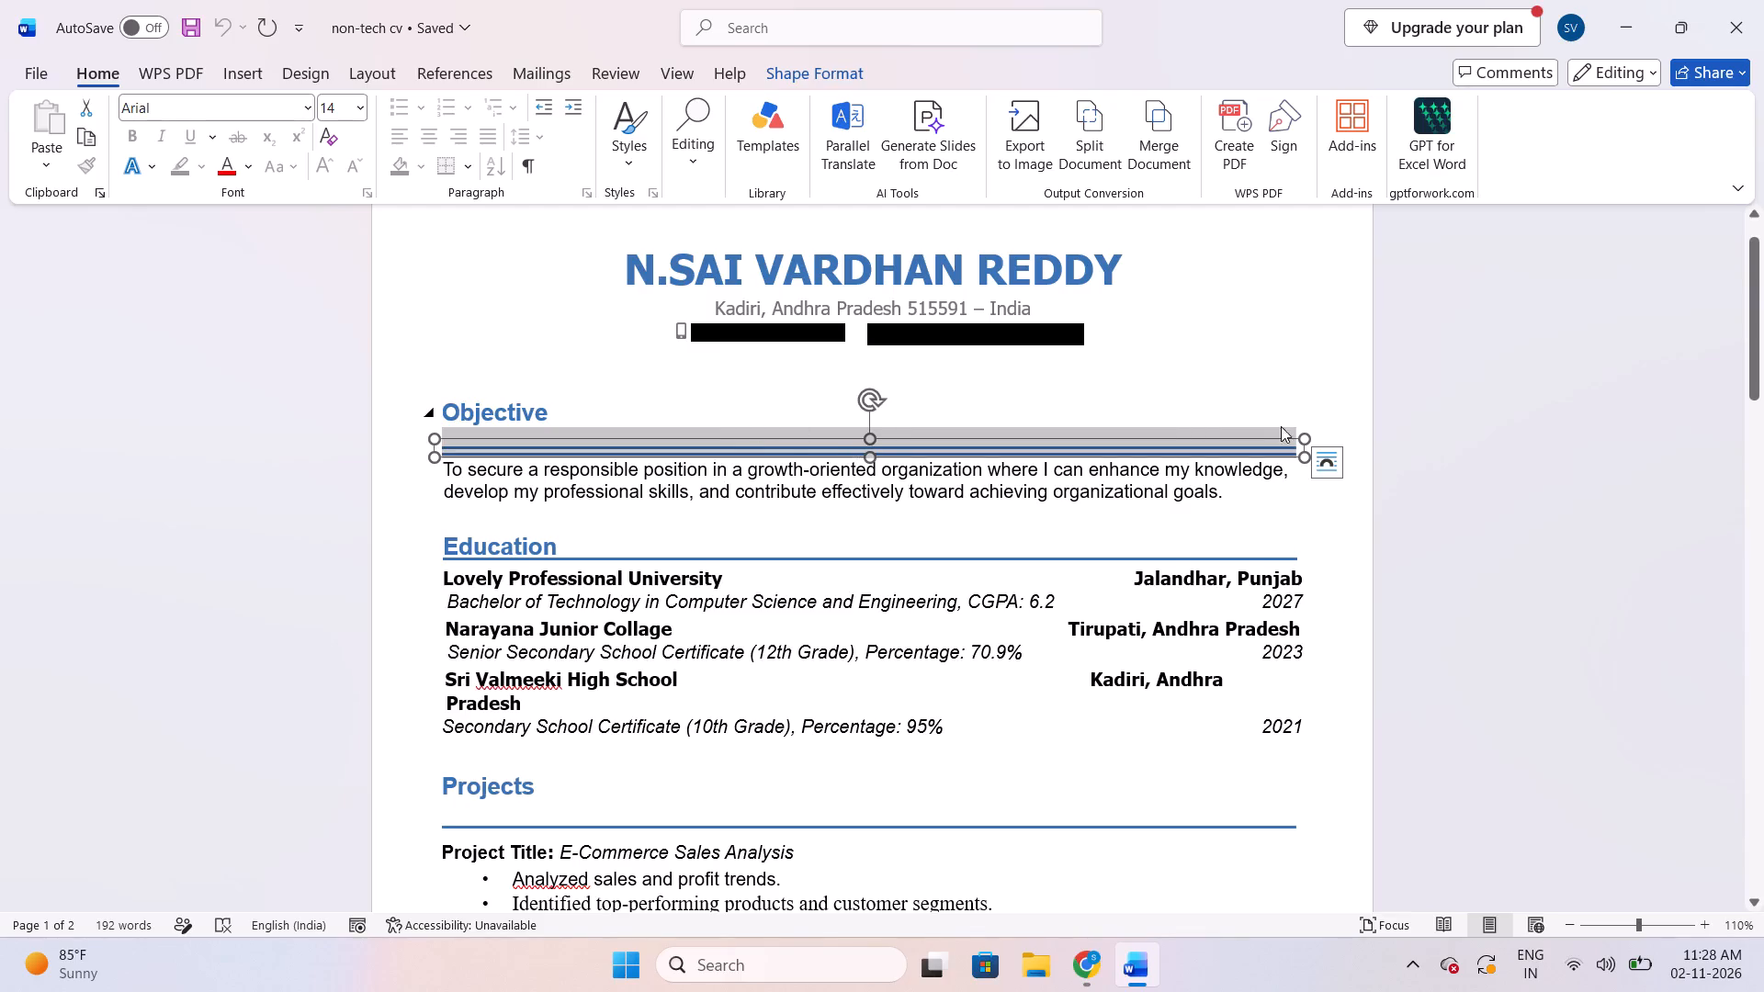
right_click(1230, 448)
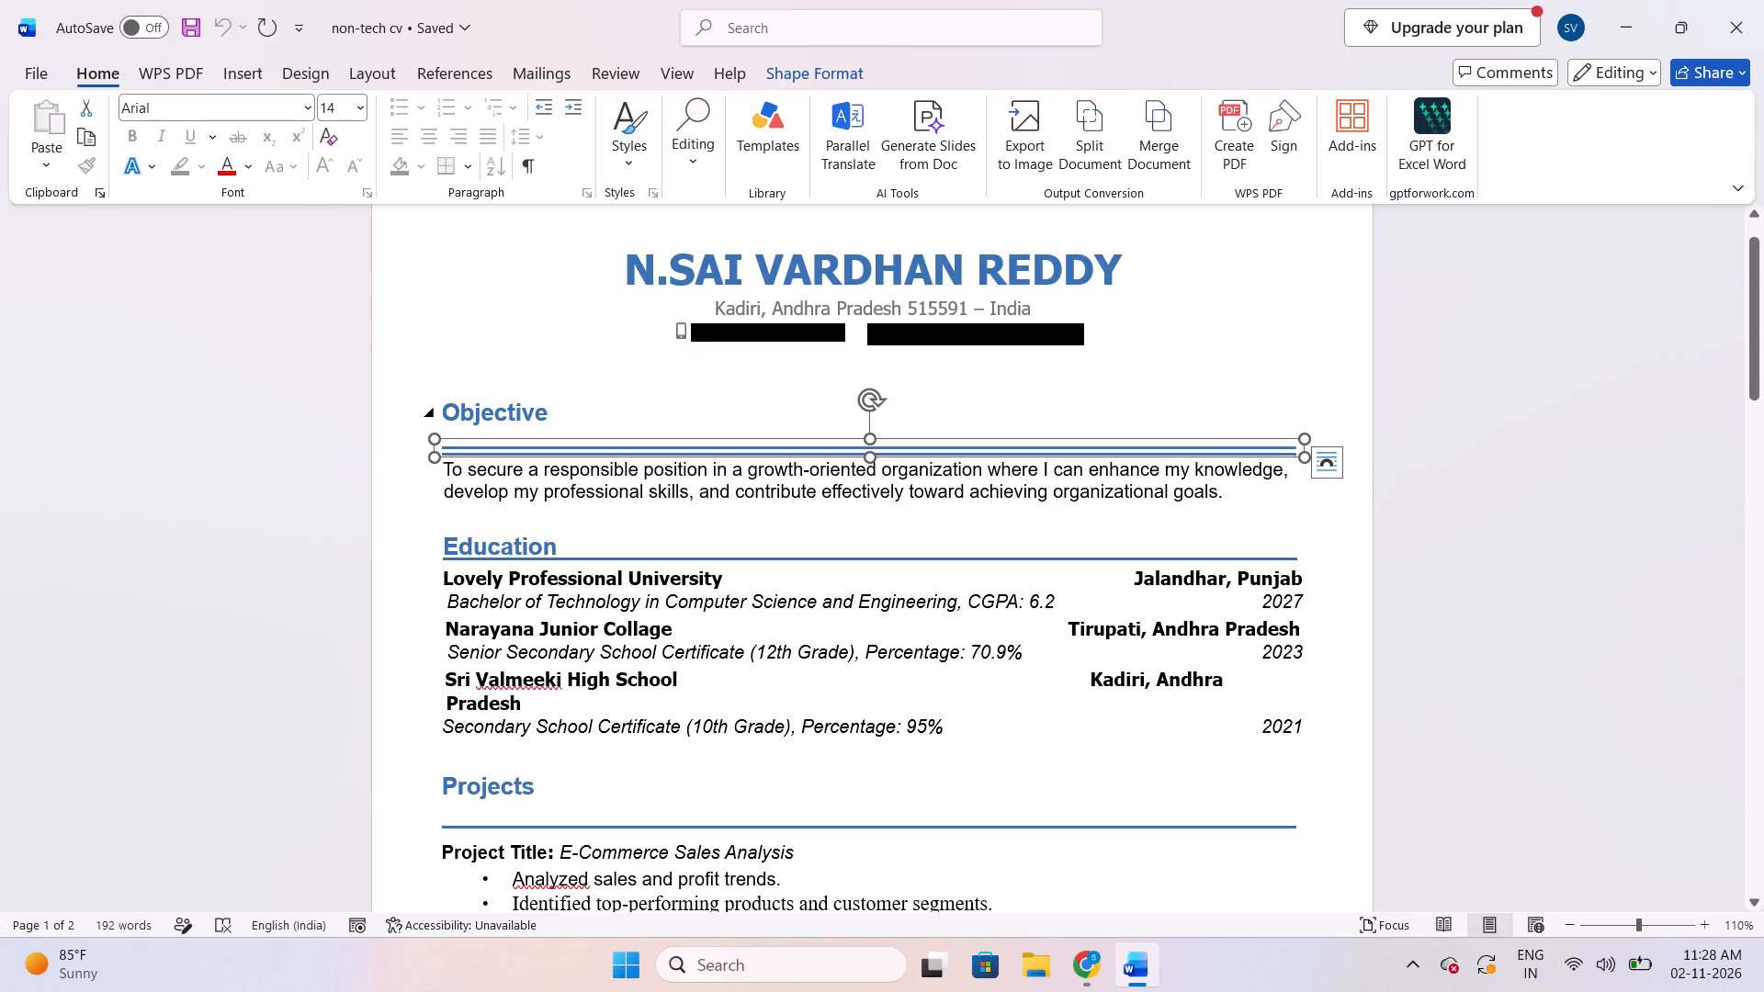
click(1306, 437)
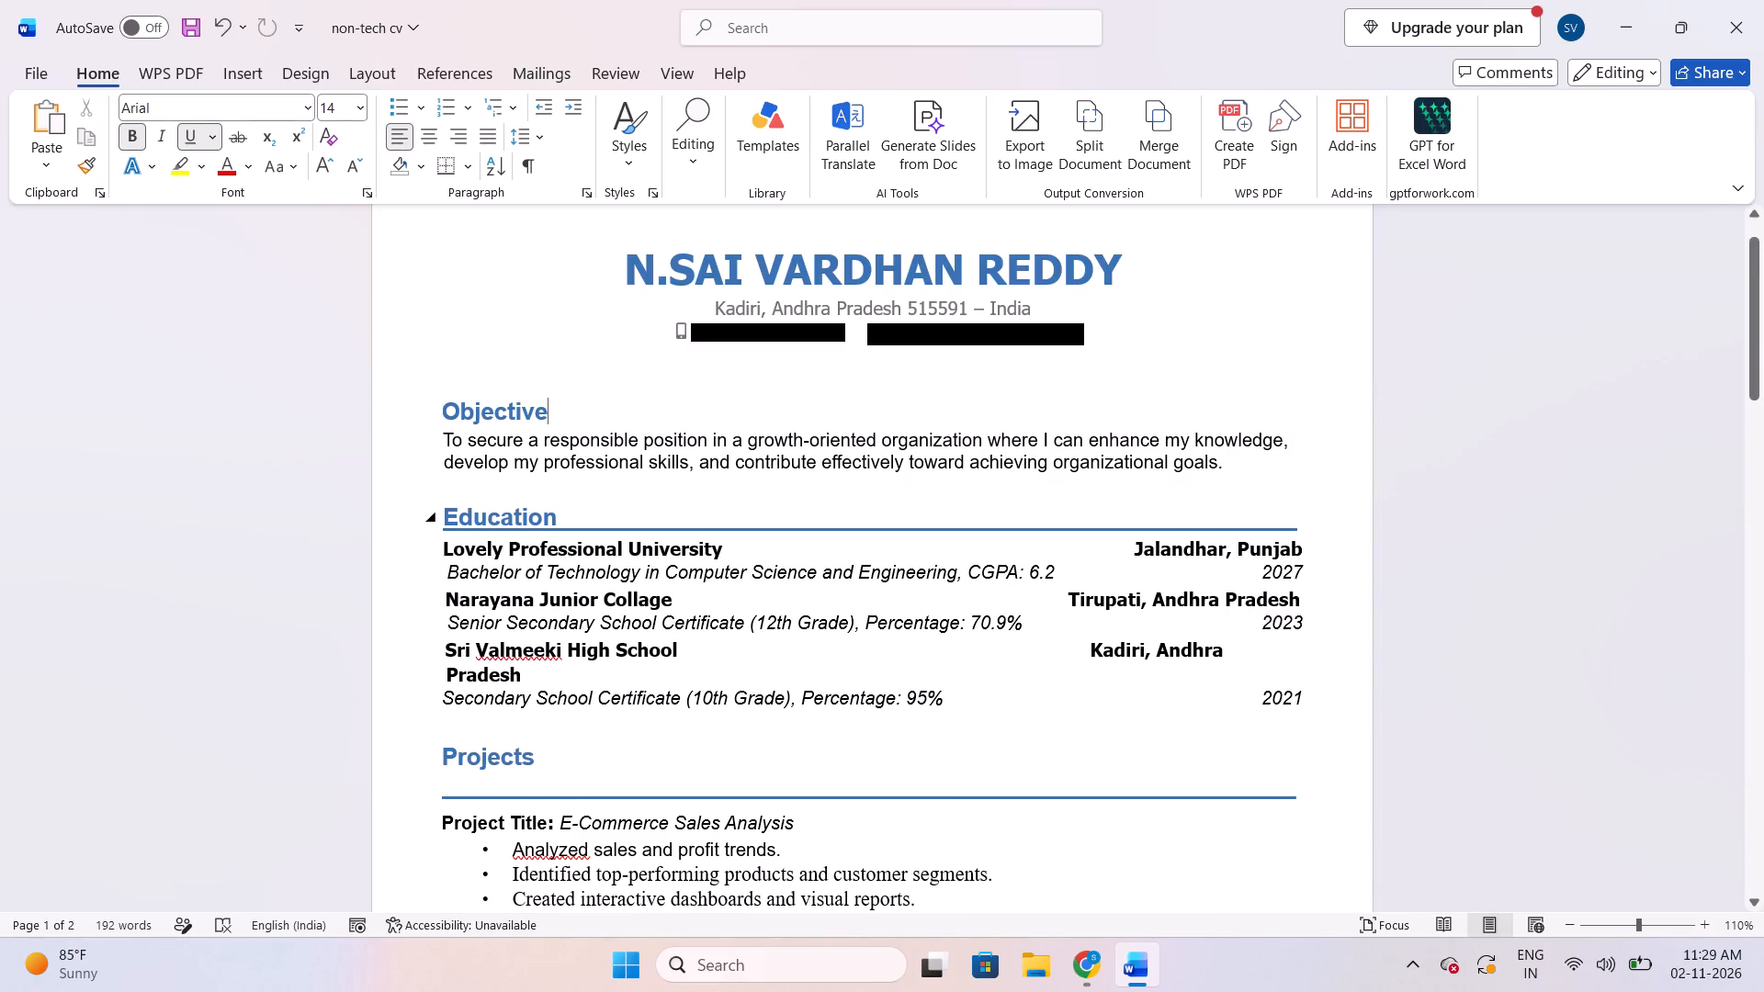
Look over the rest of the CV down to the end of its last page.
scroll(1129, 611, down, 2)
scroll(1129, 611, up, 2)
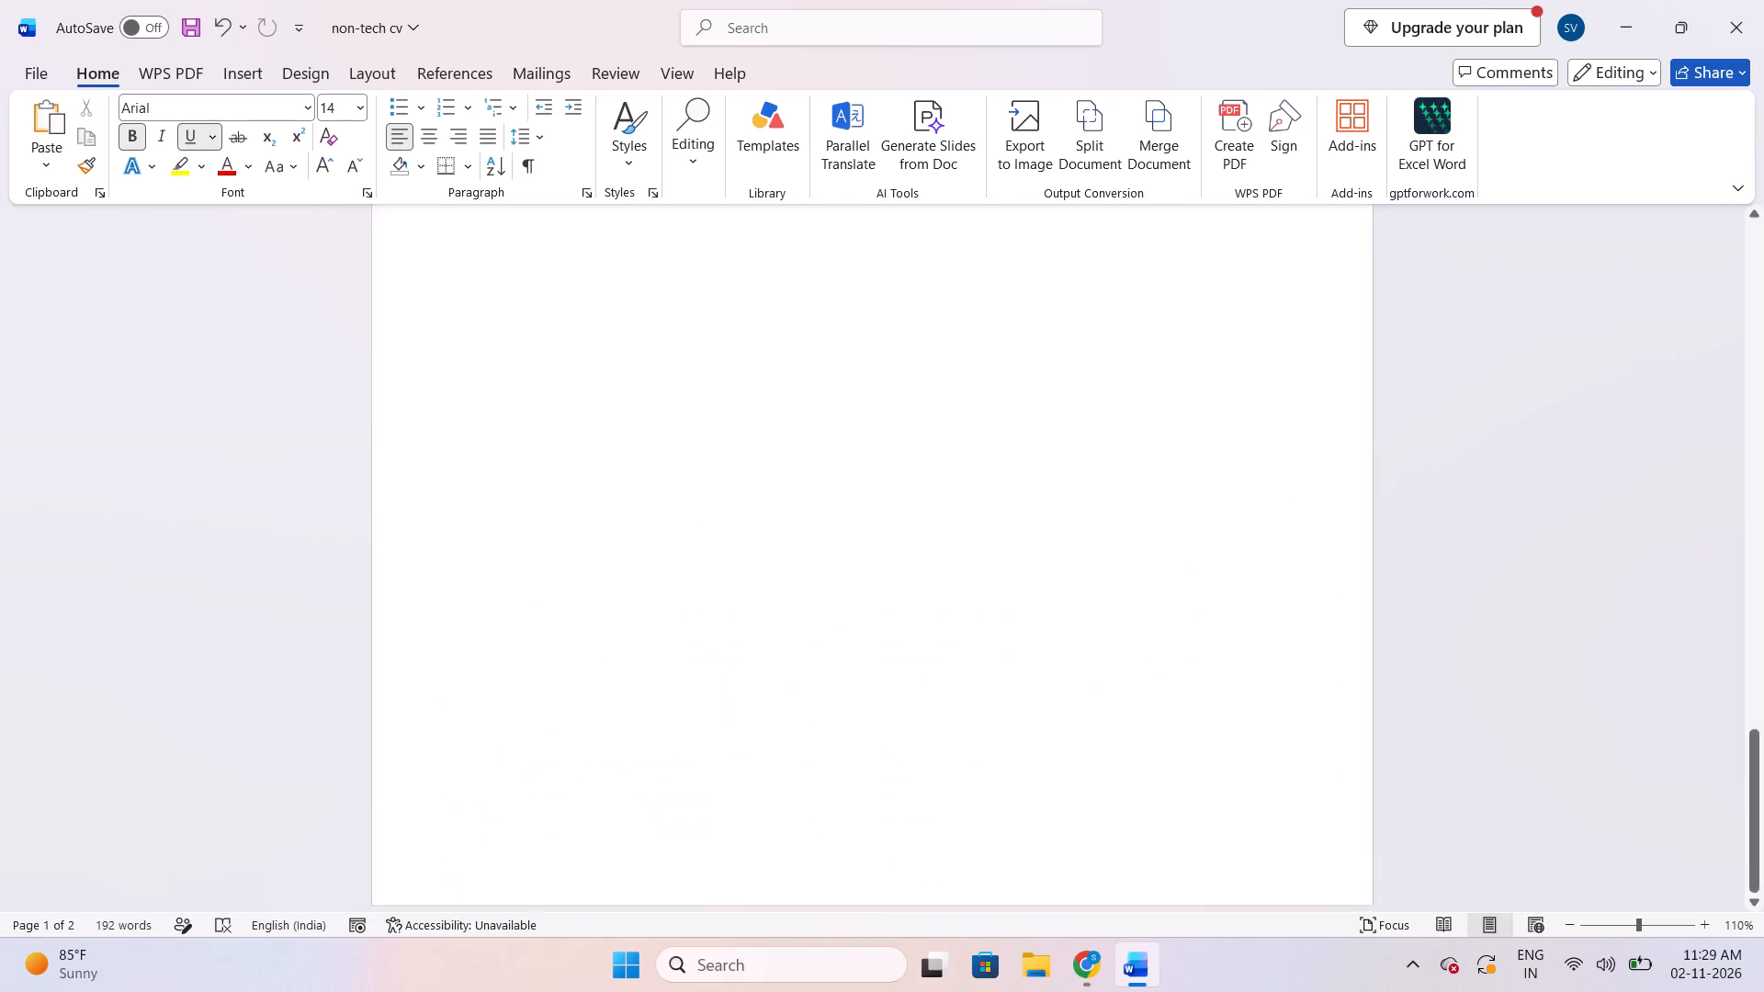
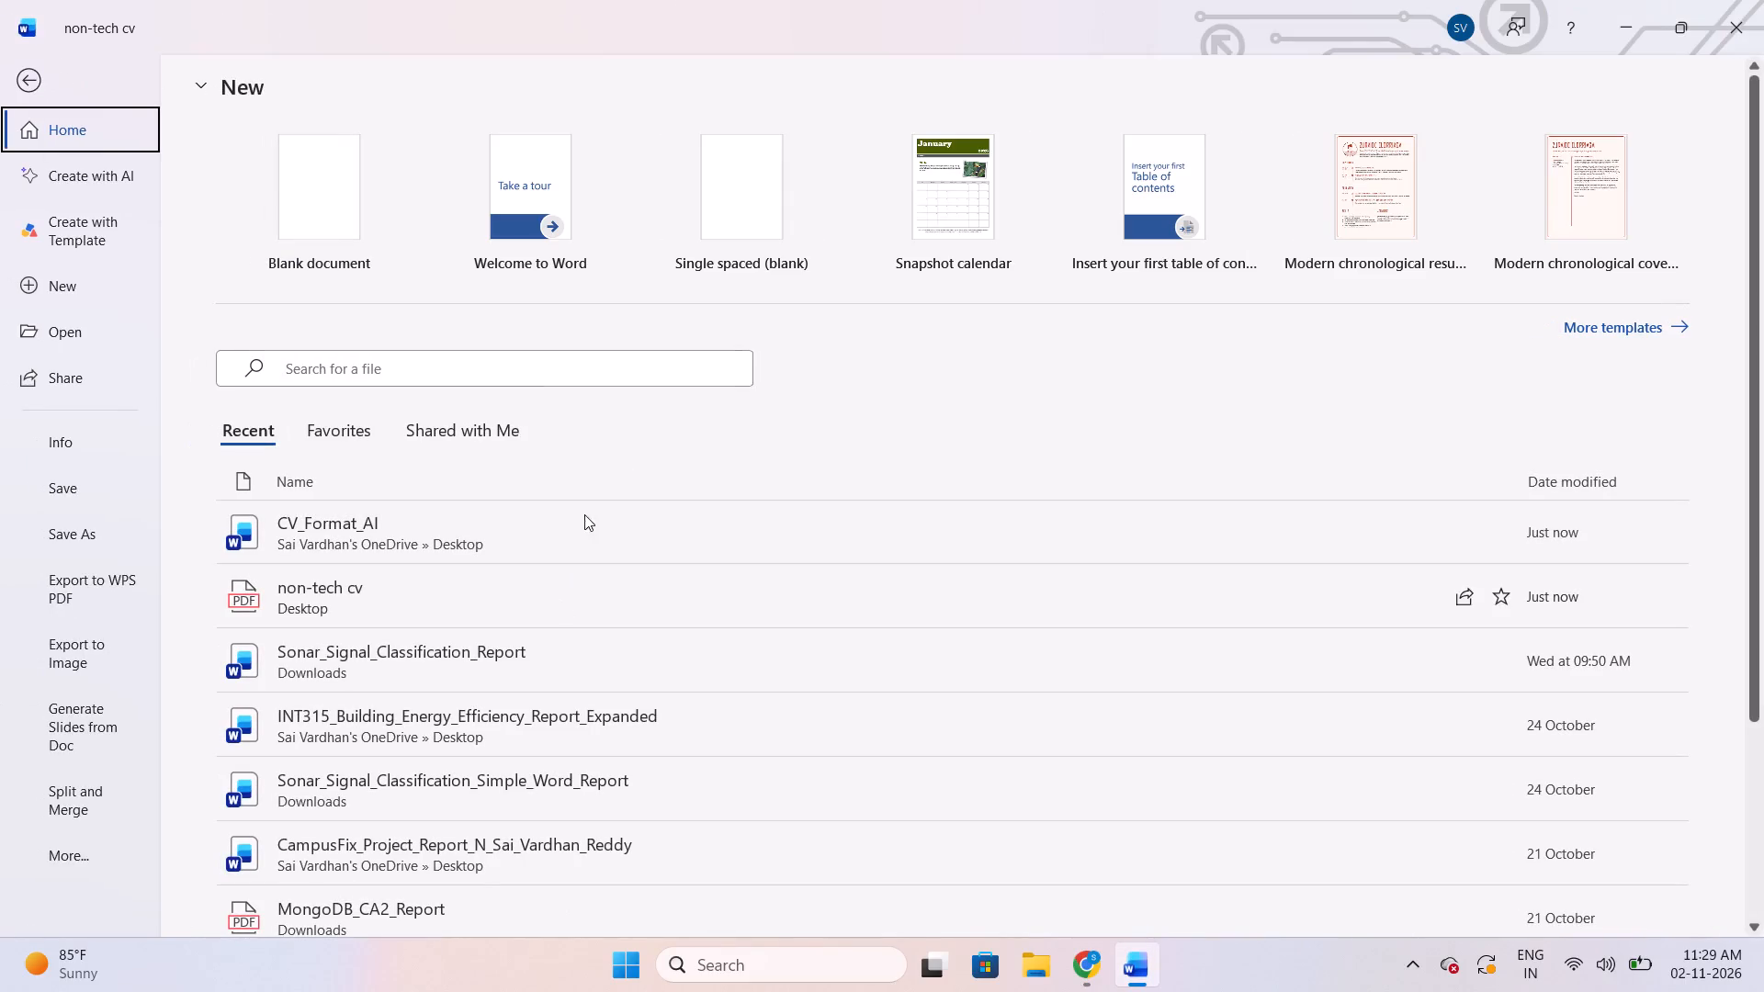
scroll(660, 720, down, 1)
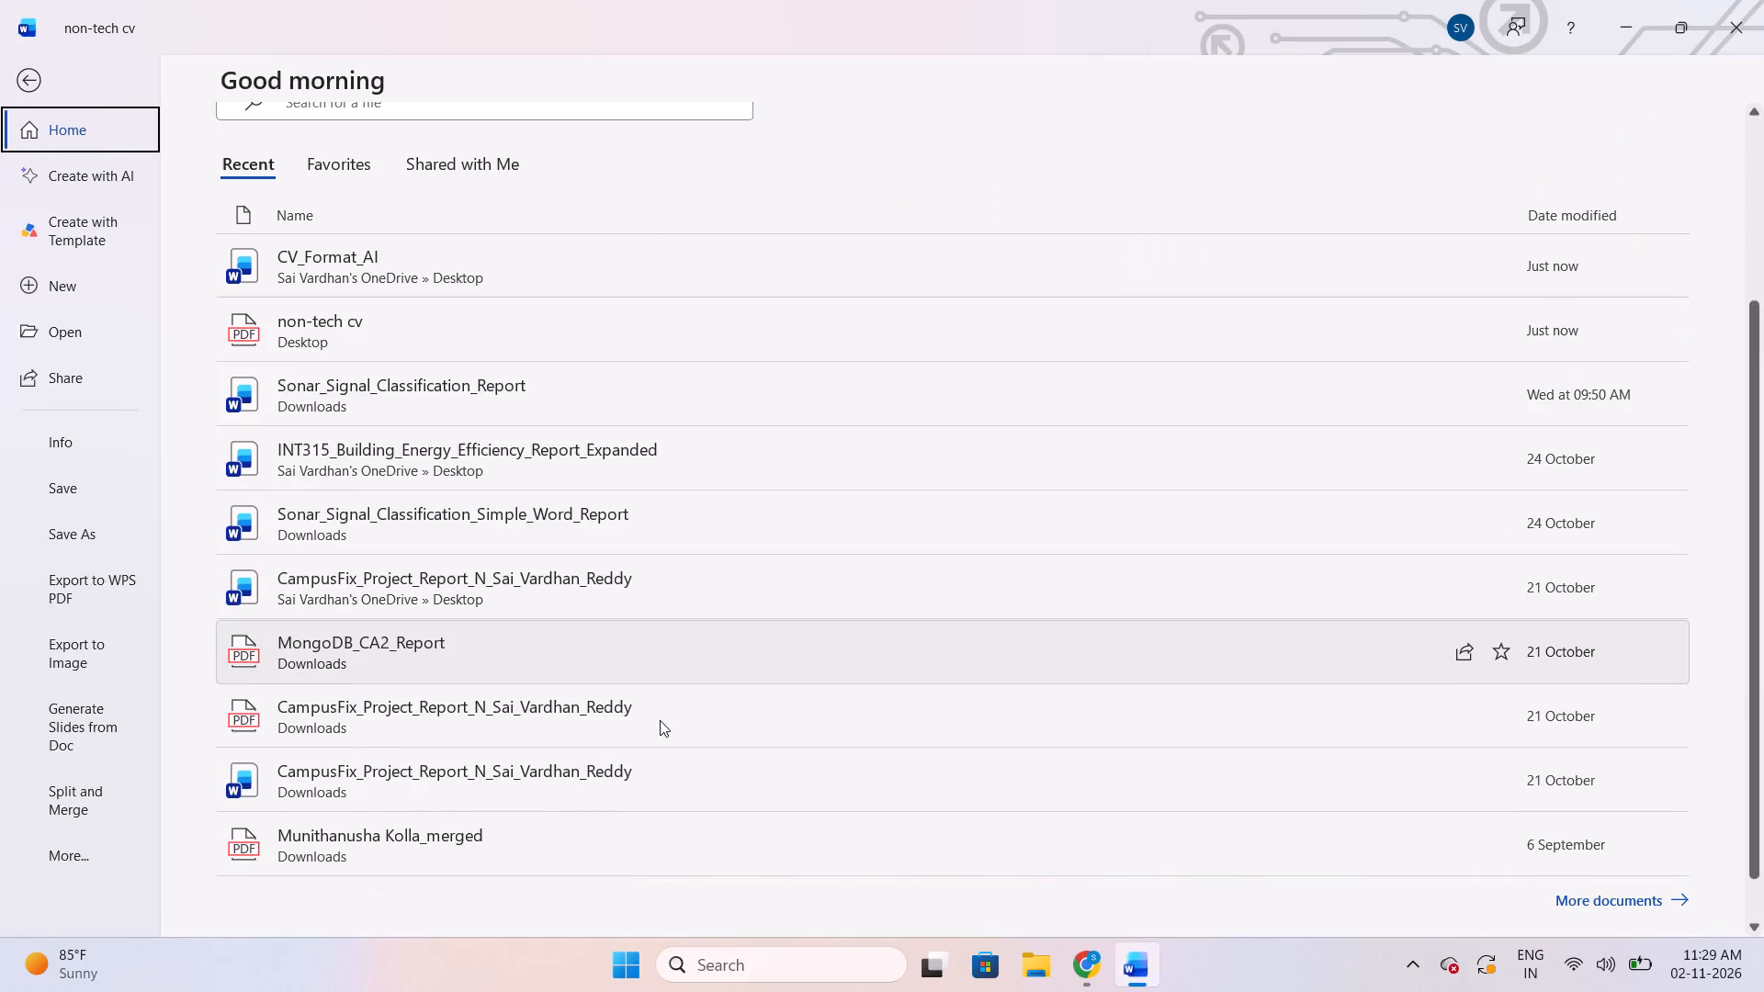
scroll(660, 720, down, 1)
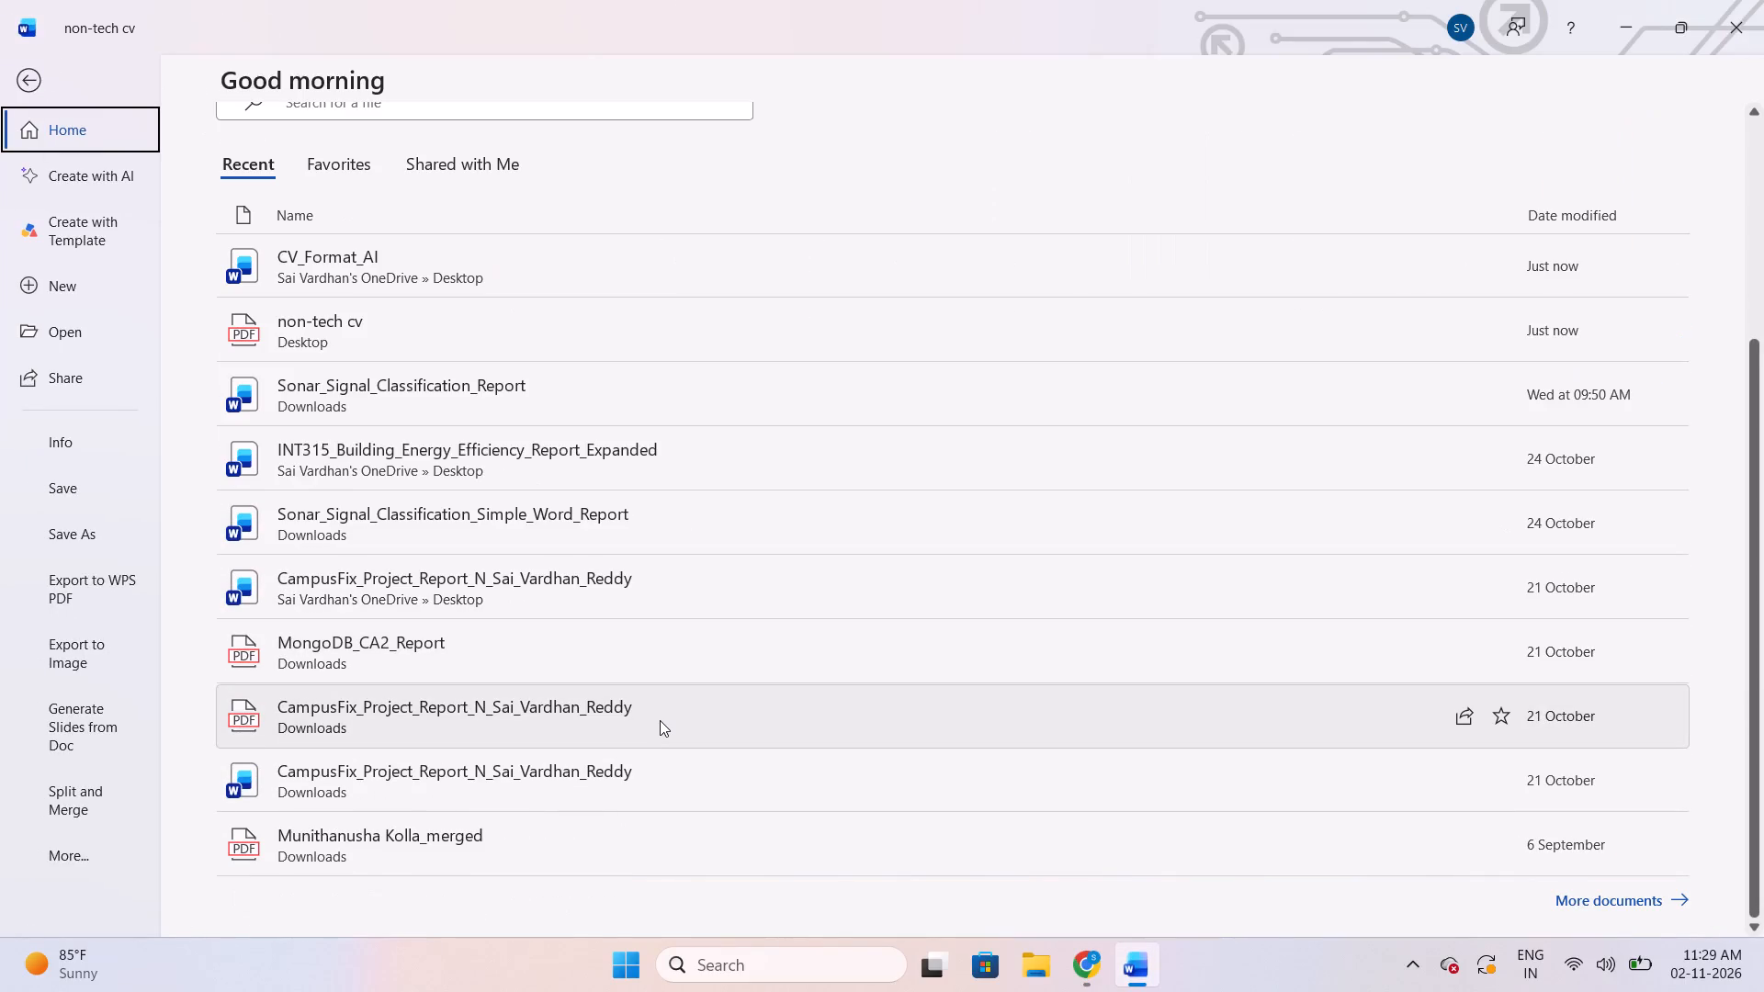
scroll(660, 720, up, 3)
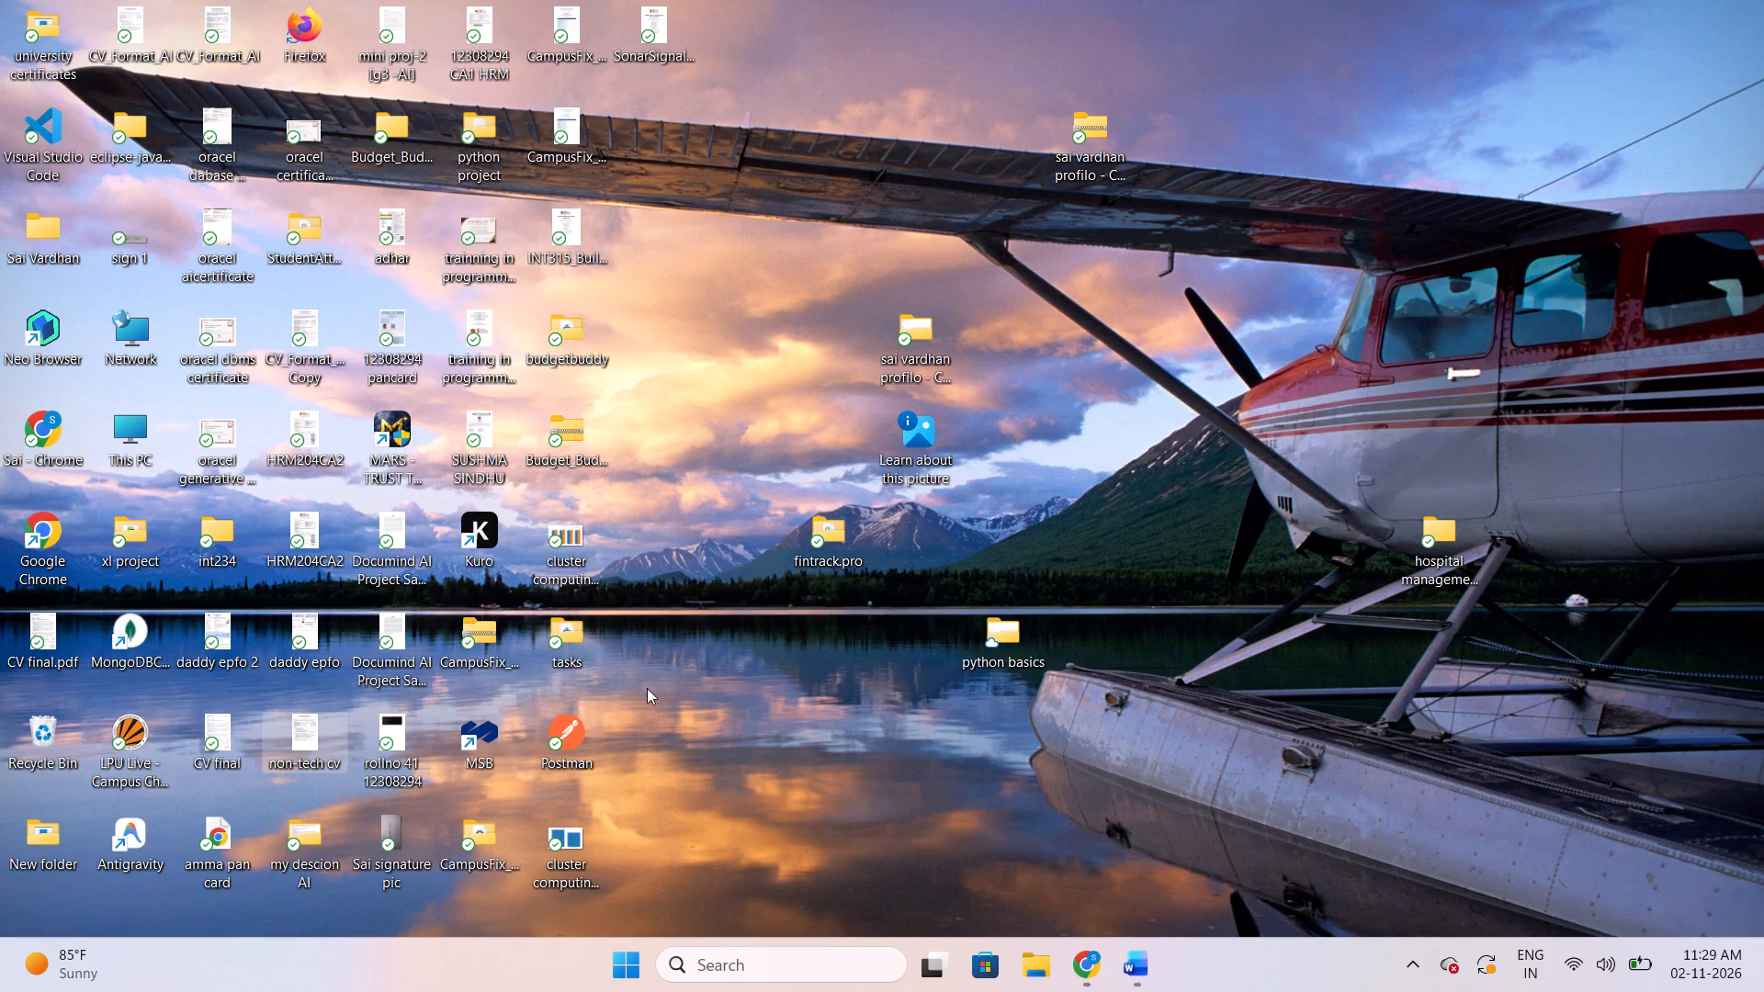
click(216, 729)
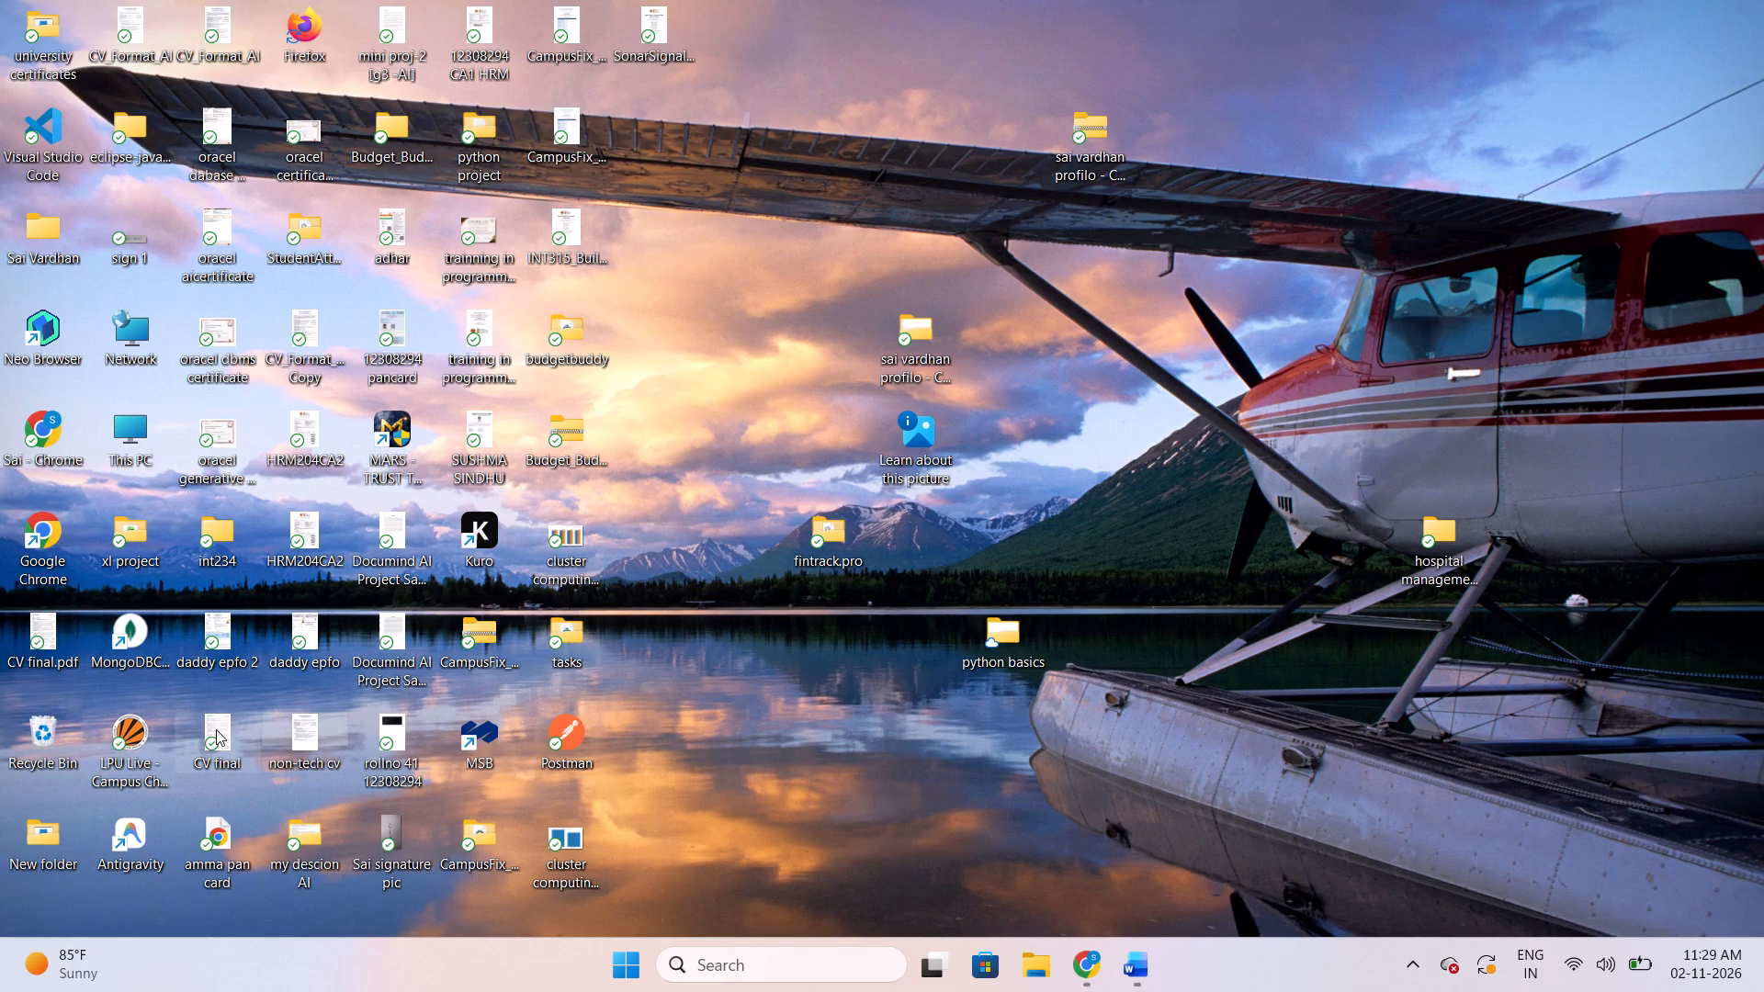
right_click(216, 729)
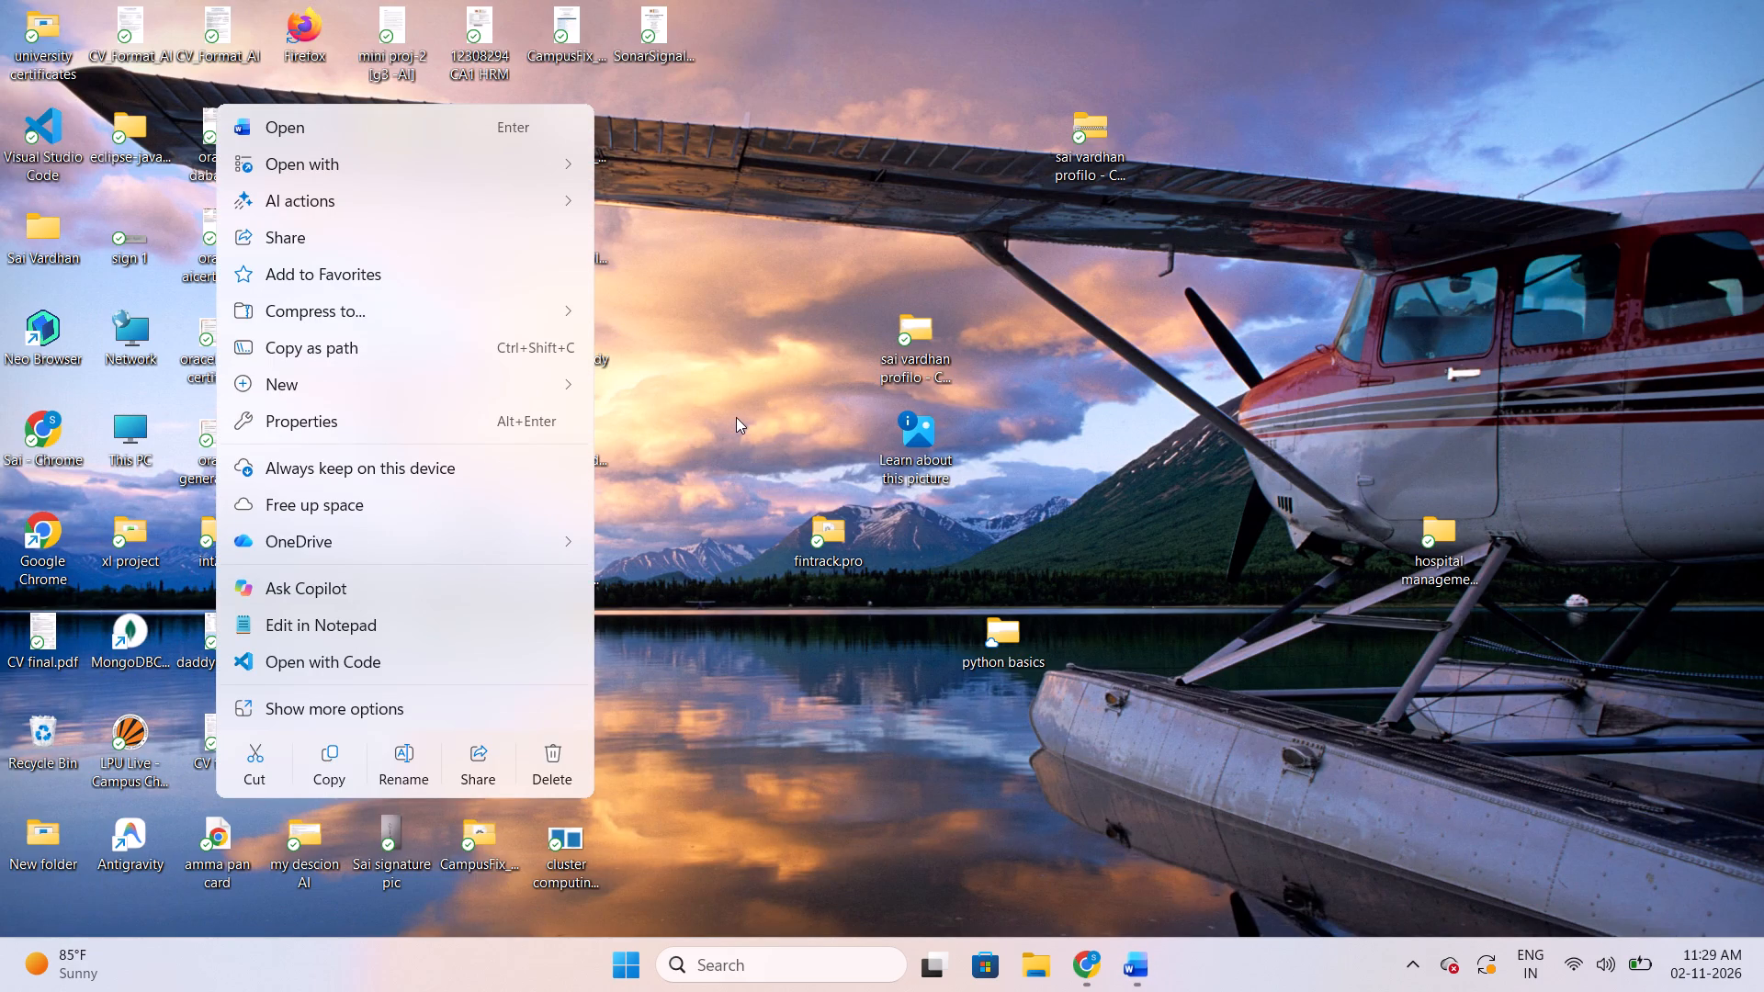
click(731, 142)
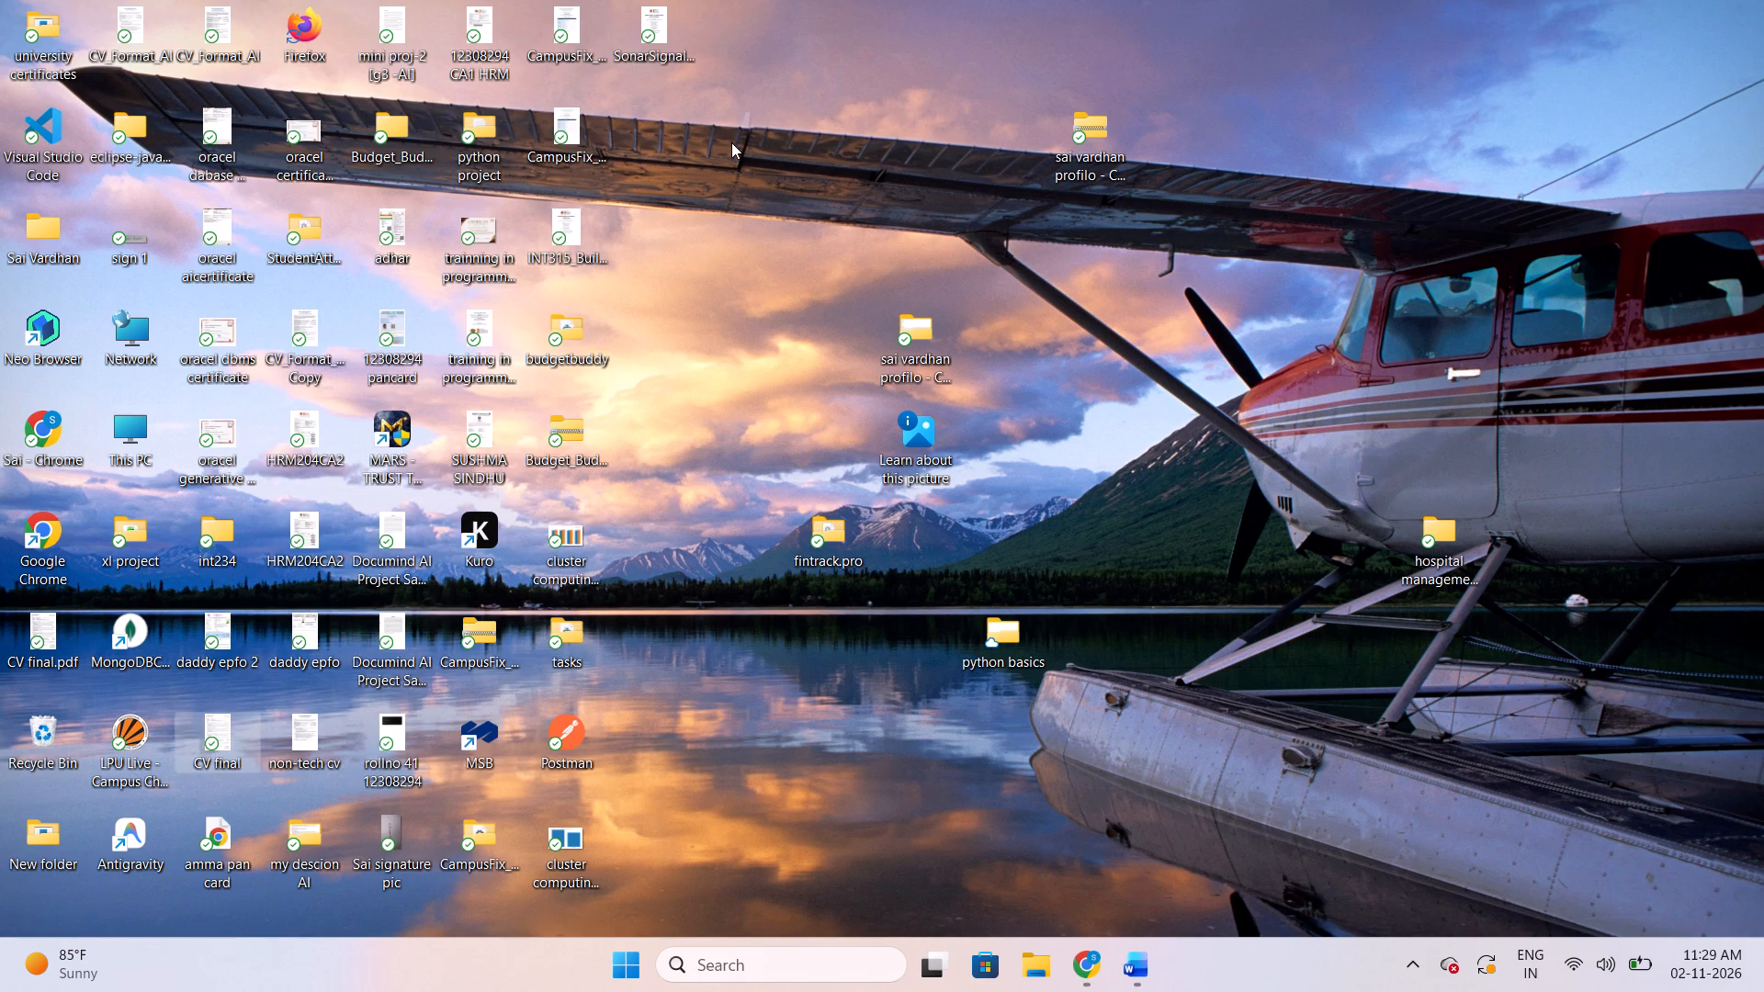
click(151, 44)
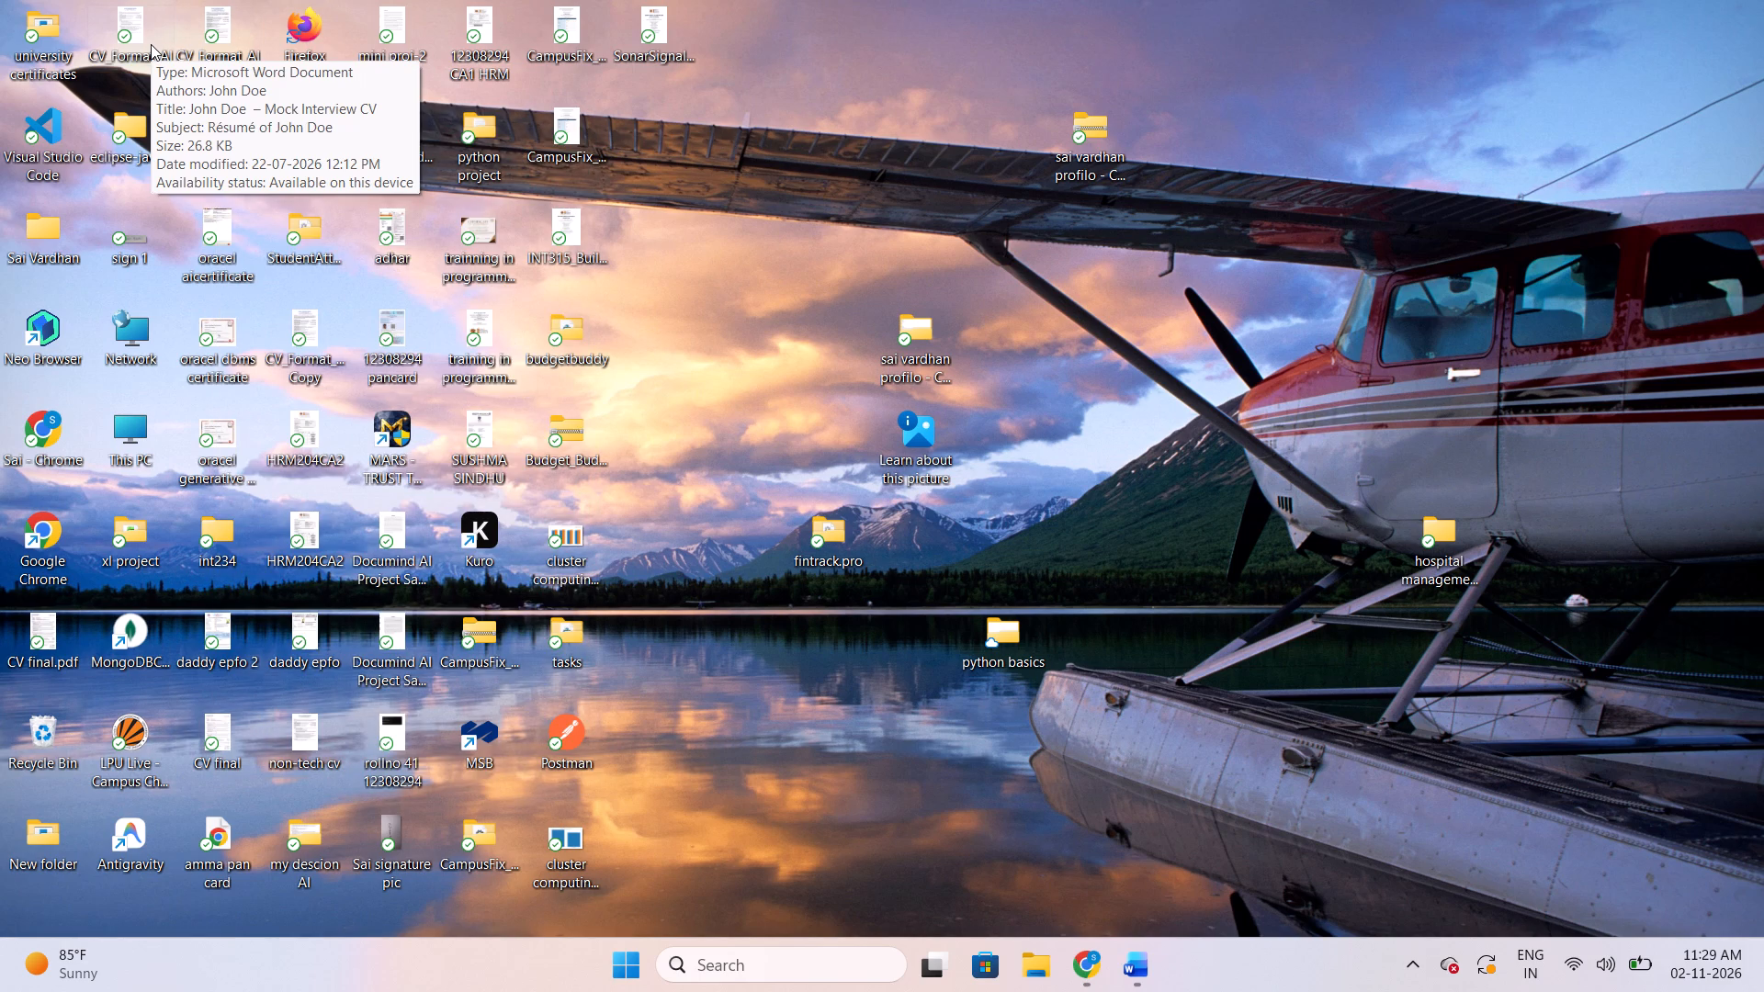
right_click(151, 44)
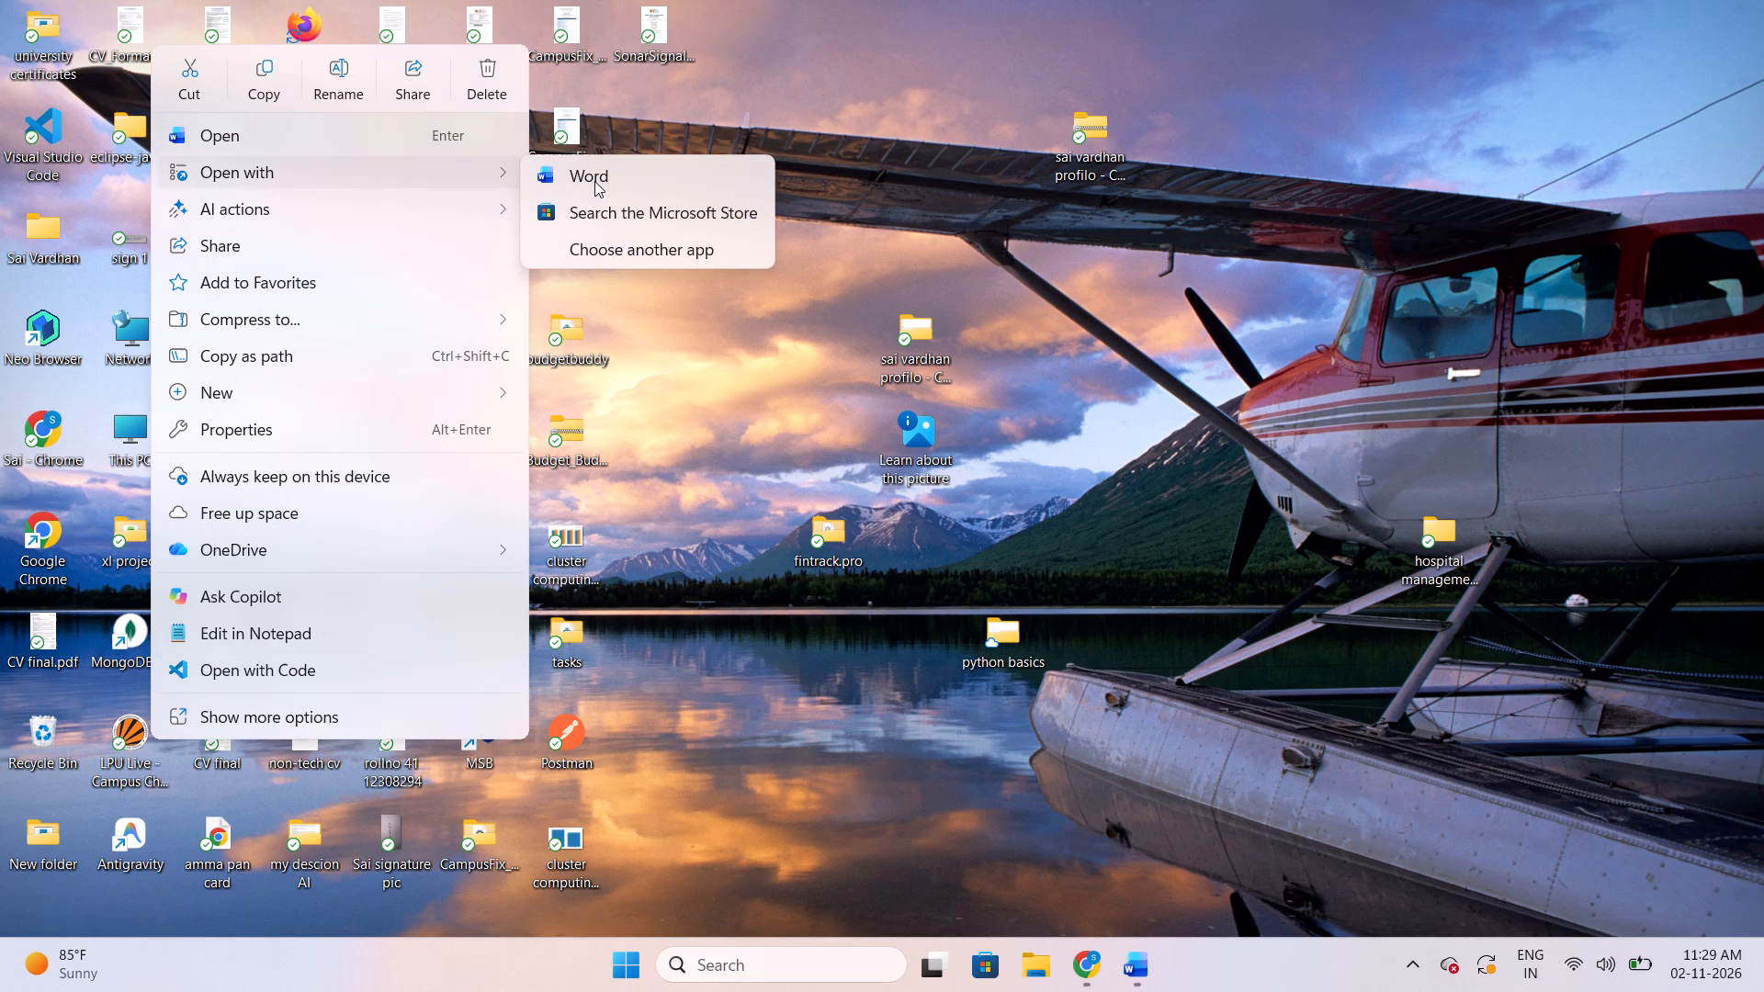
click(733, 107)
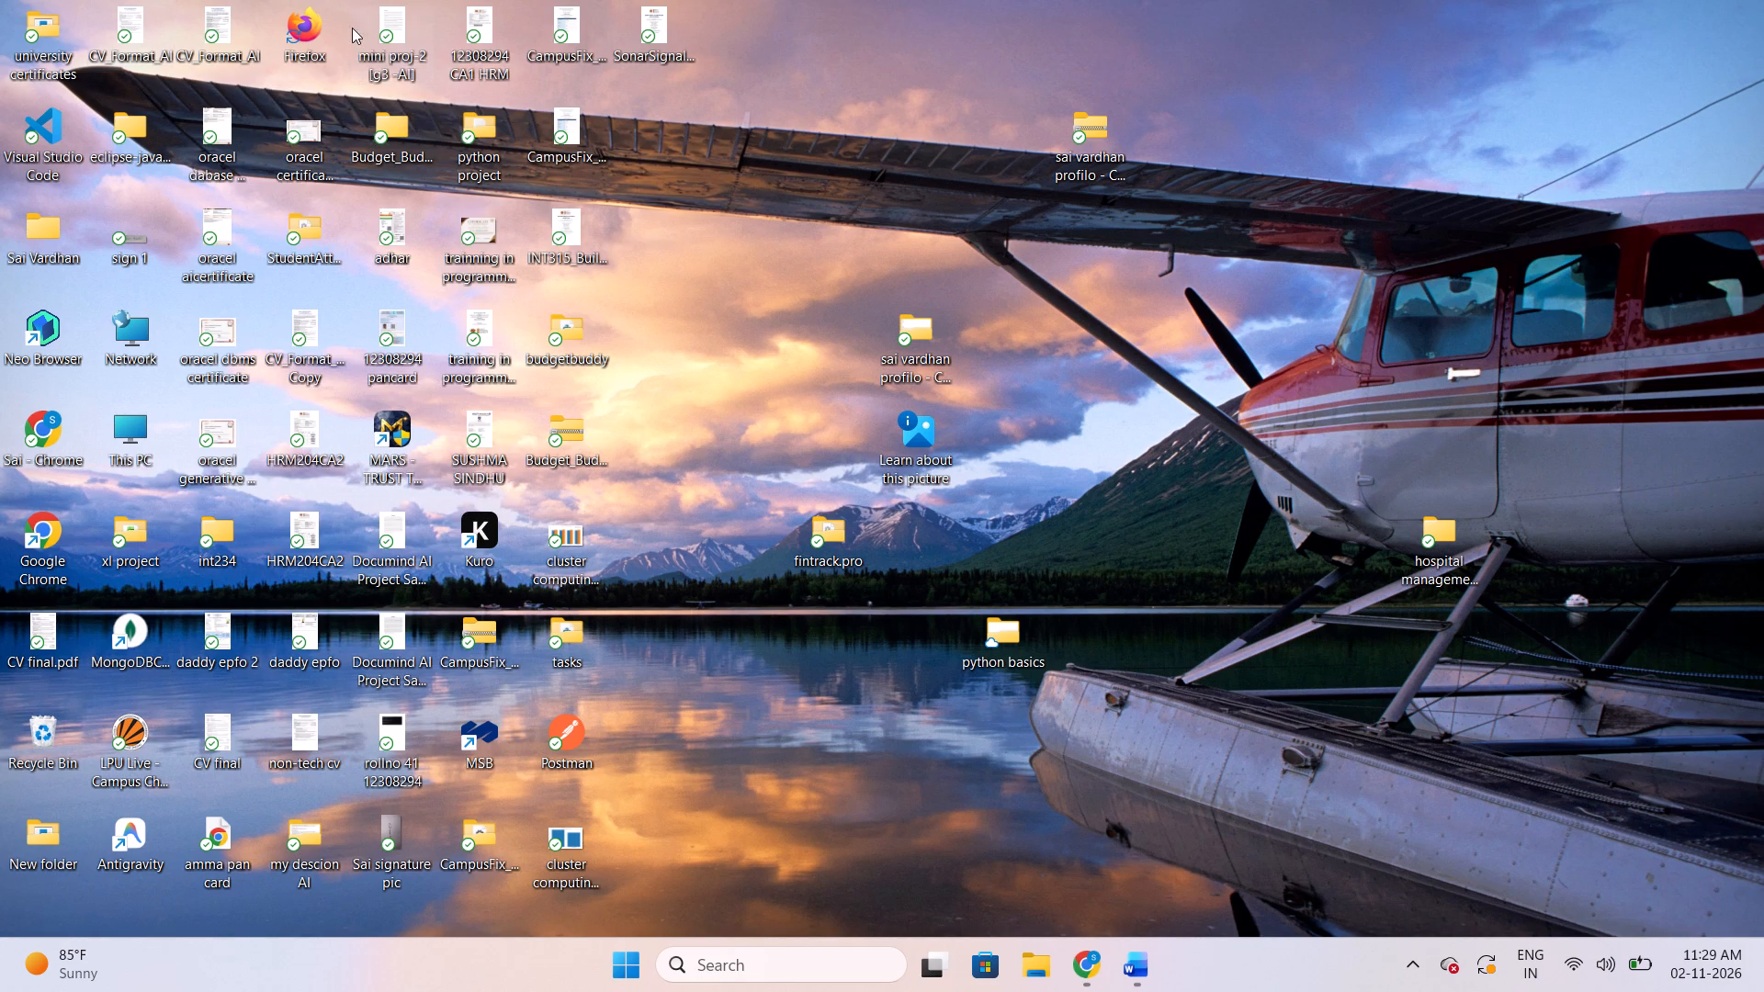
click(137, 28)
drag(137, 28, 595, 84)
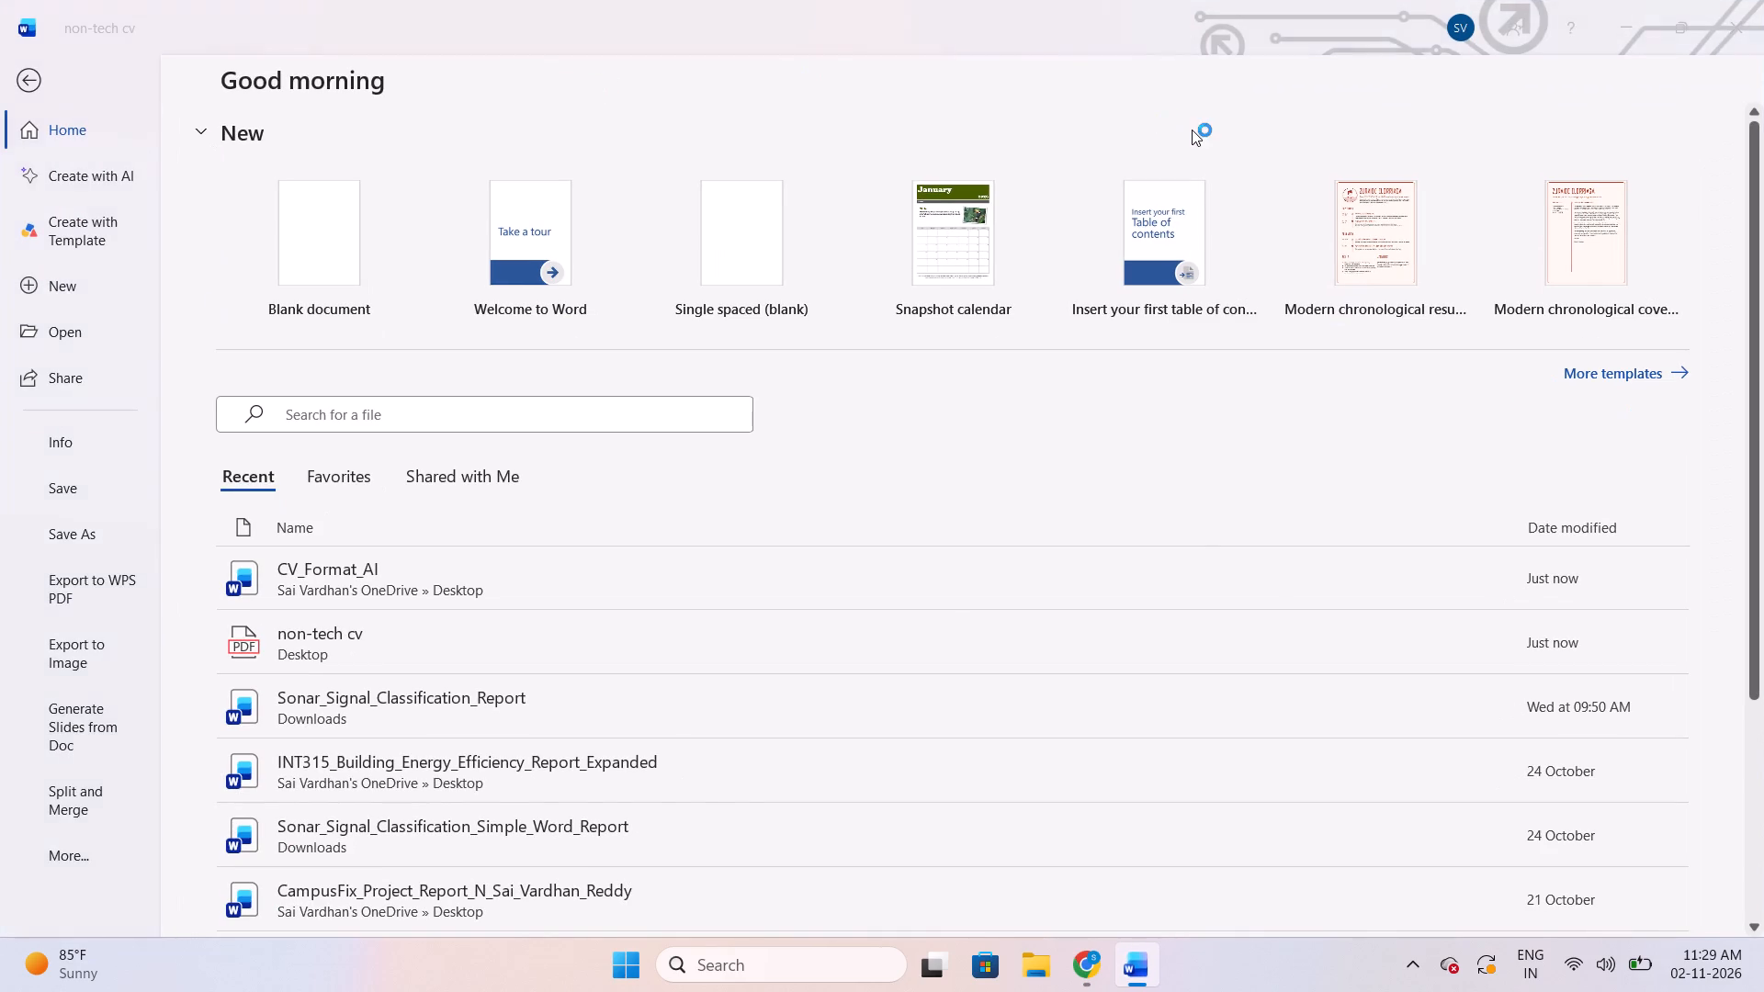
Close the non-tech cv document in Word without saving its changes.
click(1751, 15)
click(1756, 21)
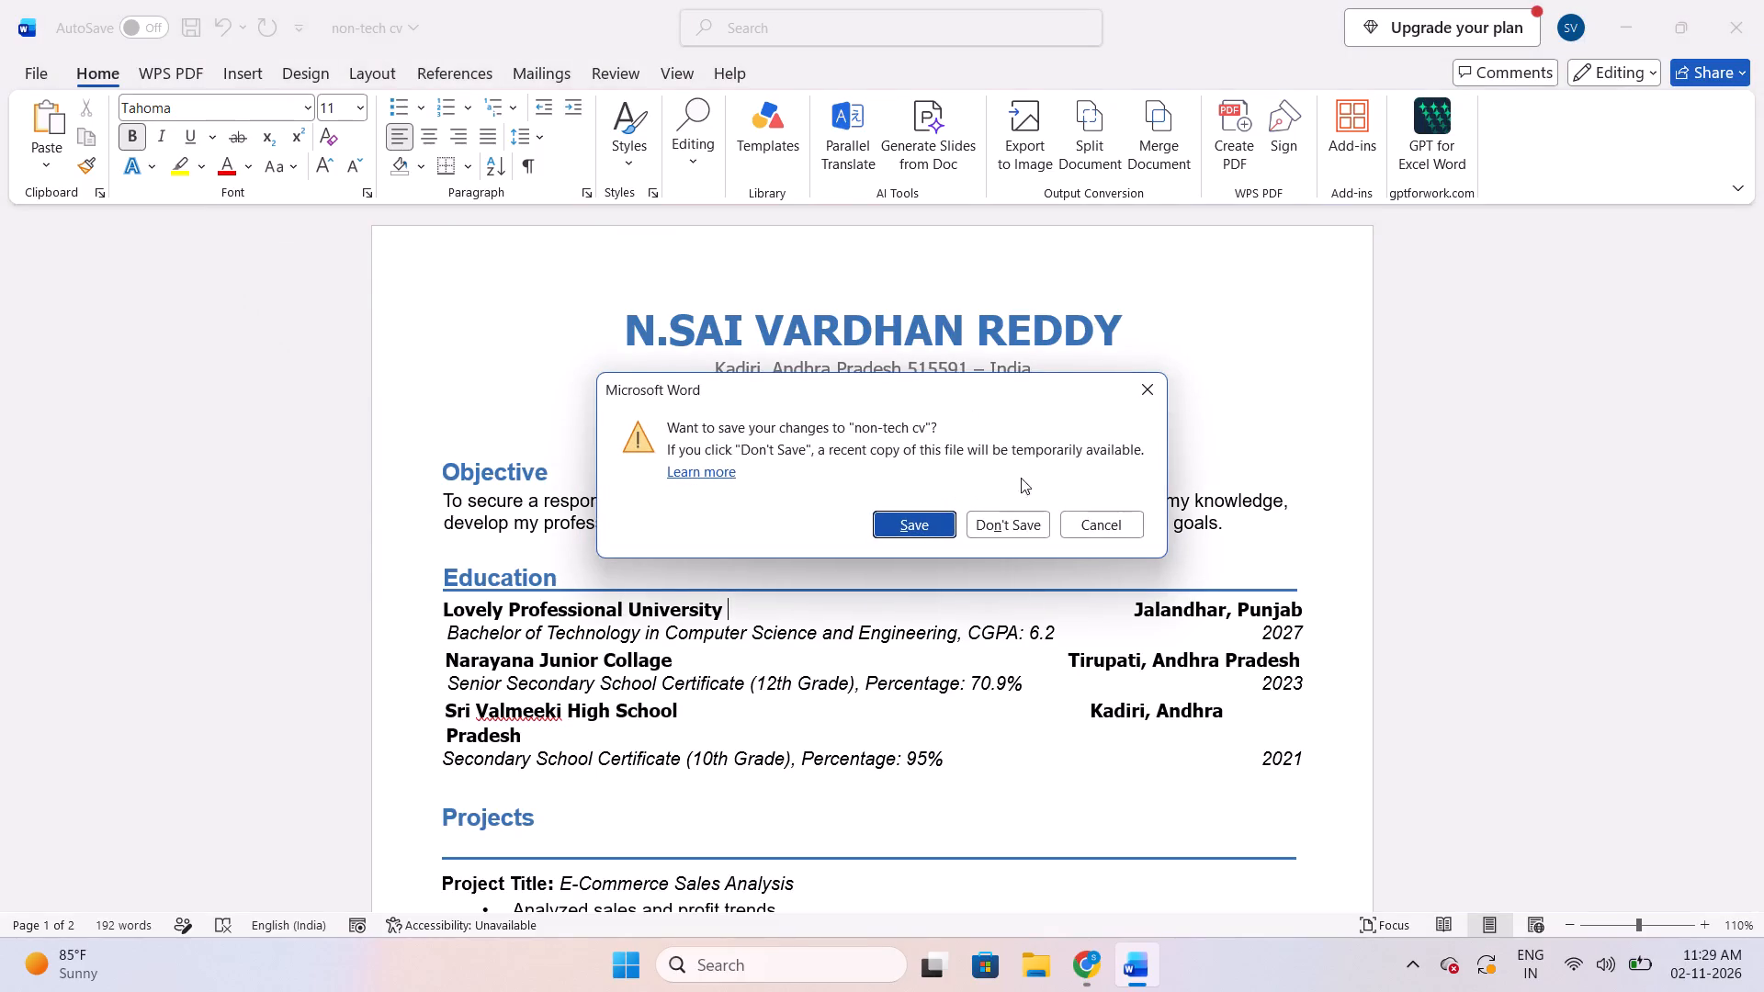
click(1022, 527)
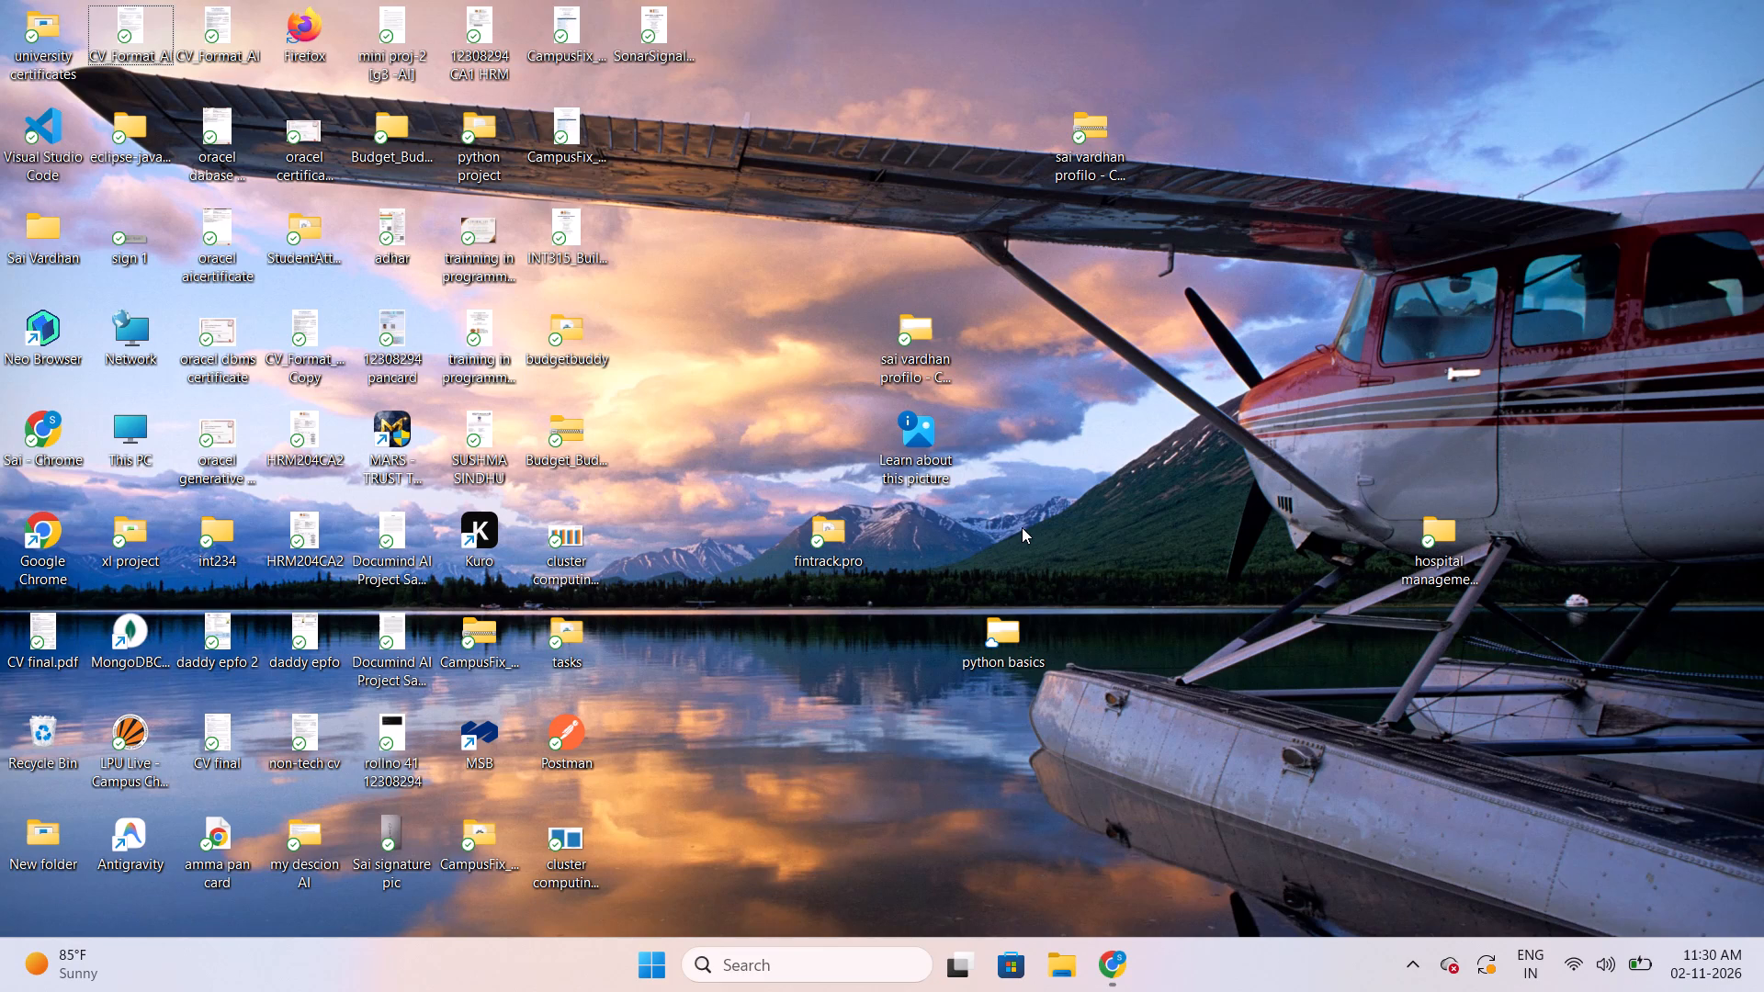
Check the contents of the CV_Format_AI Word document on the desktop, and delete that file.
drag(128, 30, 1323, 130)
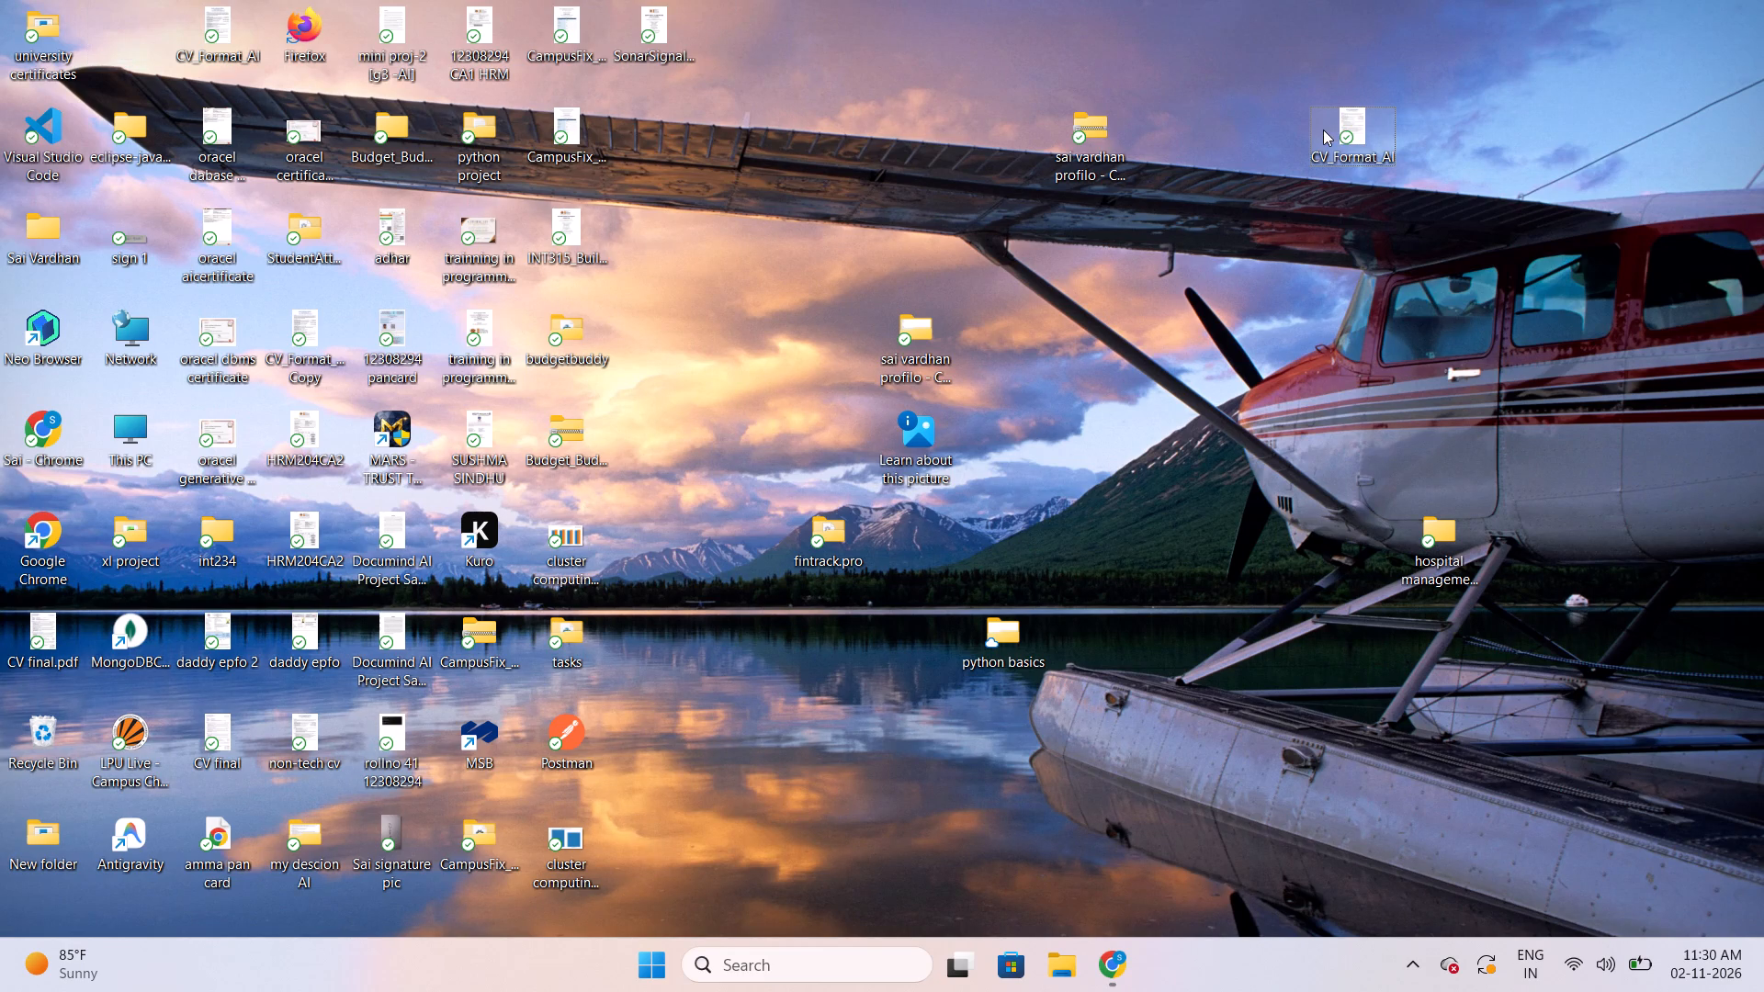
double_click(1357, 151)
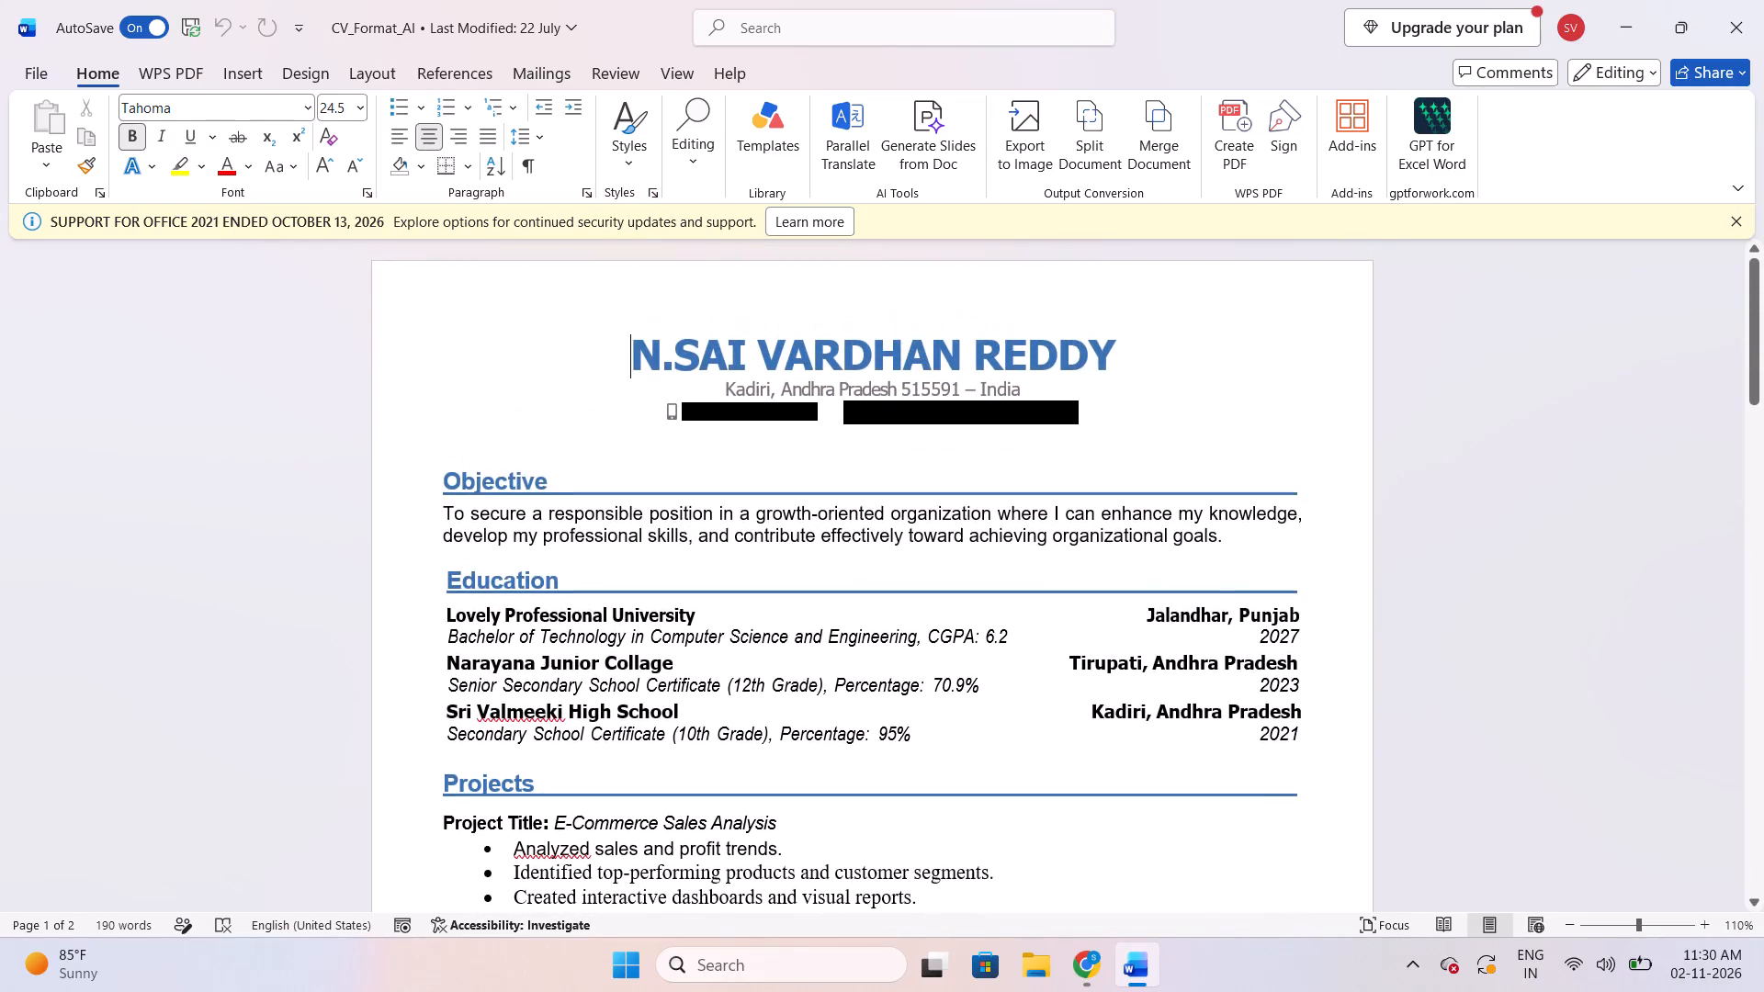
click(1741, 0)
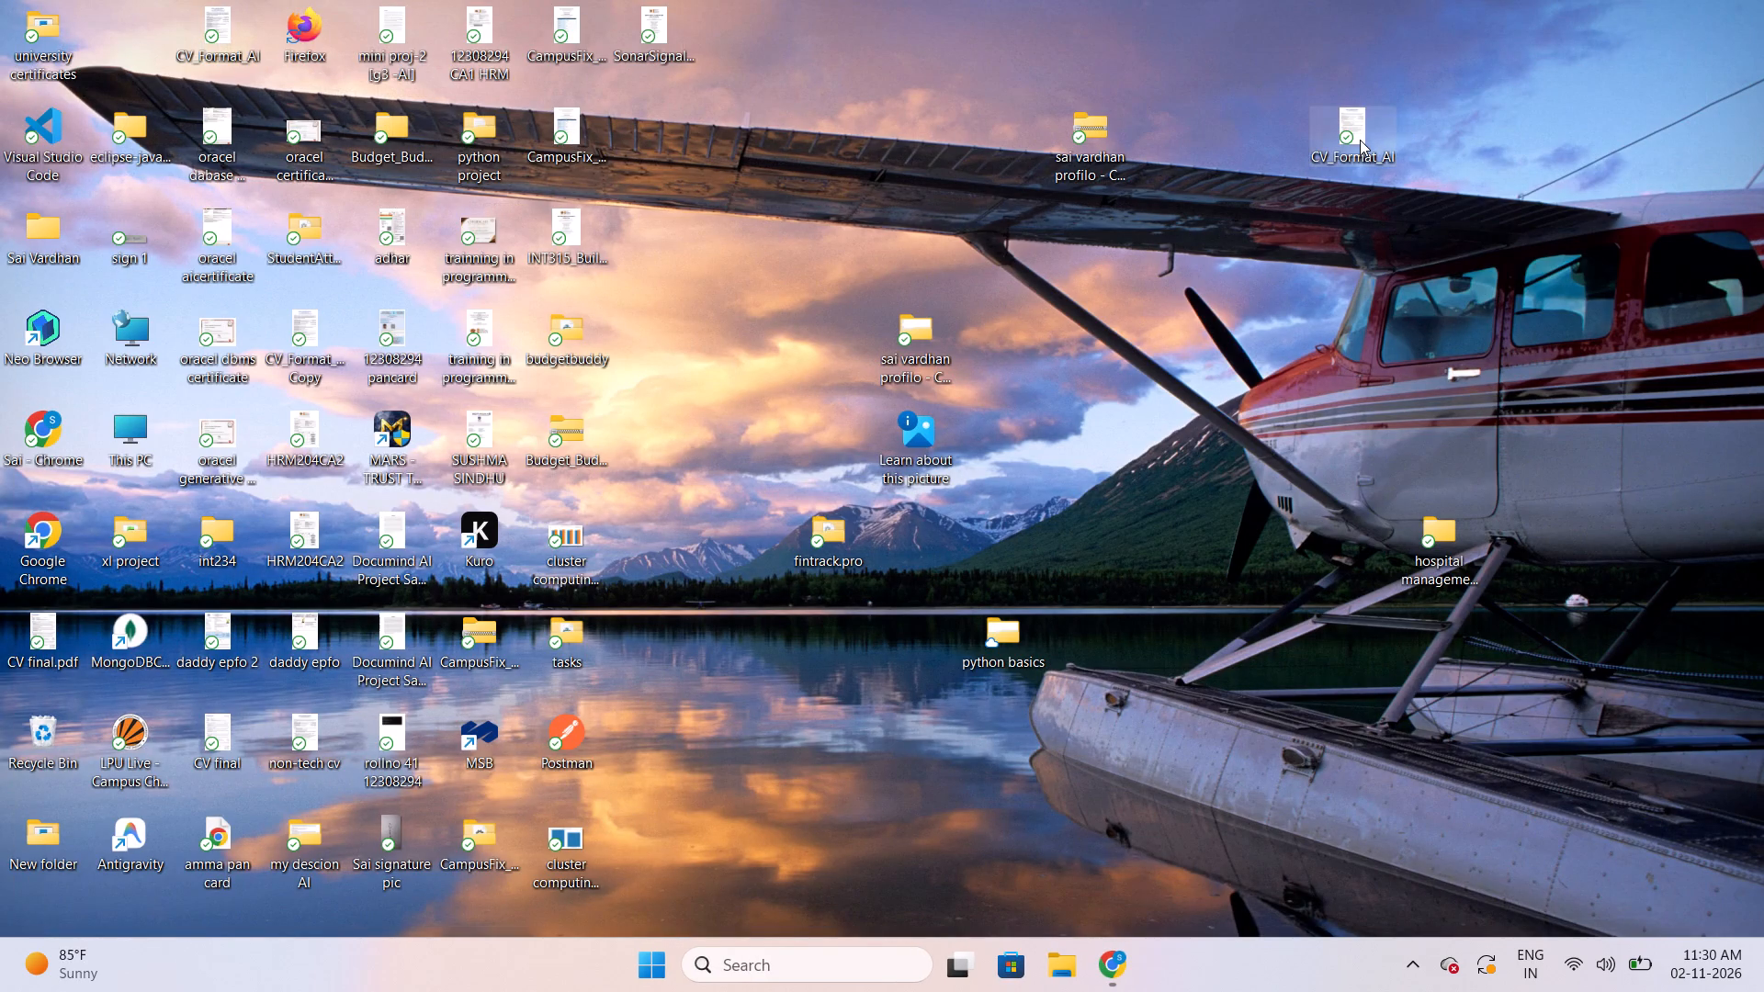
key(Delete)
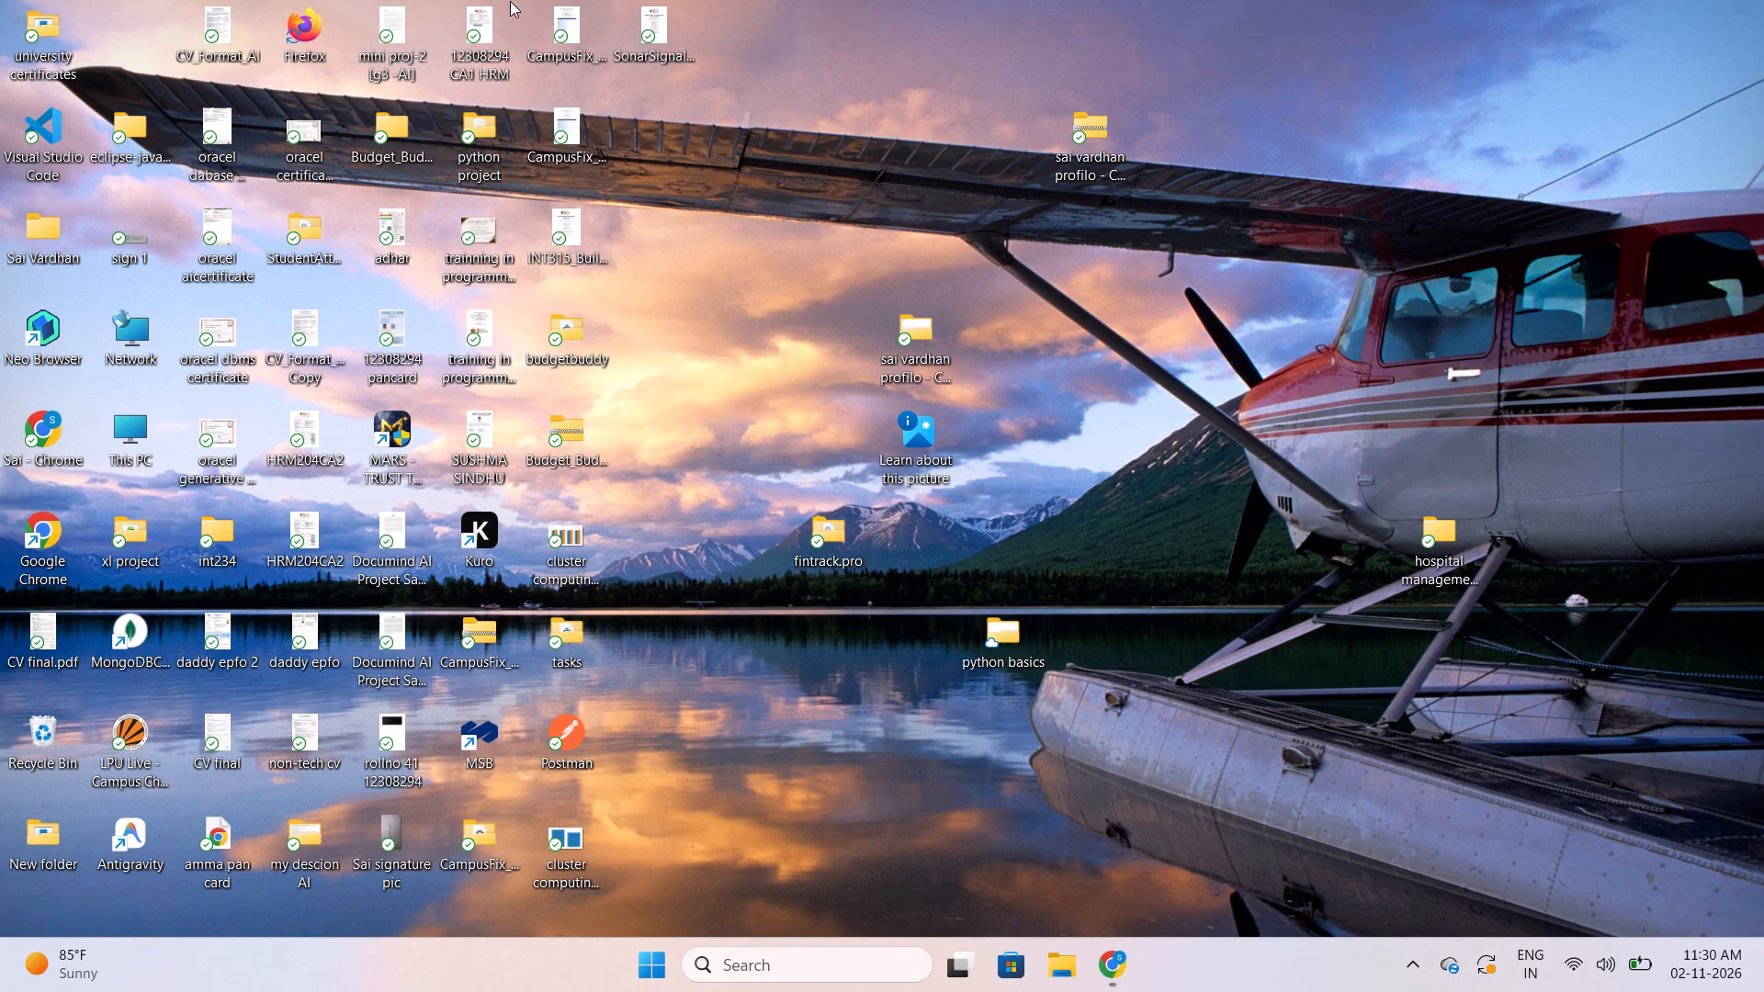
Open the CV_Format_AI PDF from the desktop in Chrome and review its Objective, Education, Technical Skills and Projects sections.
double_click(220, 45)
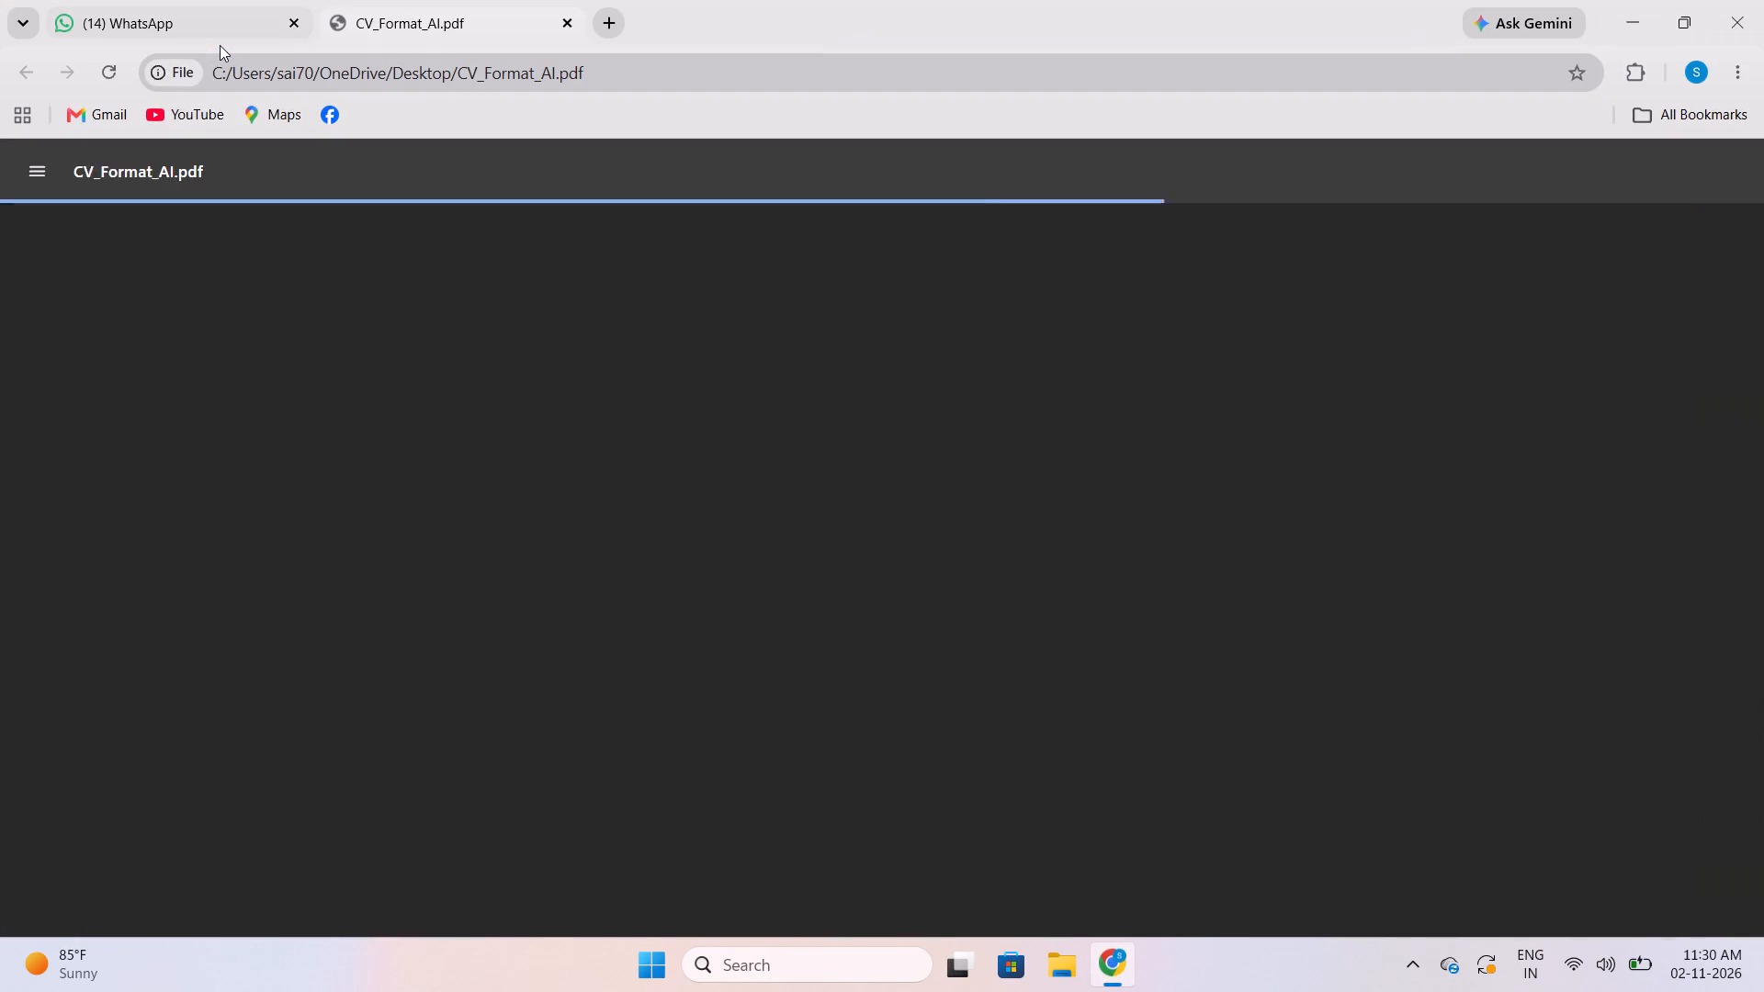
scroll(1042, 523, down, 3)
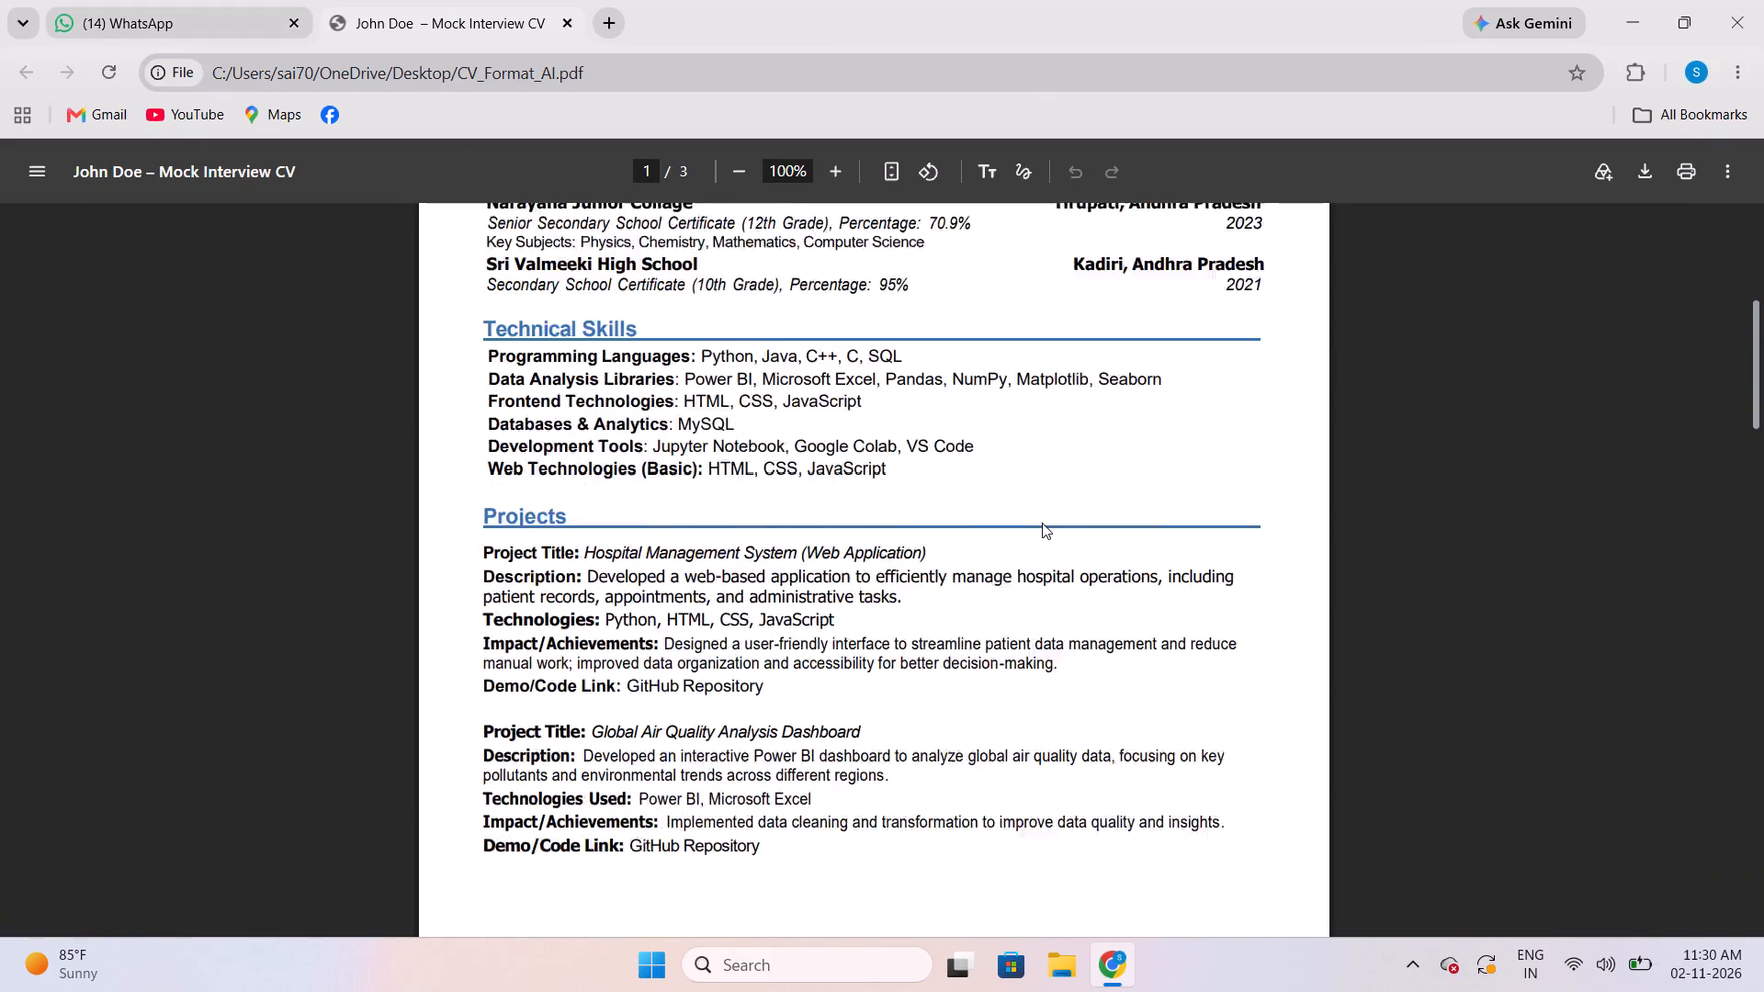
scroll(1042, 523, down, 1)
scroll(1042, 523, up, 2)
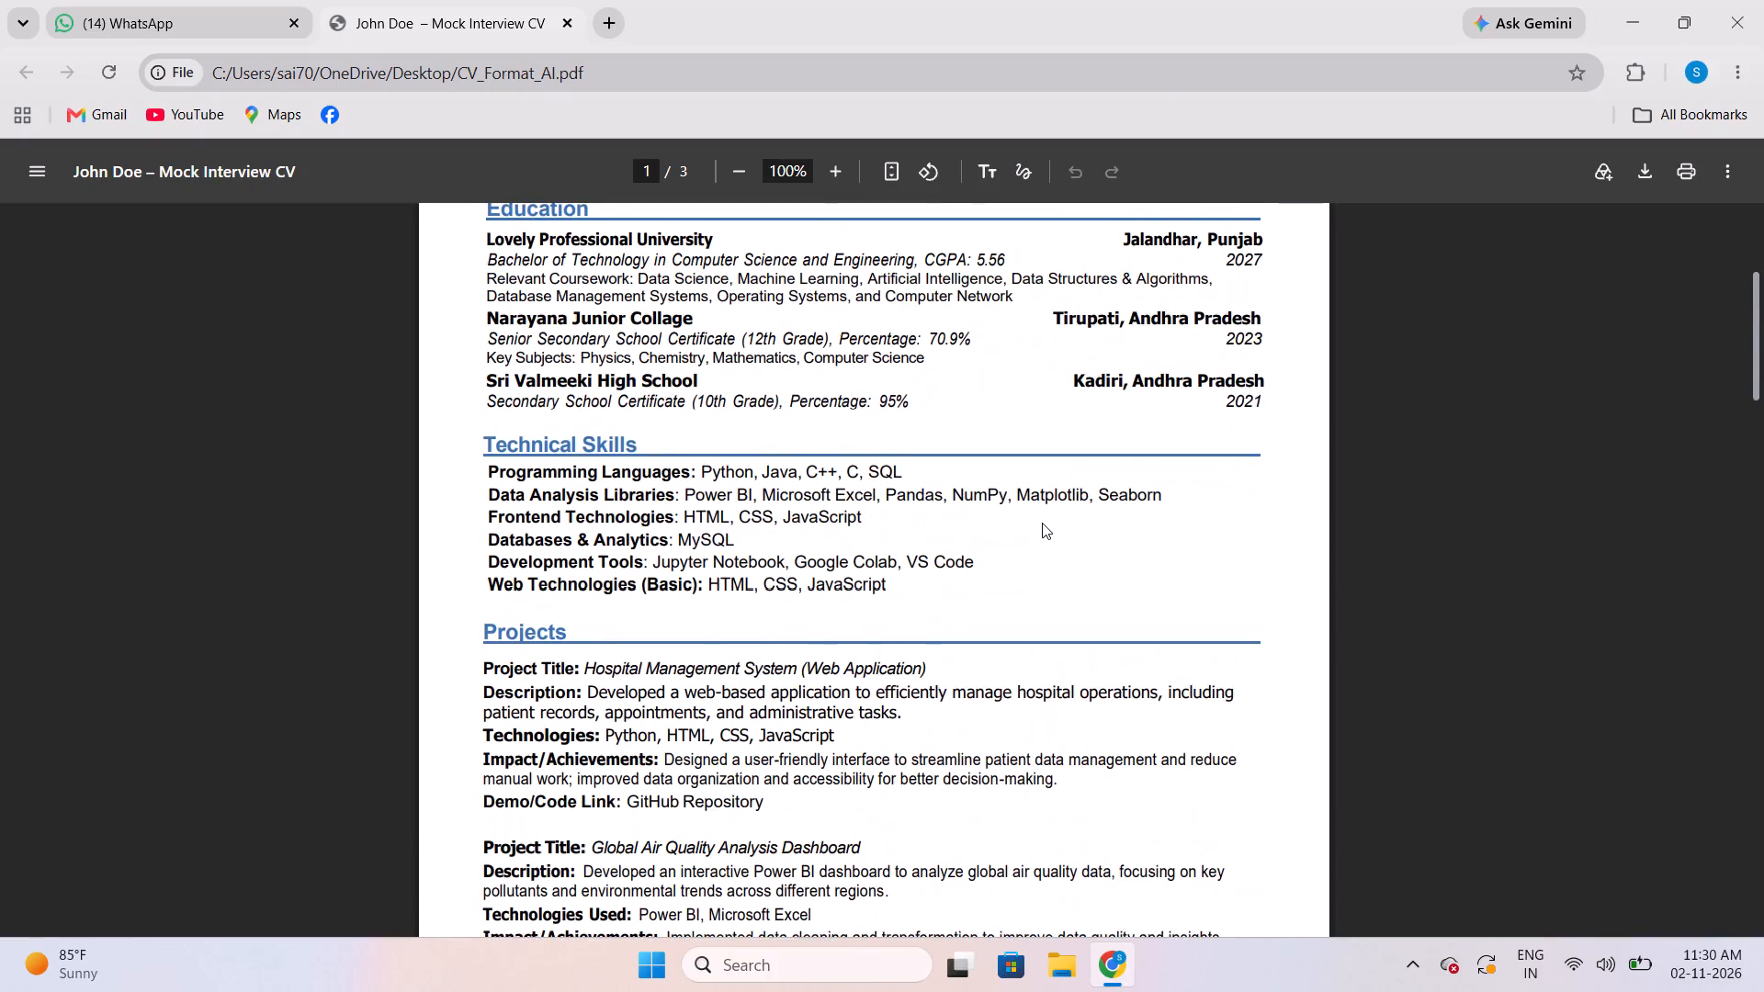
scroll(1042, 523, up, 3)
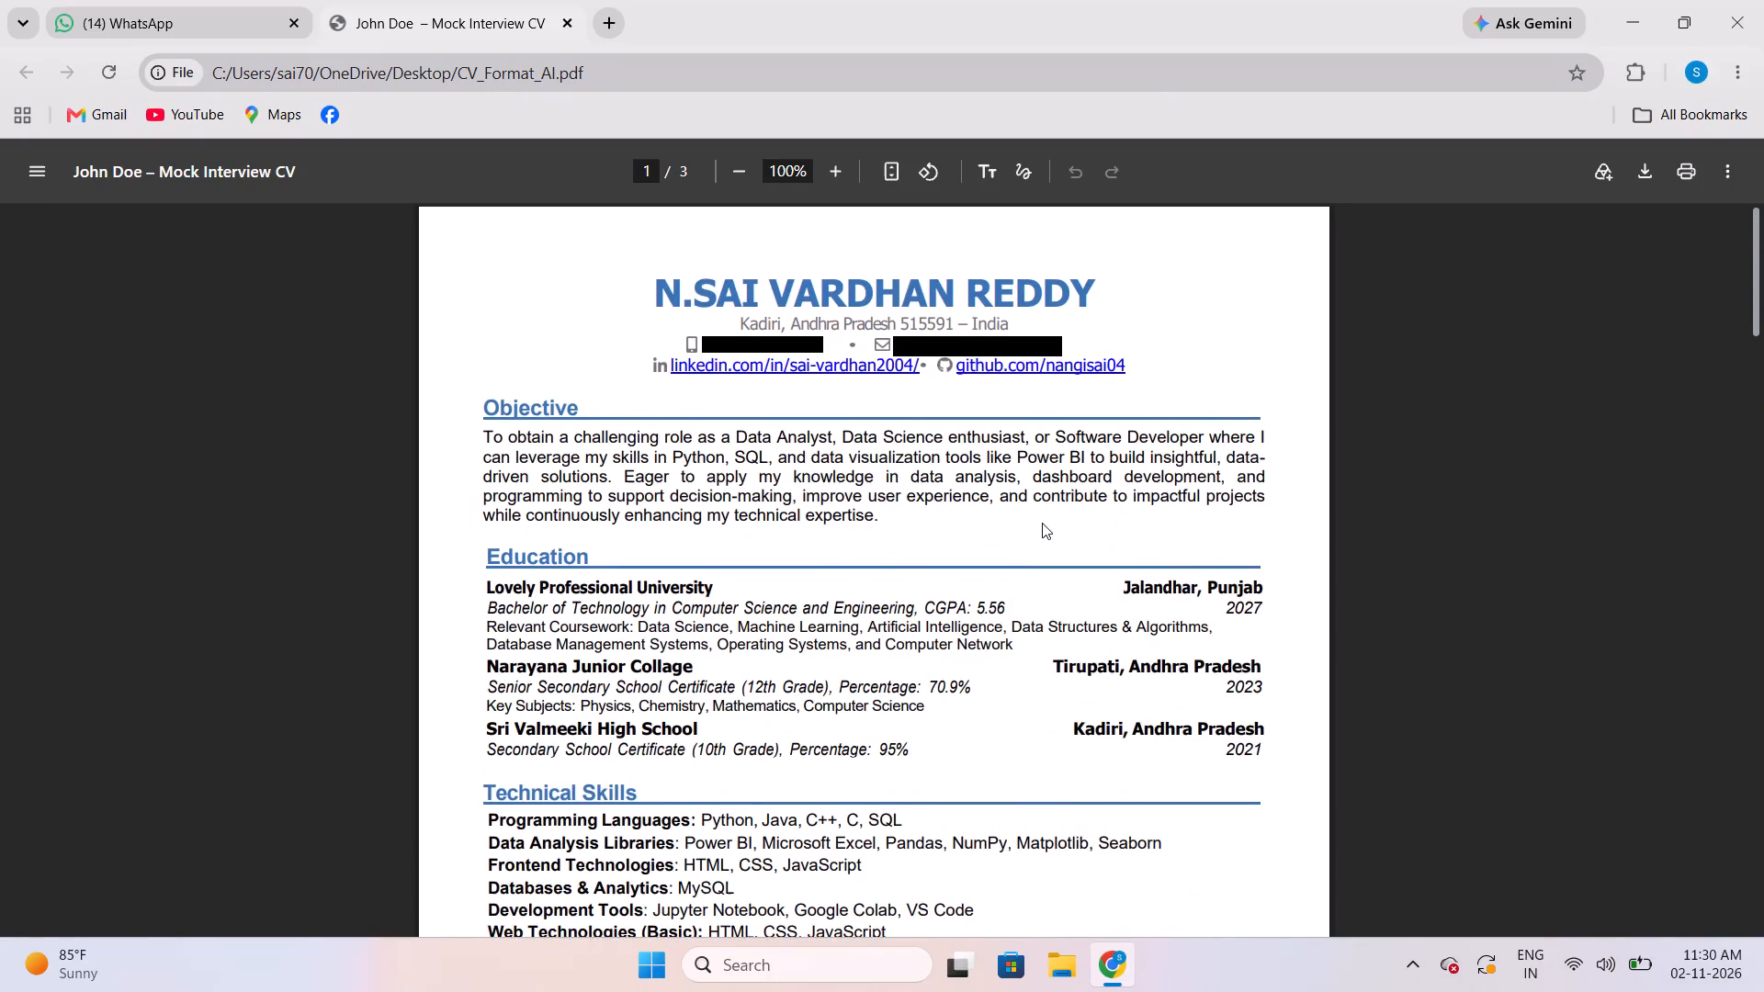
scroll(1042, 523, down, 2)
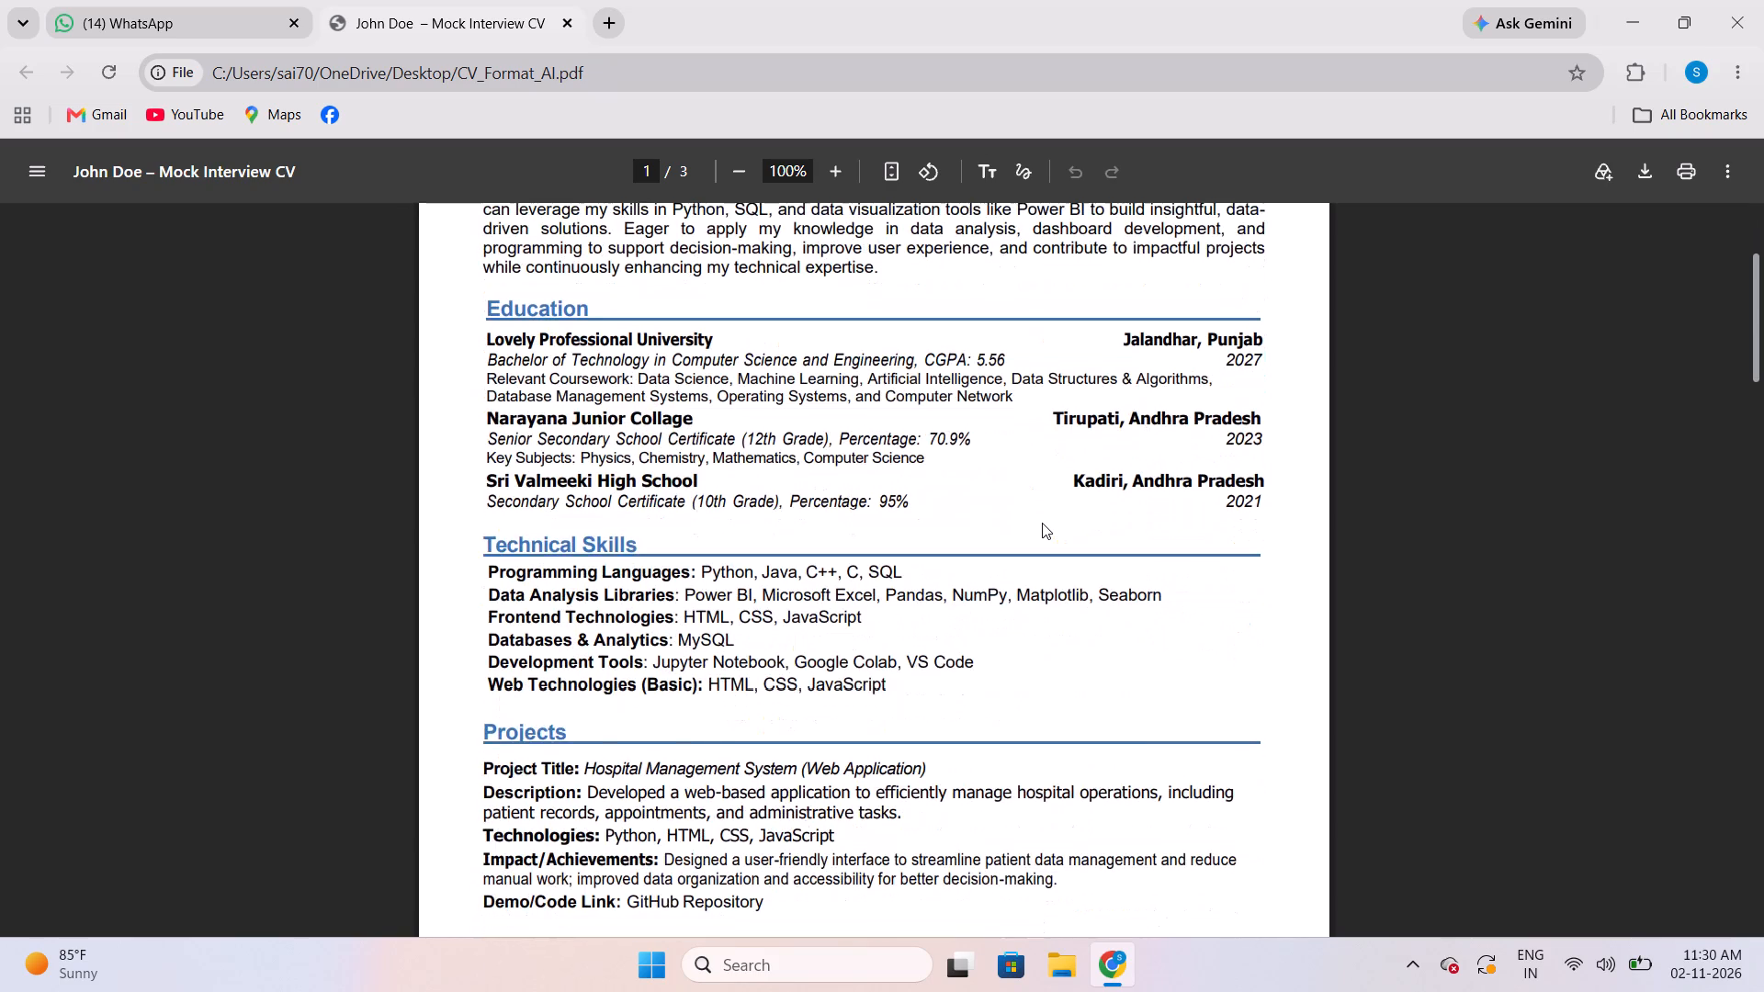
scroll(1042, 523, right, 1)
scroll(1042, 523, down, 2)
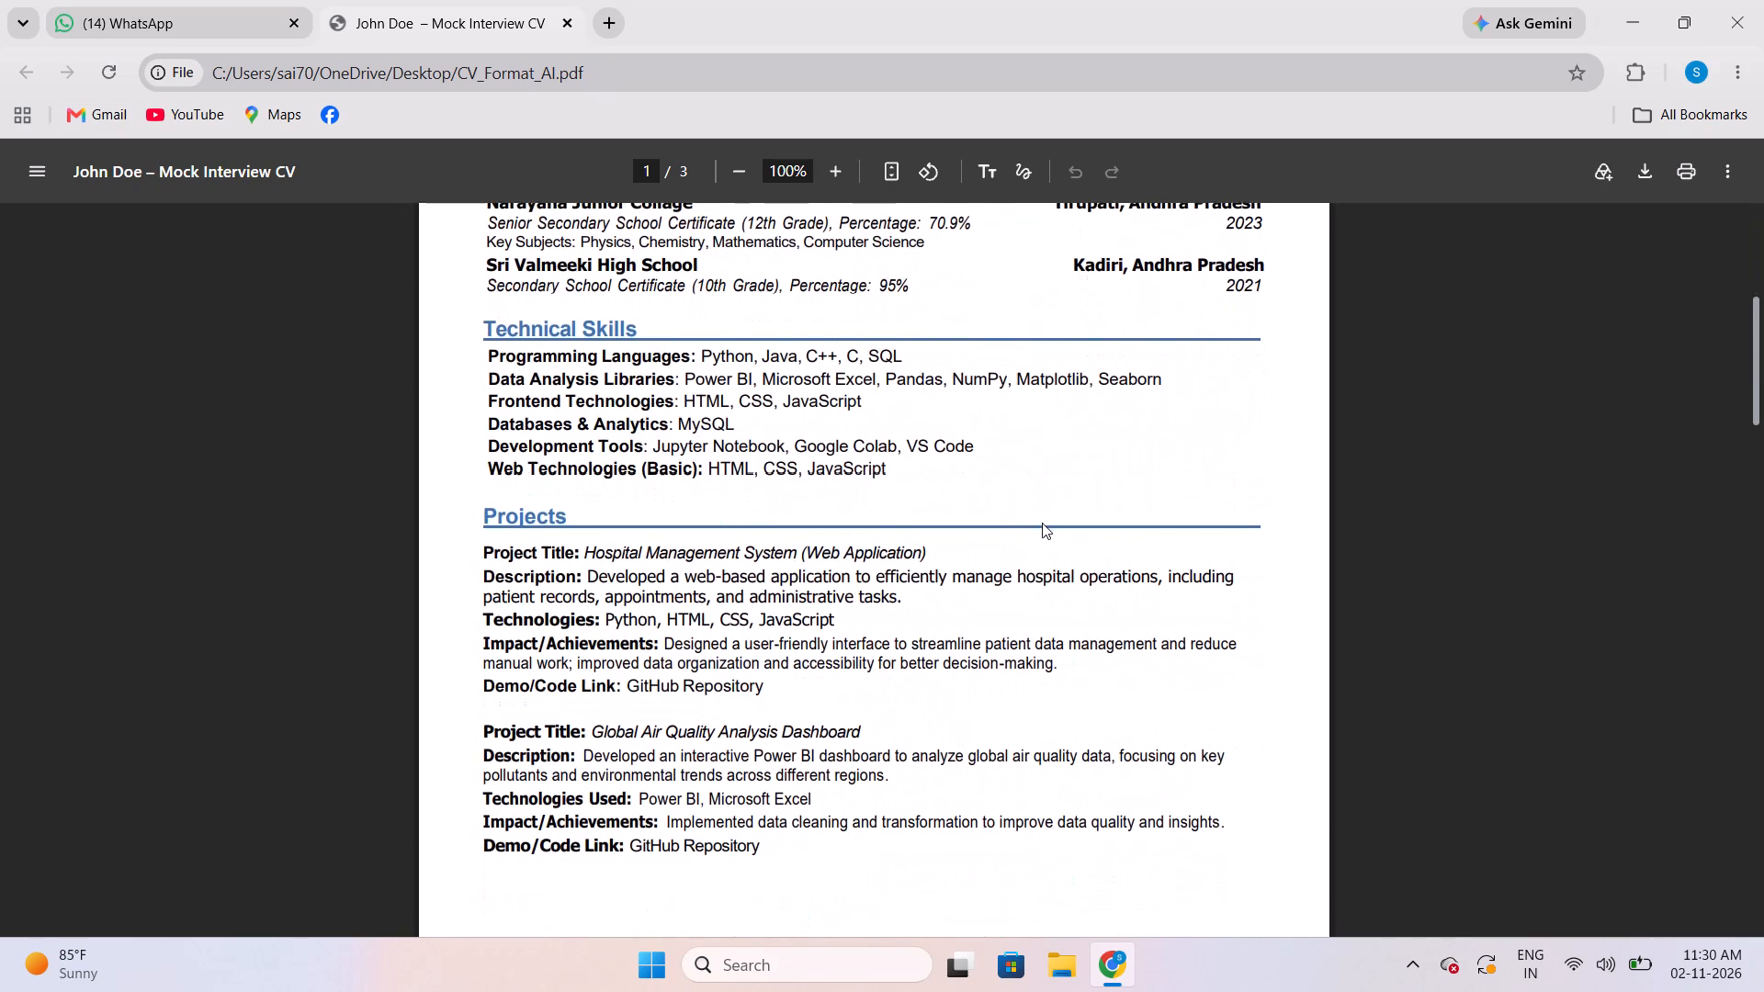
scroll(1042, 523, down, 1)
scroll(1042, 523, up, 2)
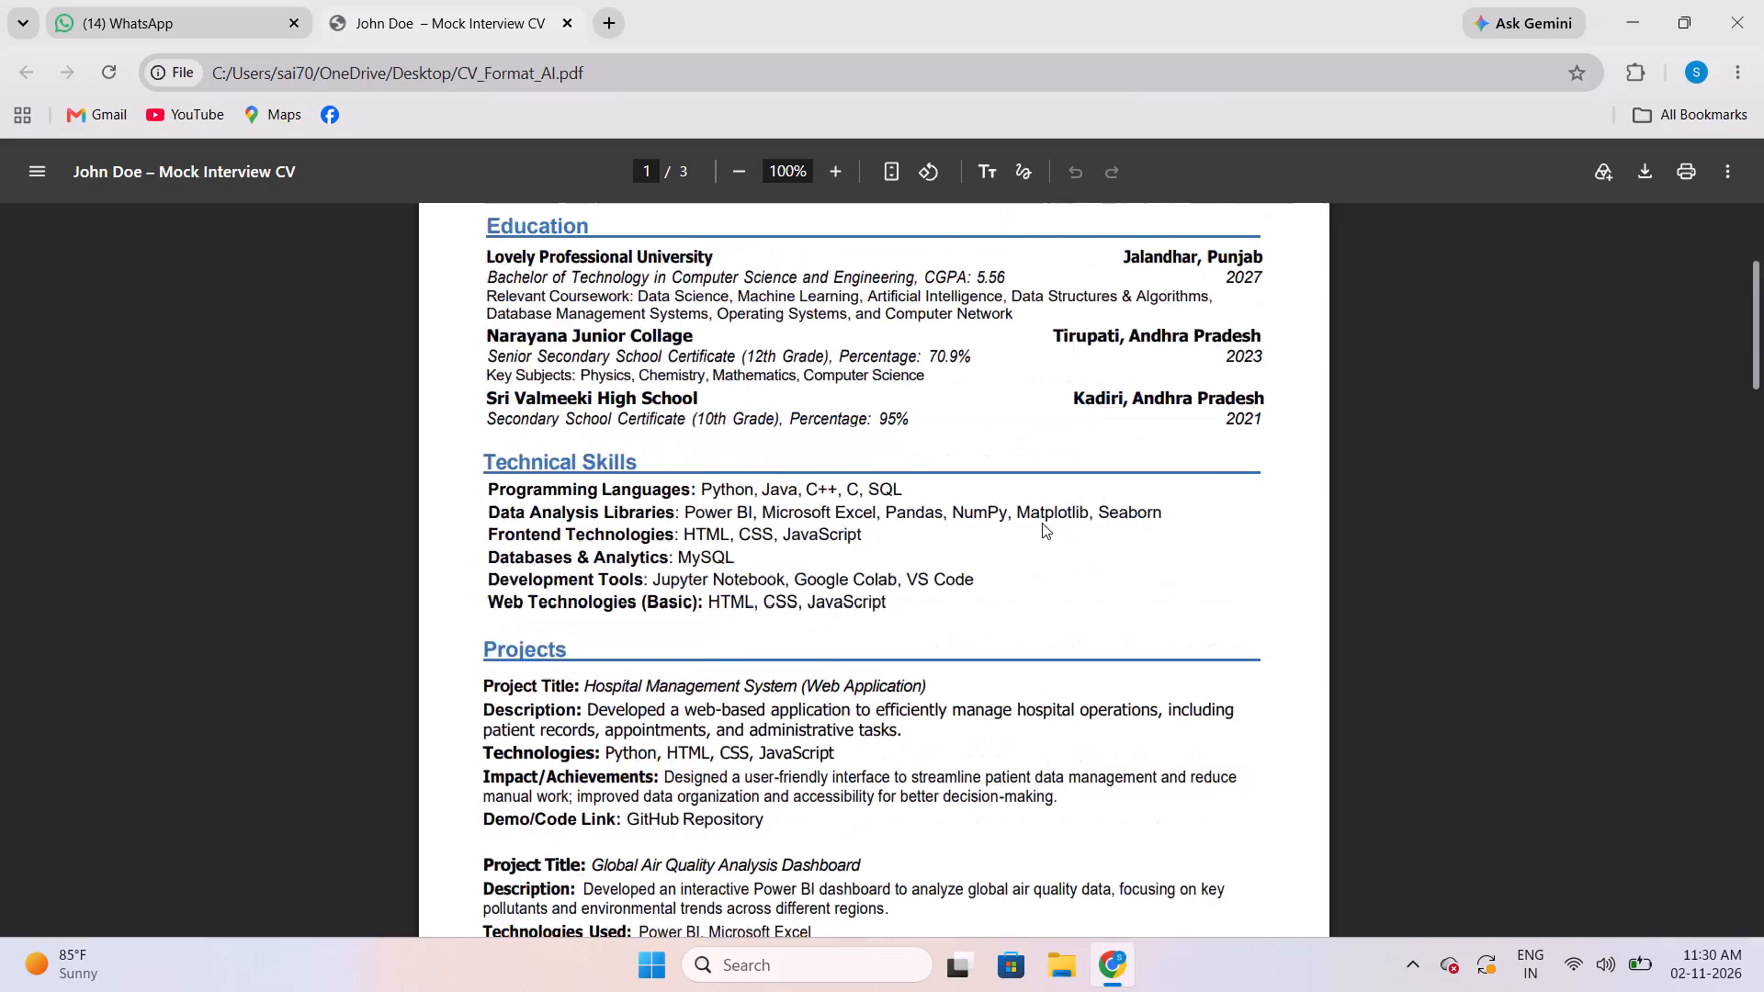
scroll(1042, 523, up, 2)
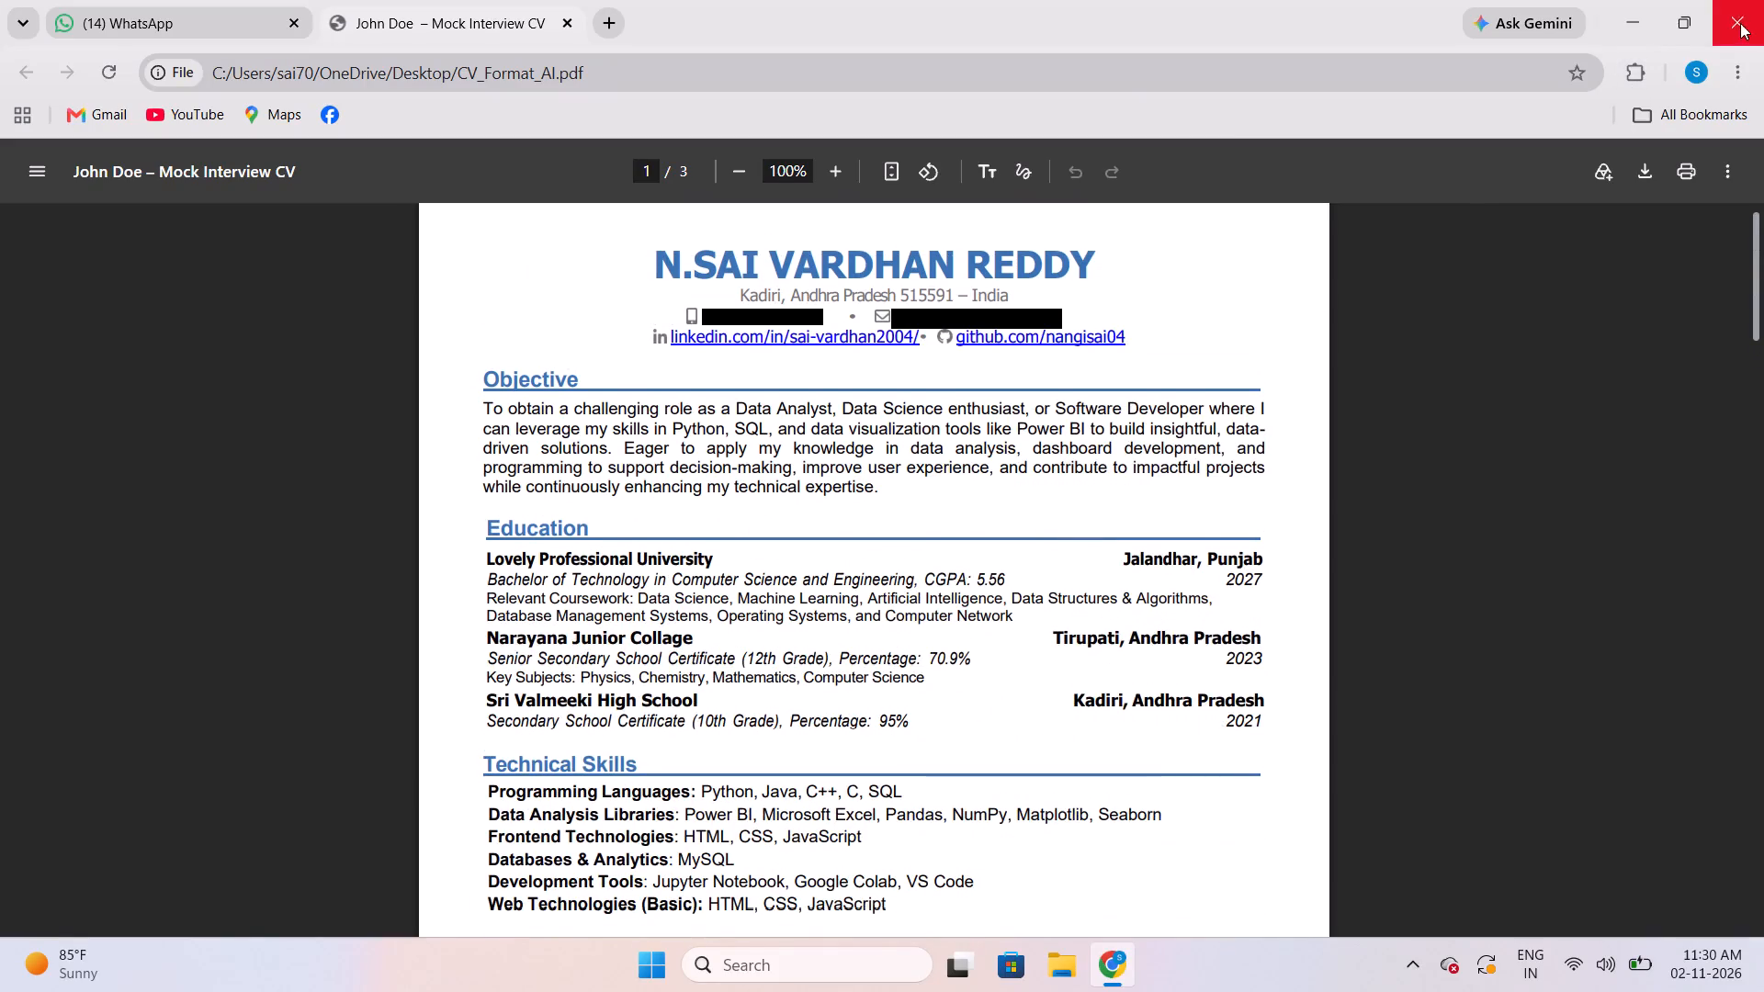
click(1740, 23)
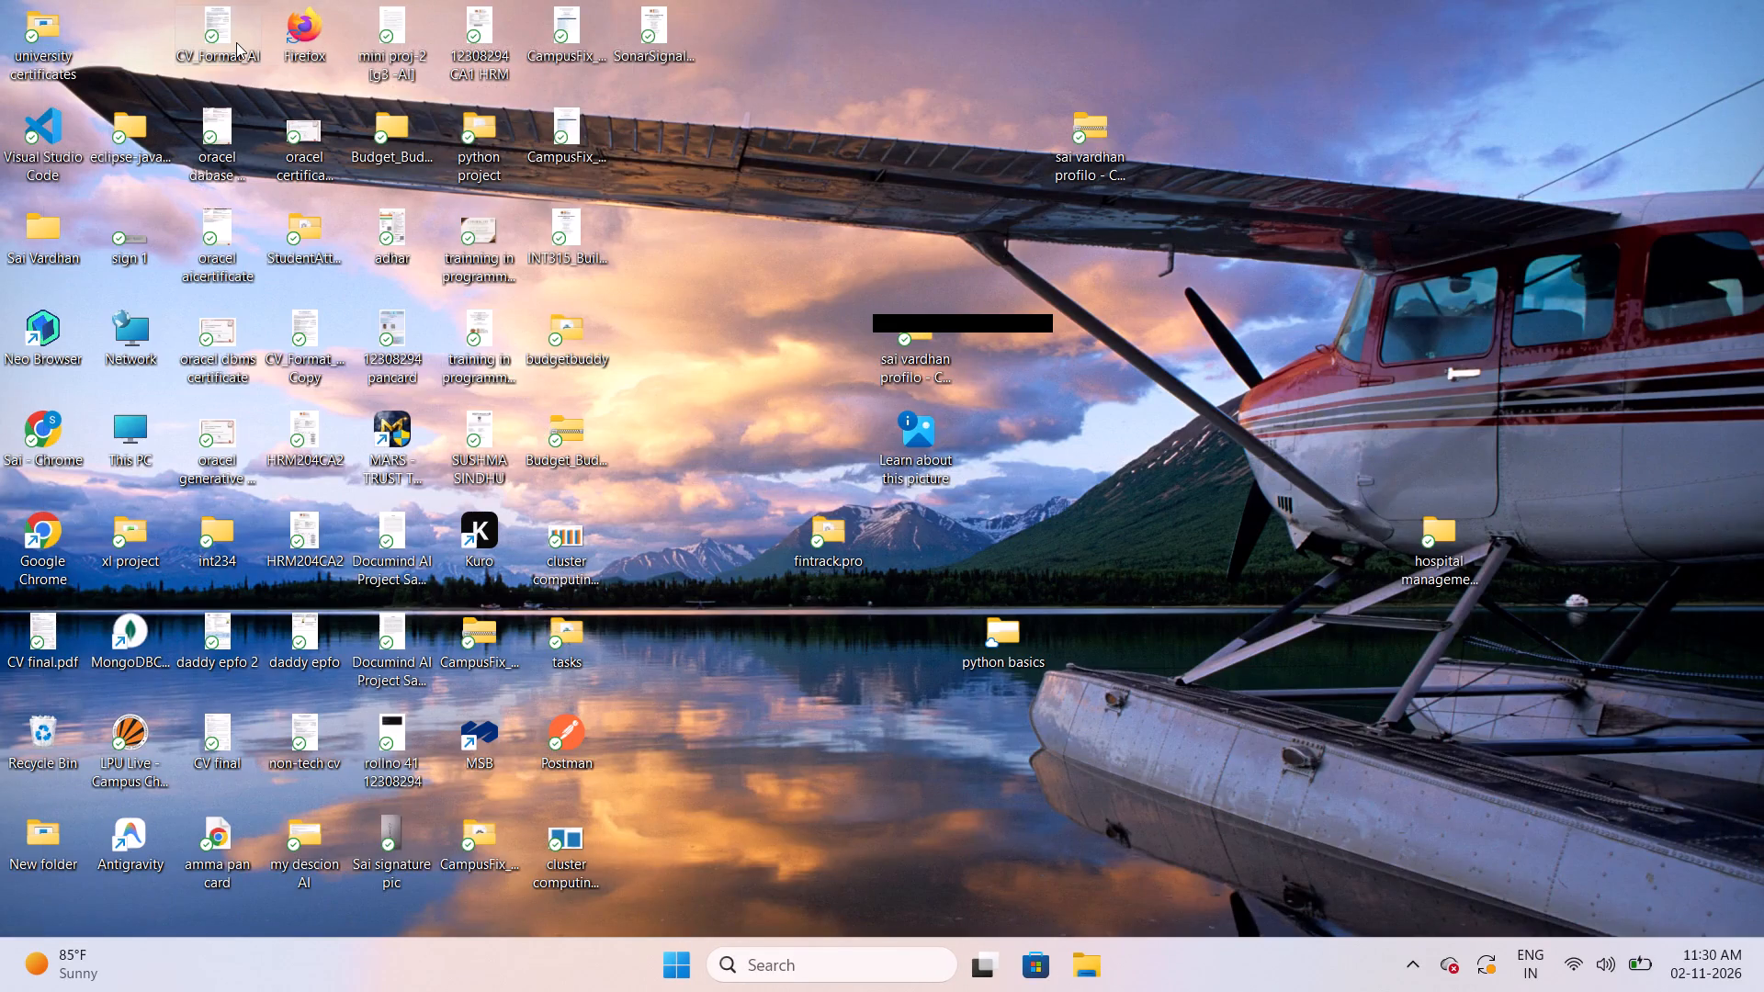
Delete the CV_Format_AI PDF from the desktop.
key(Delete)
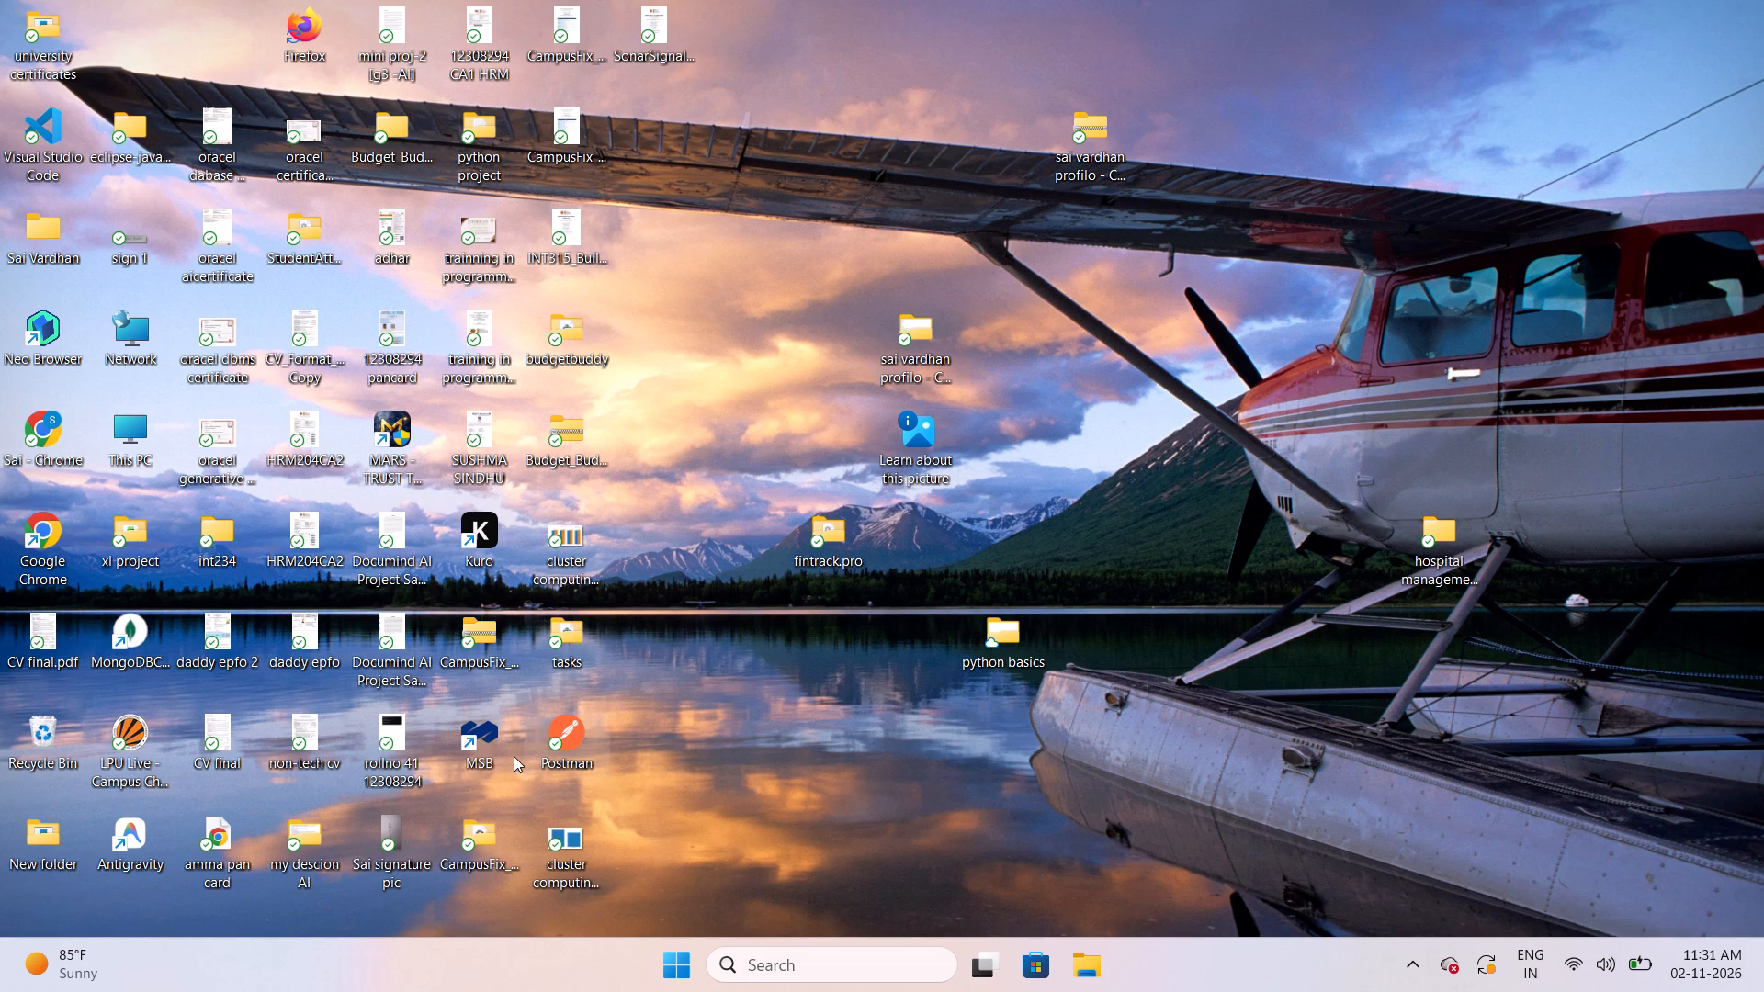
Open the "CV final.pdf" file from the desktop in Word, using that app just once.
click(34, 637)
right_click(34, 637)
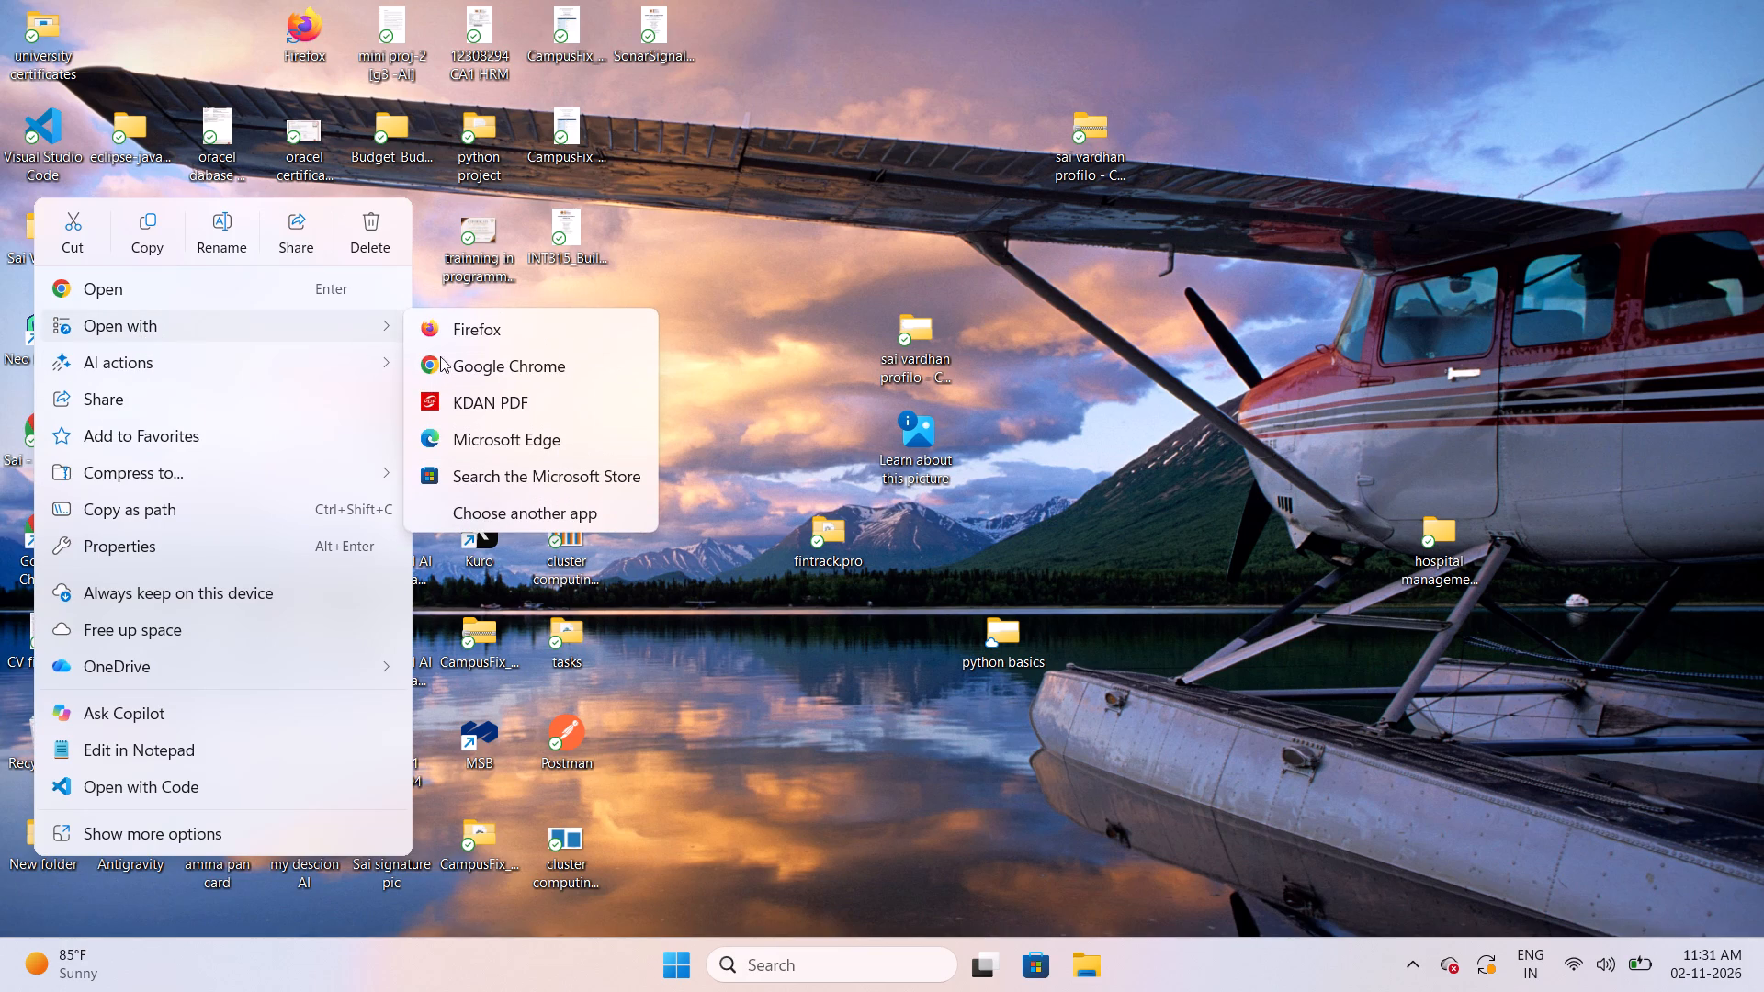
click(481, 510)
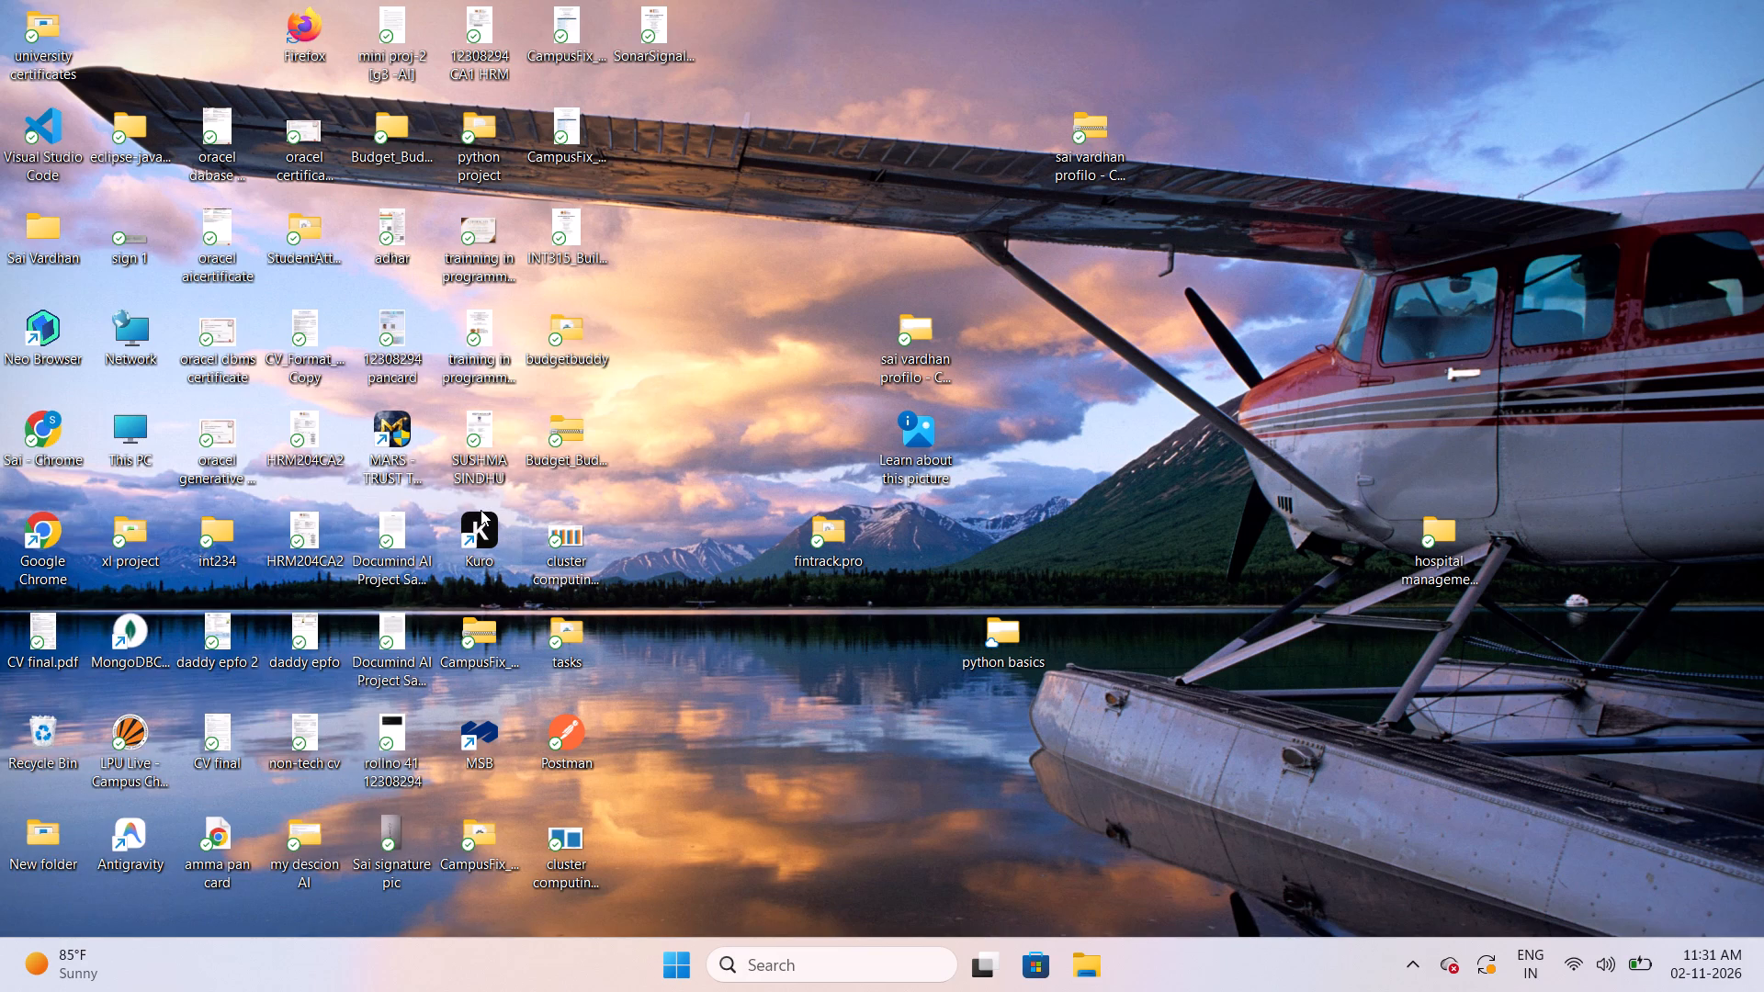
scroll(778, 645, down, 2)
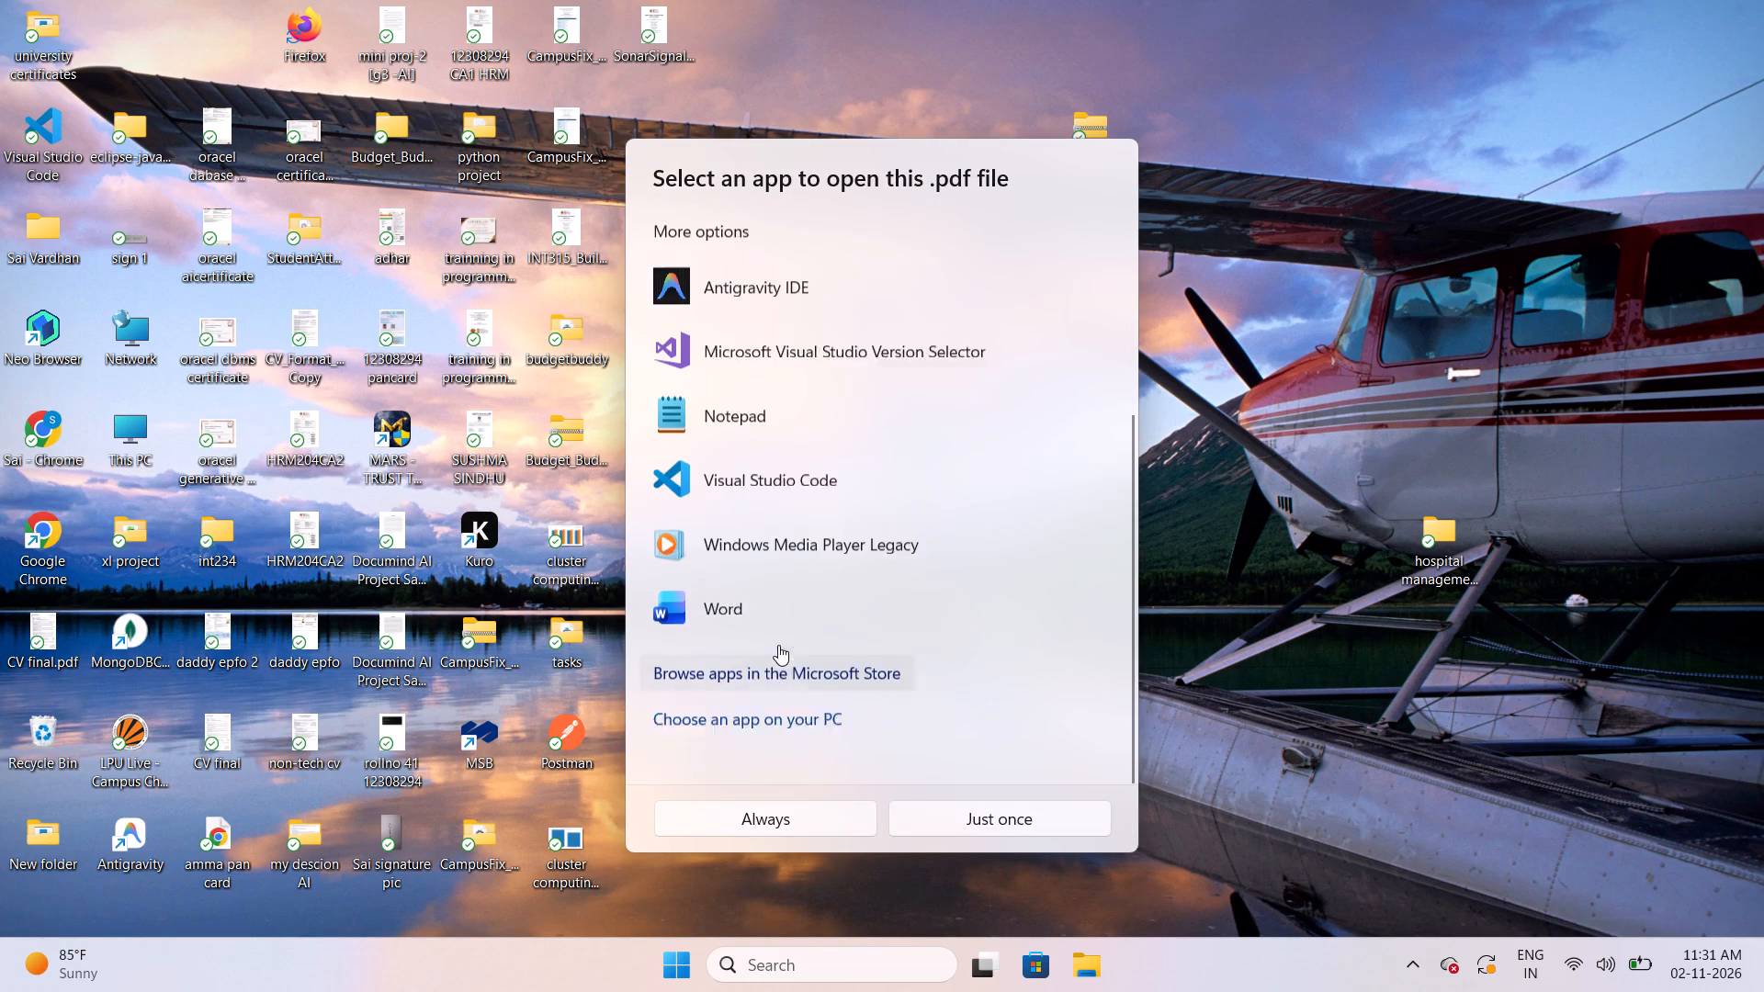
click(730, 623)
click(991, 819)
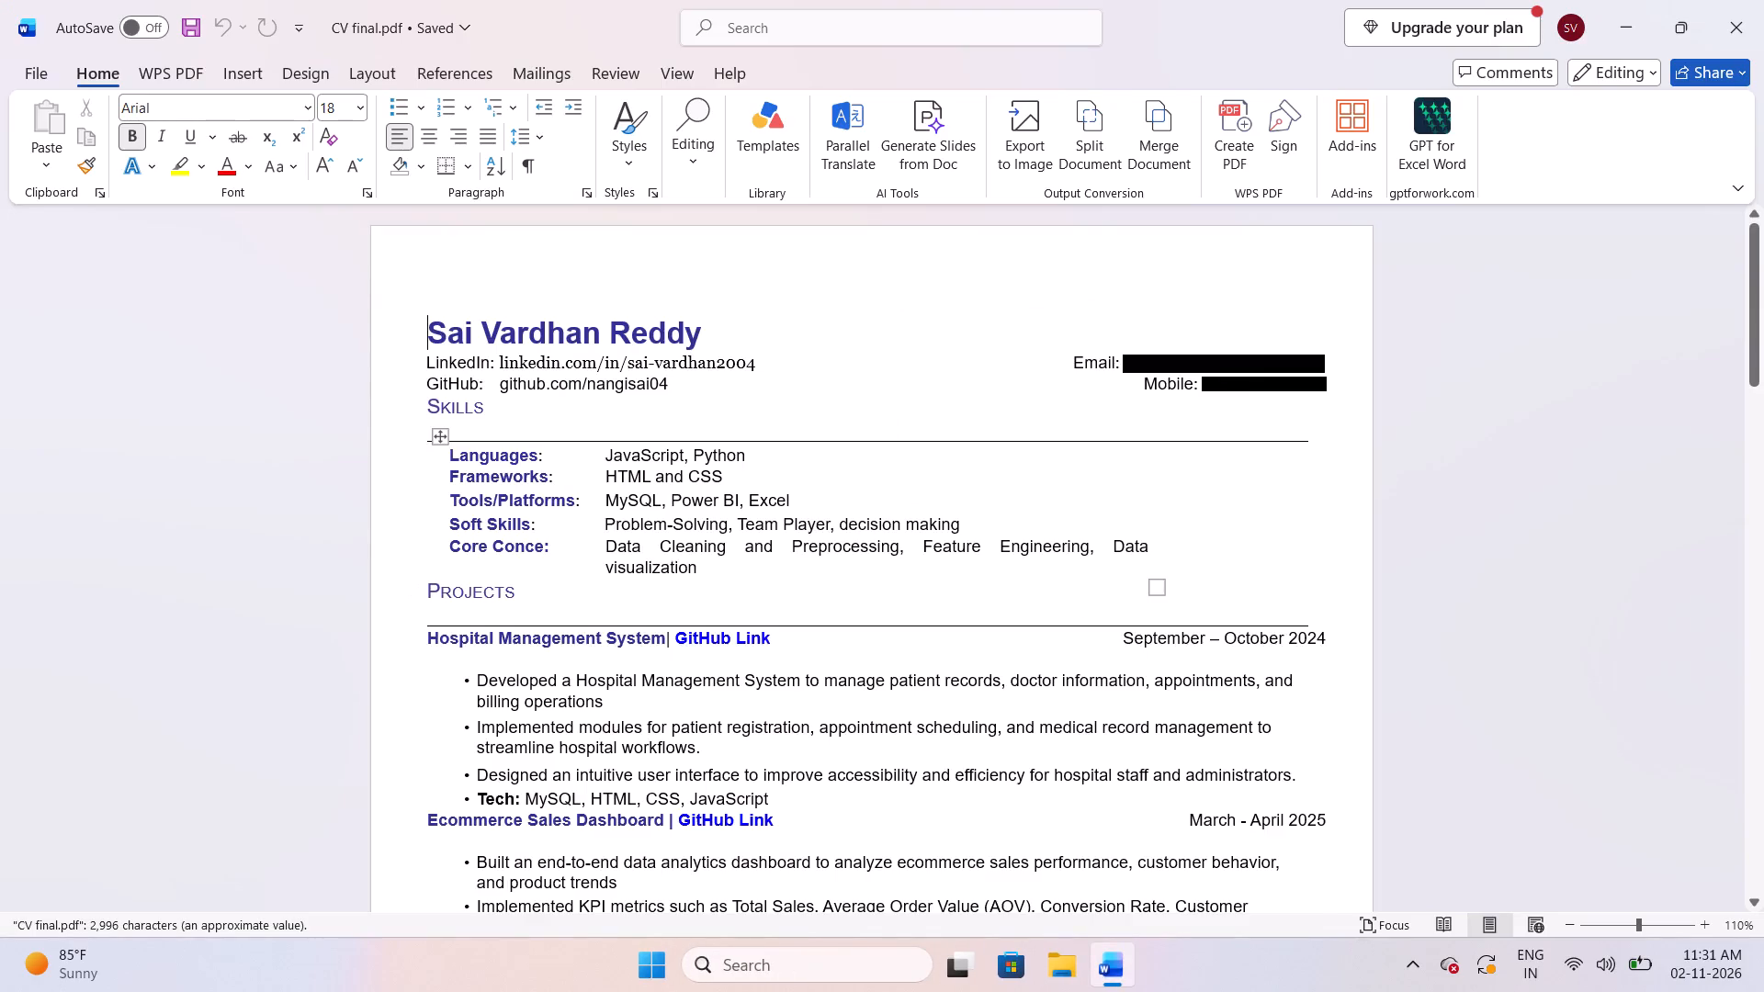
Look over the CV final document from its Skills section down to Achievements and back up.
scroll(895, 570, down, 1)
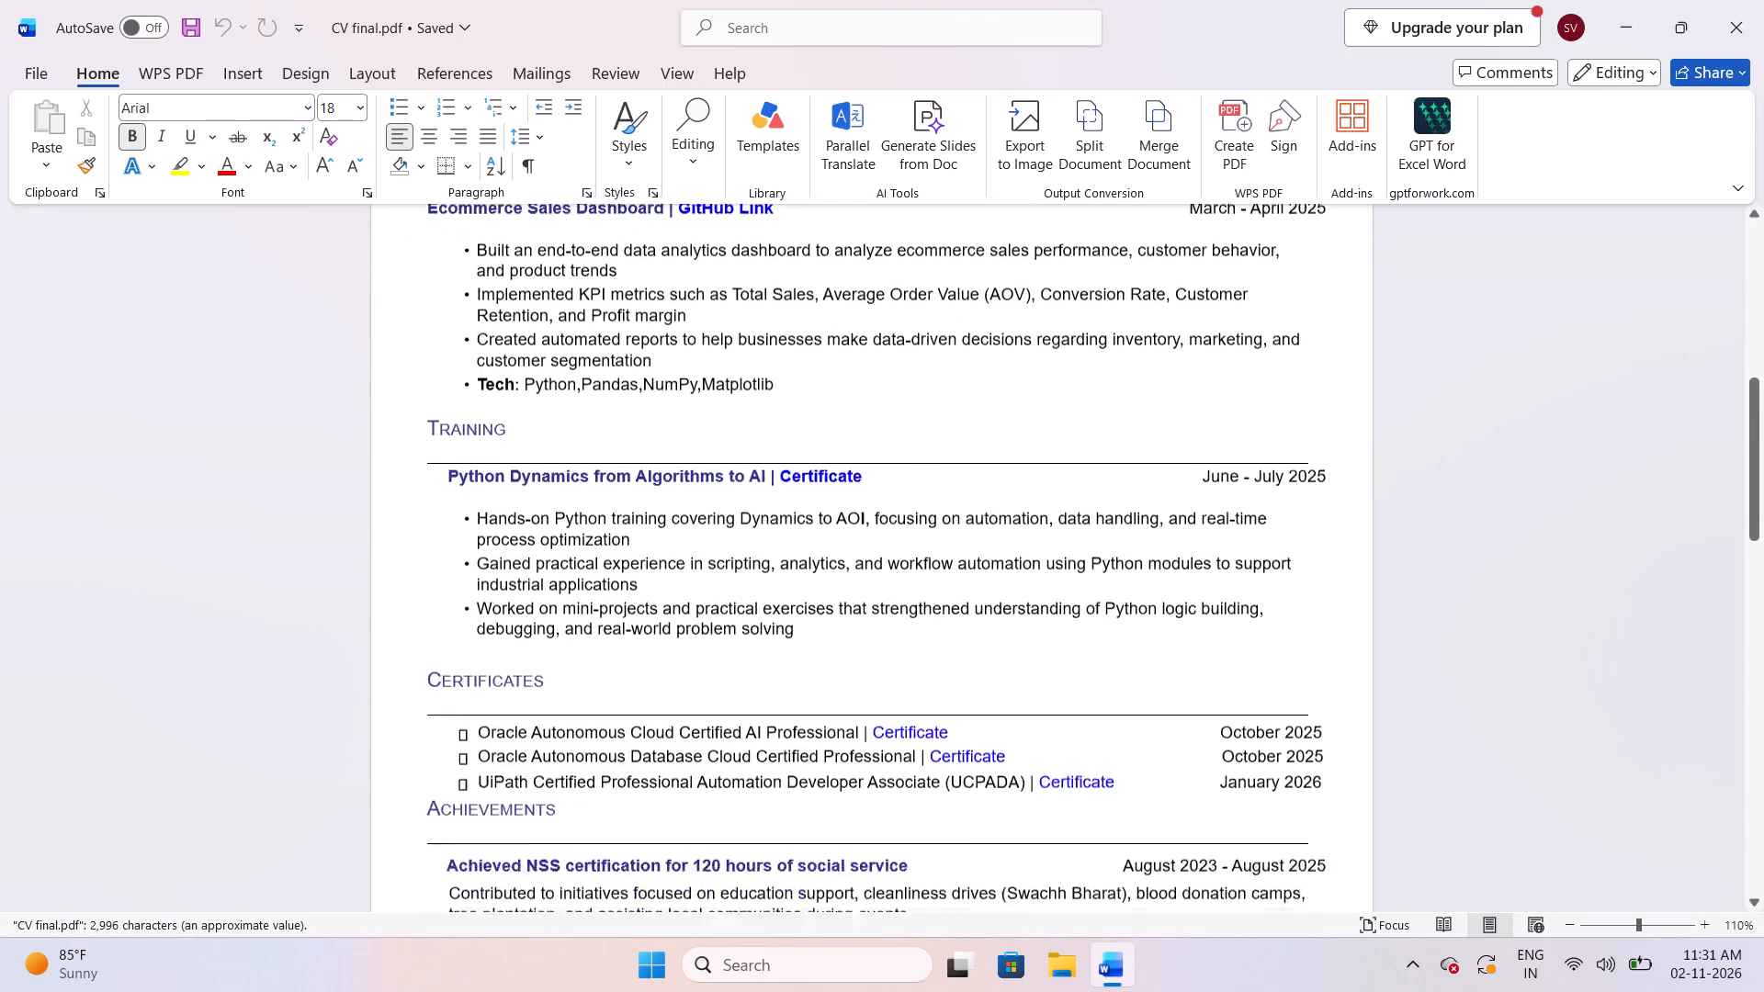
scroll(895, 570, down, 1)
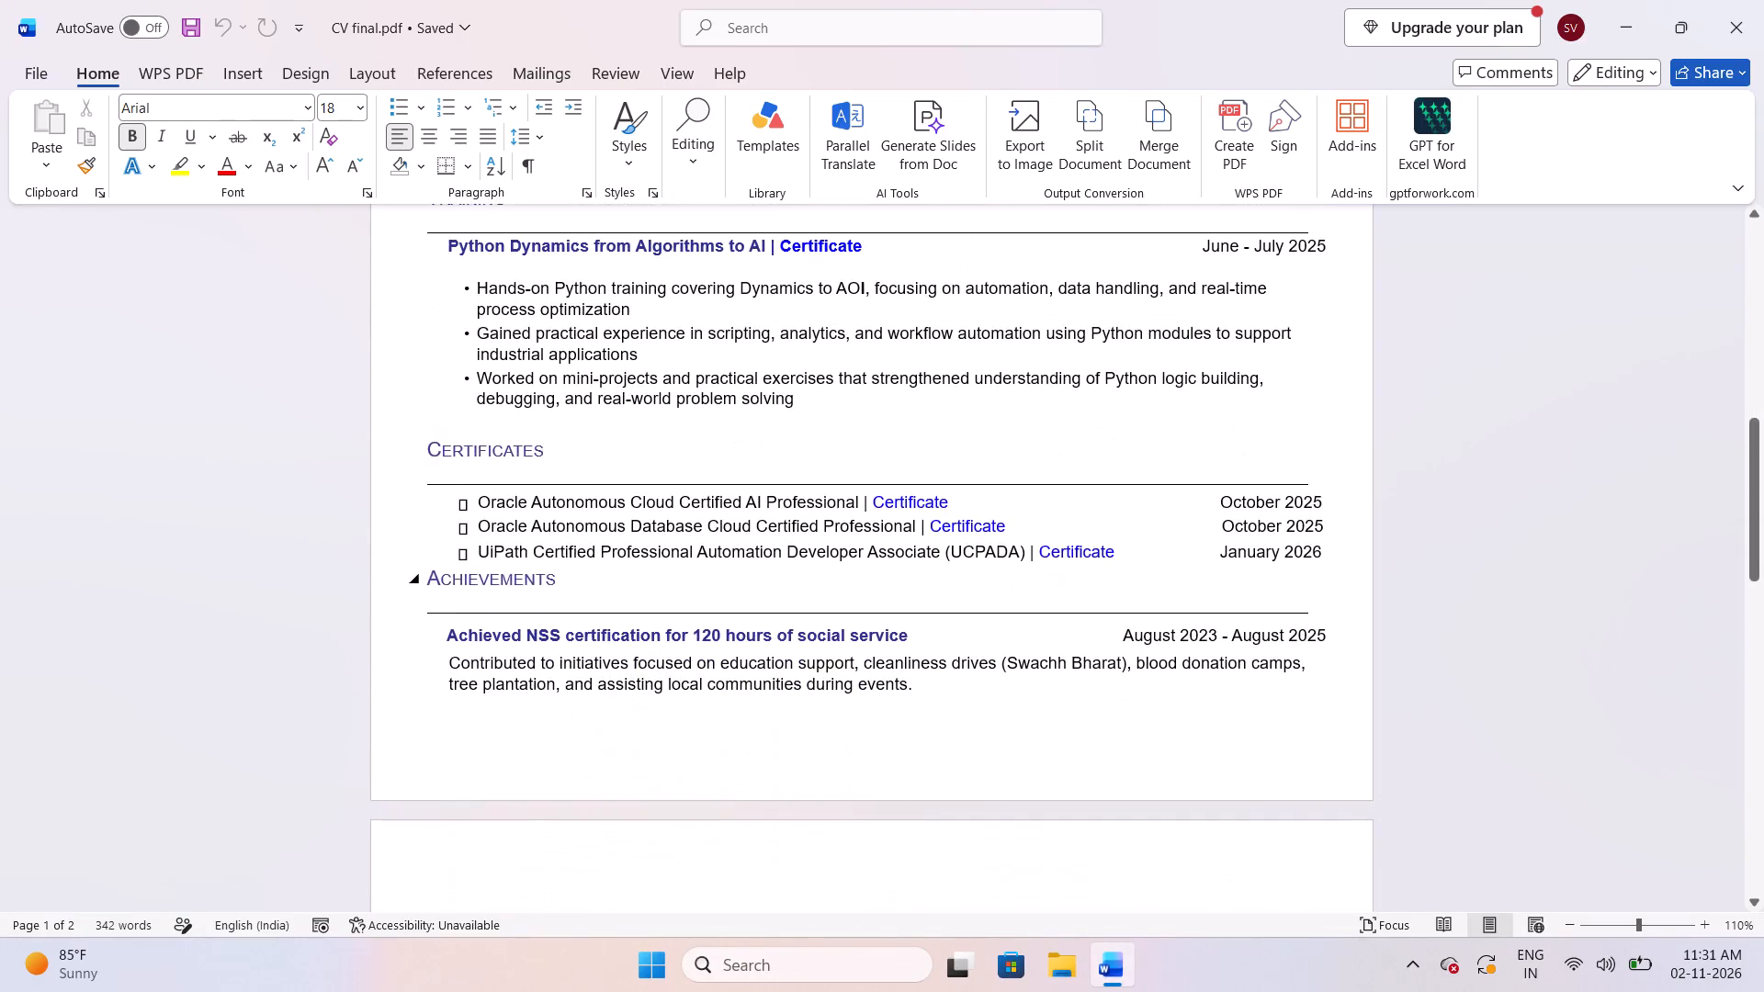
scroll(895, 570, up, 1)
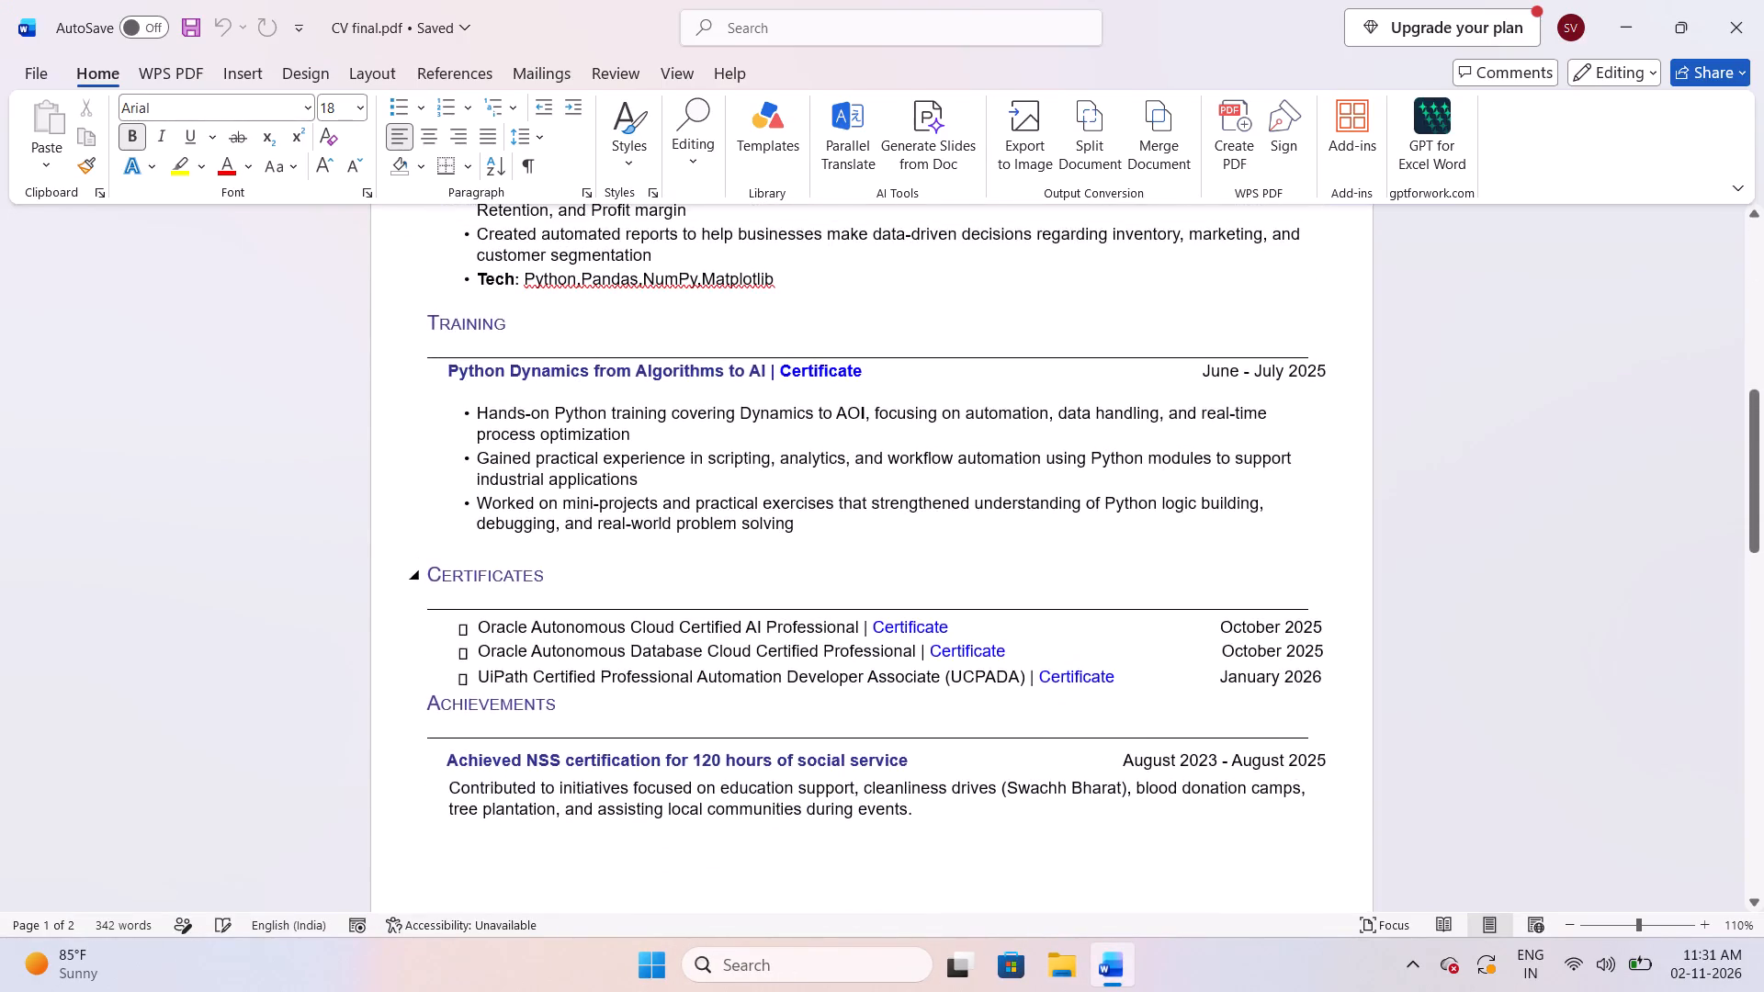
scroll(895, 570, up, 1)
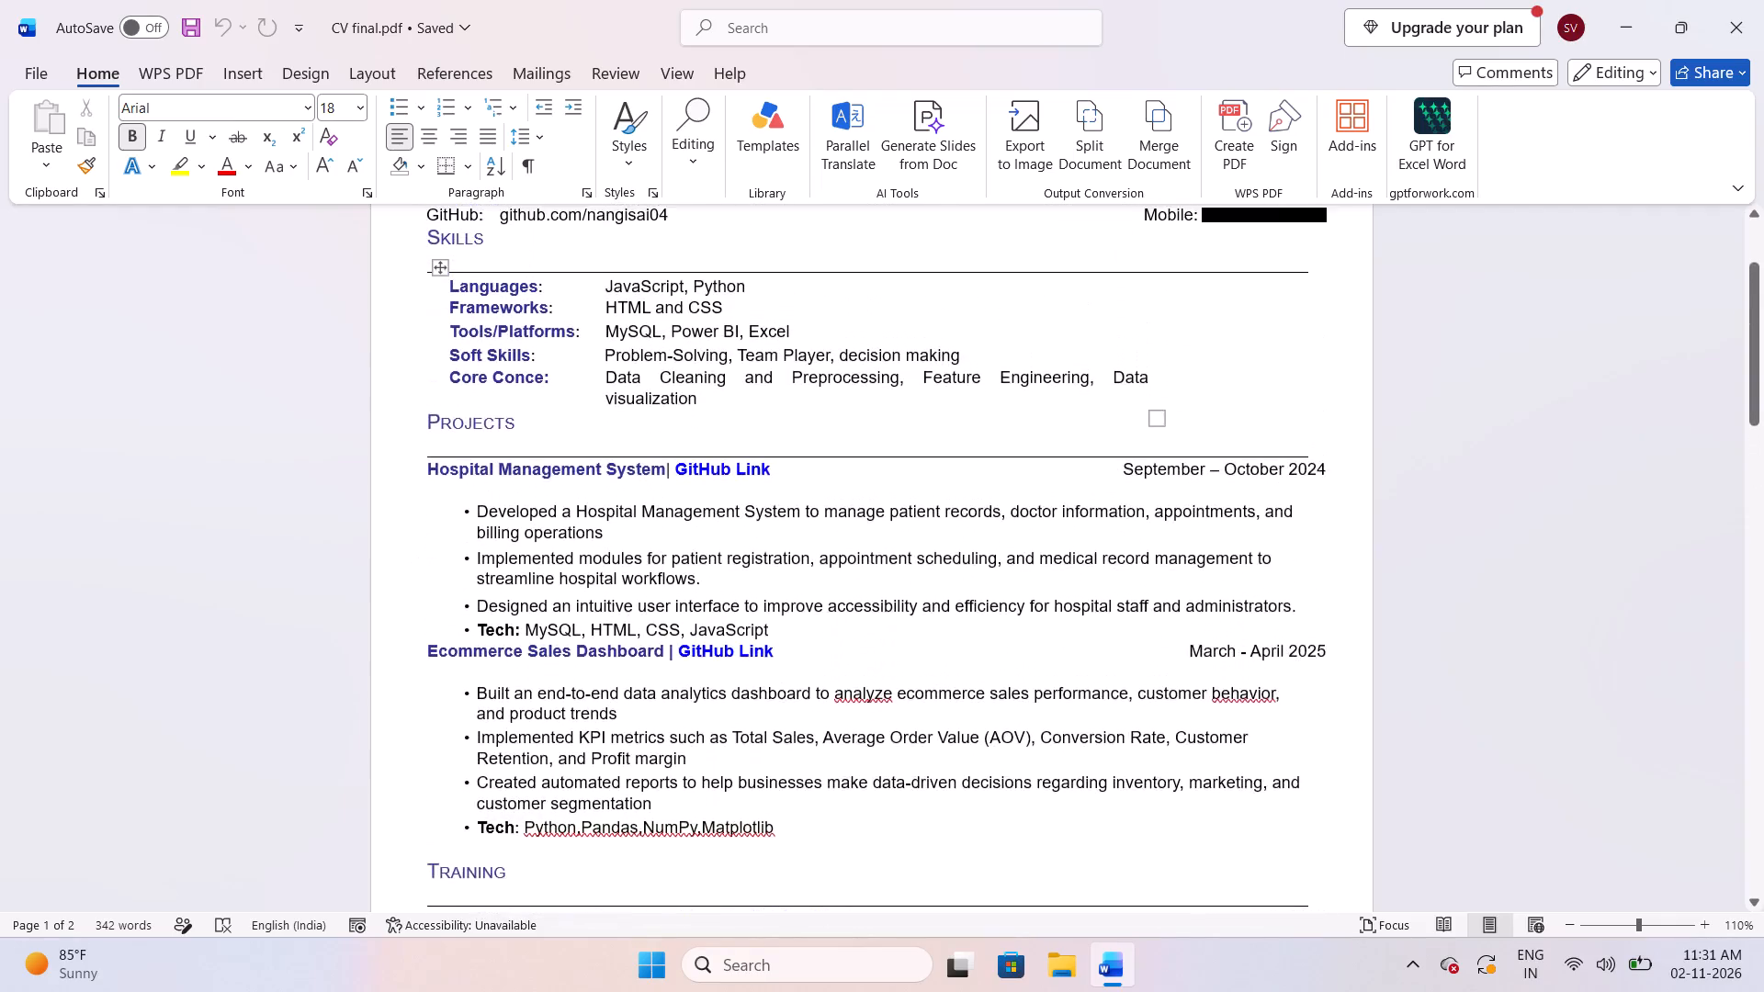
Snap the CV final document window to the right half of the screen, leaving the desktop files visible beside it.
scroll(895, 570, up, 1)
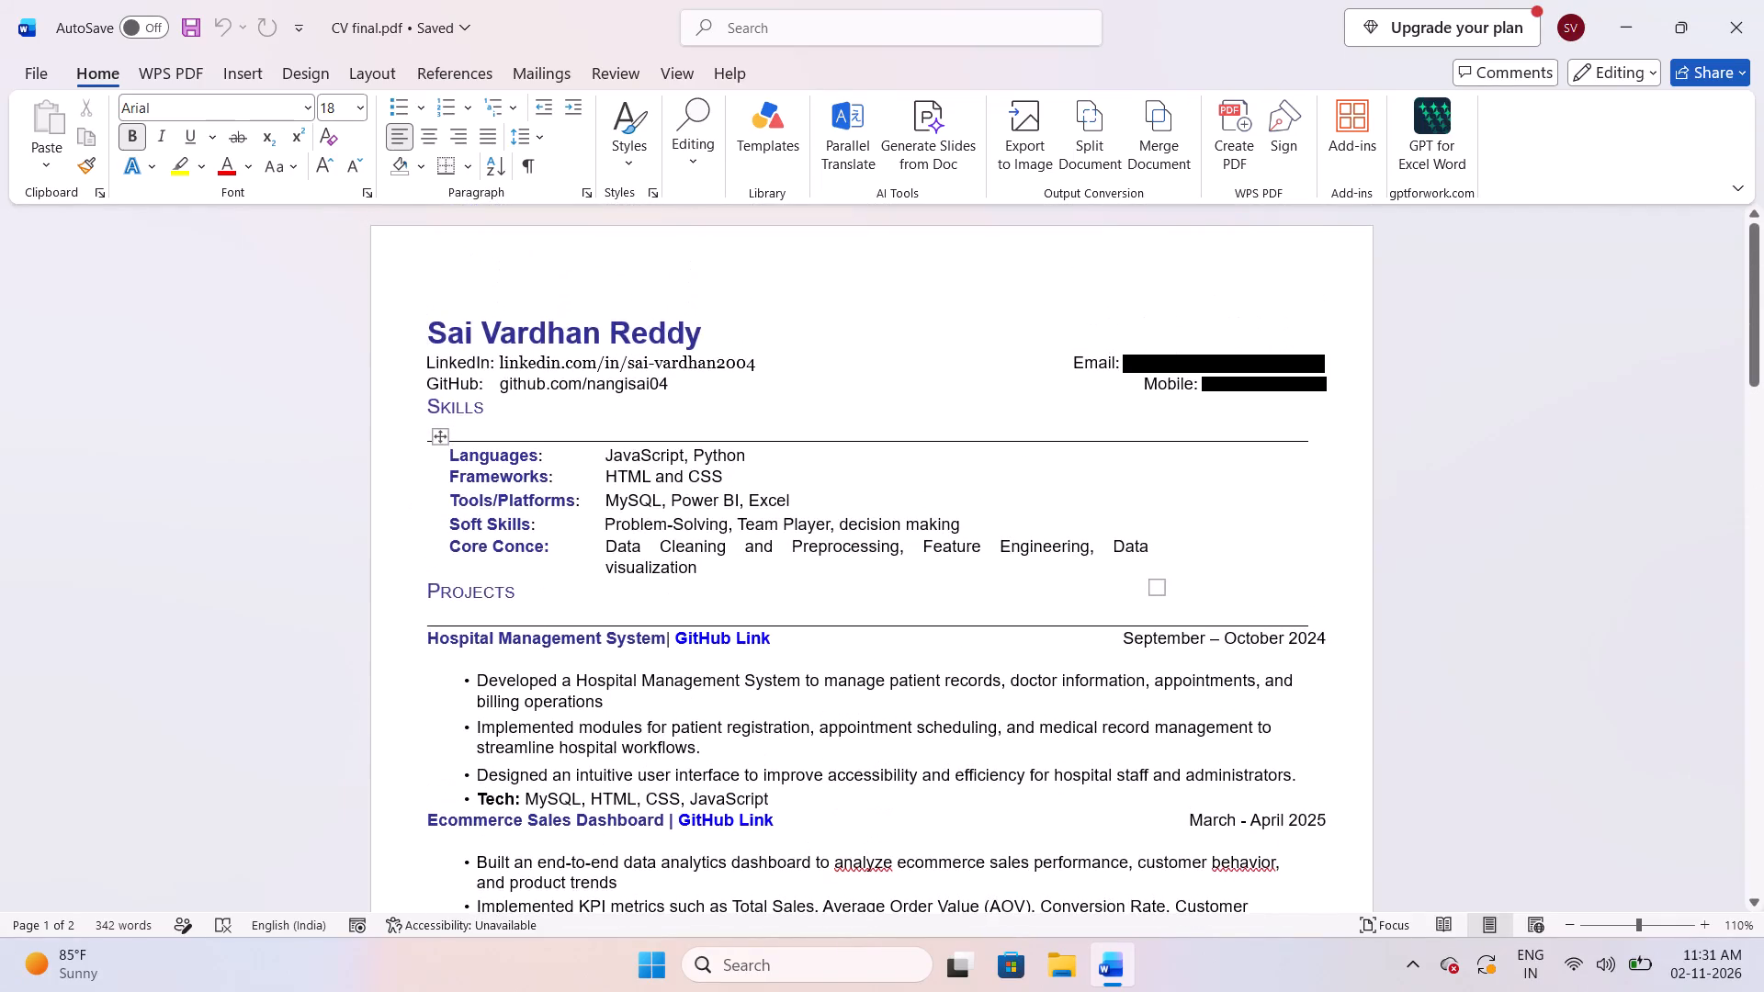
scroll(895, 570, down, 2)
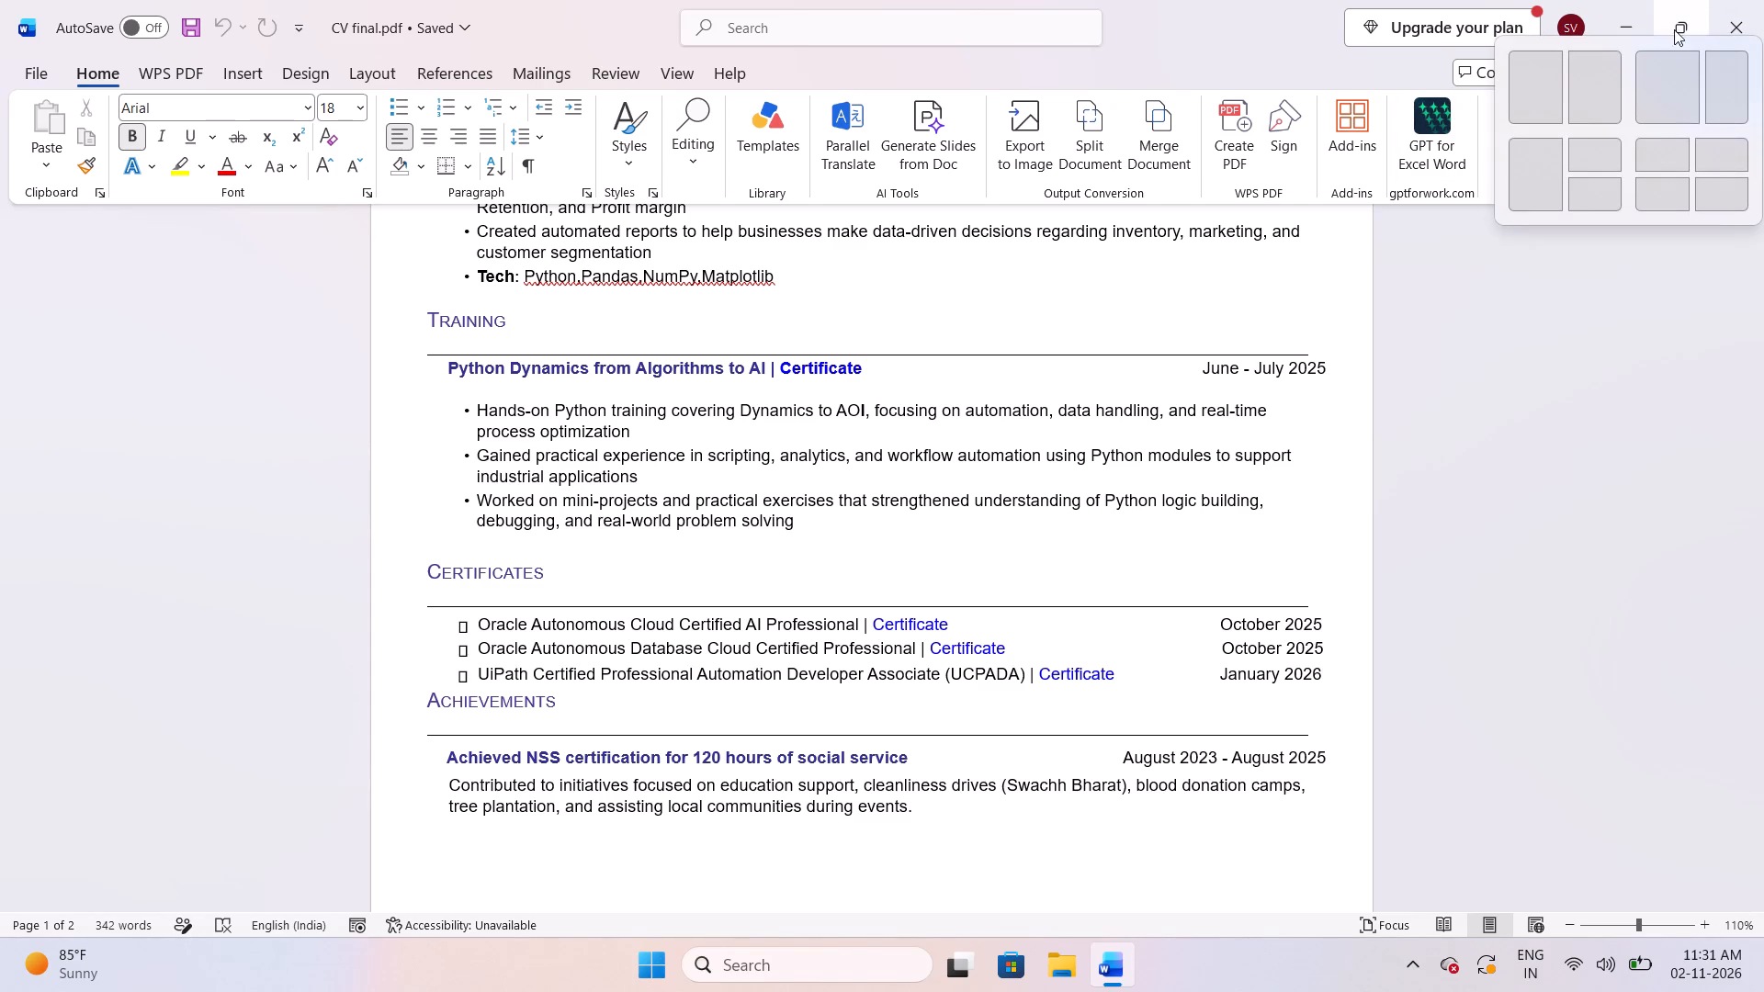
click(1593, 77)
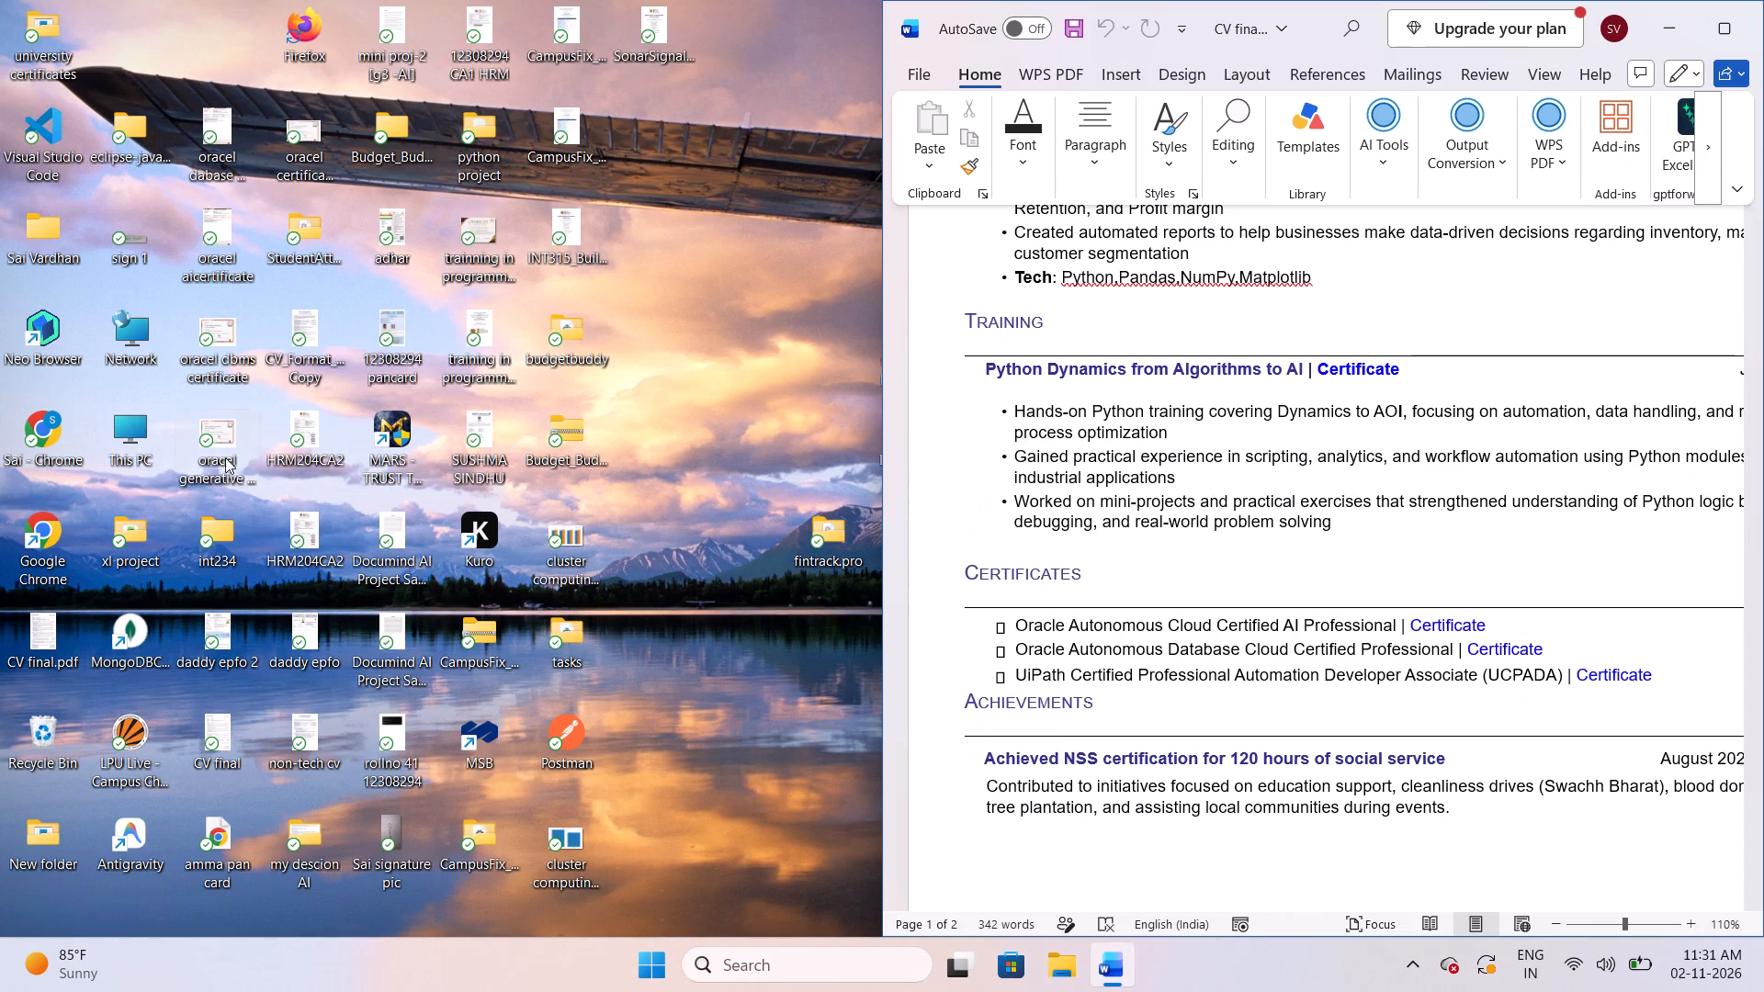
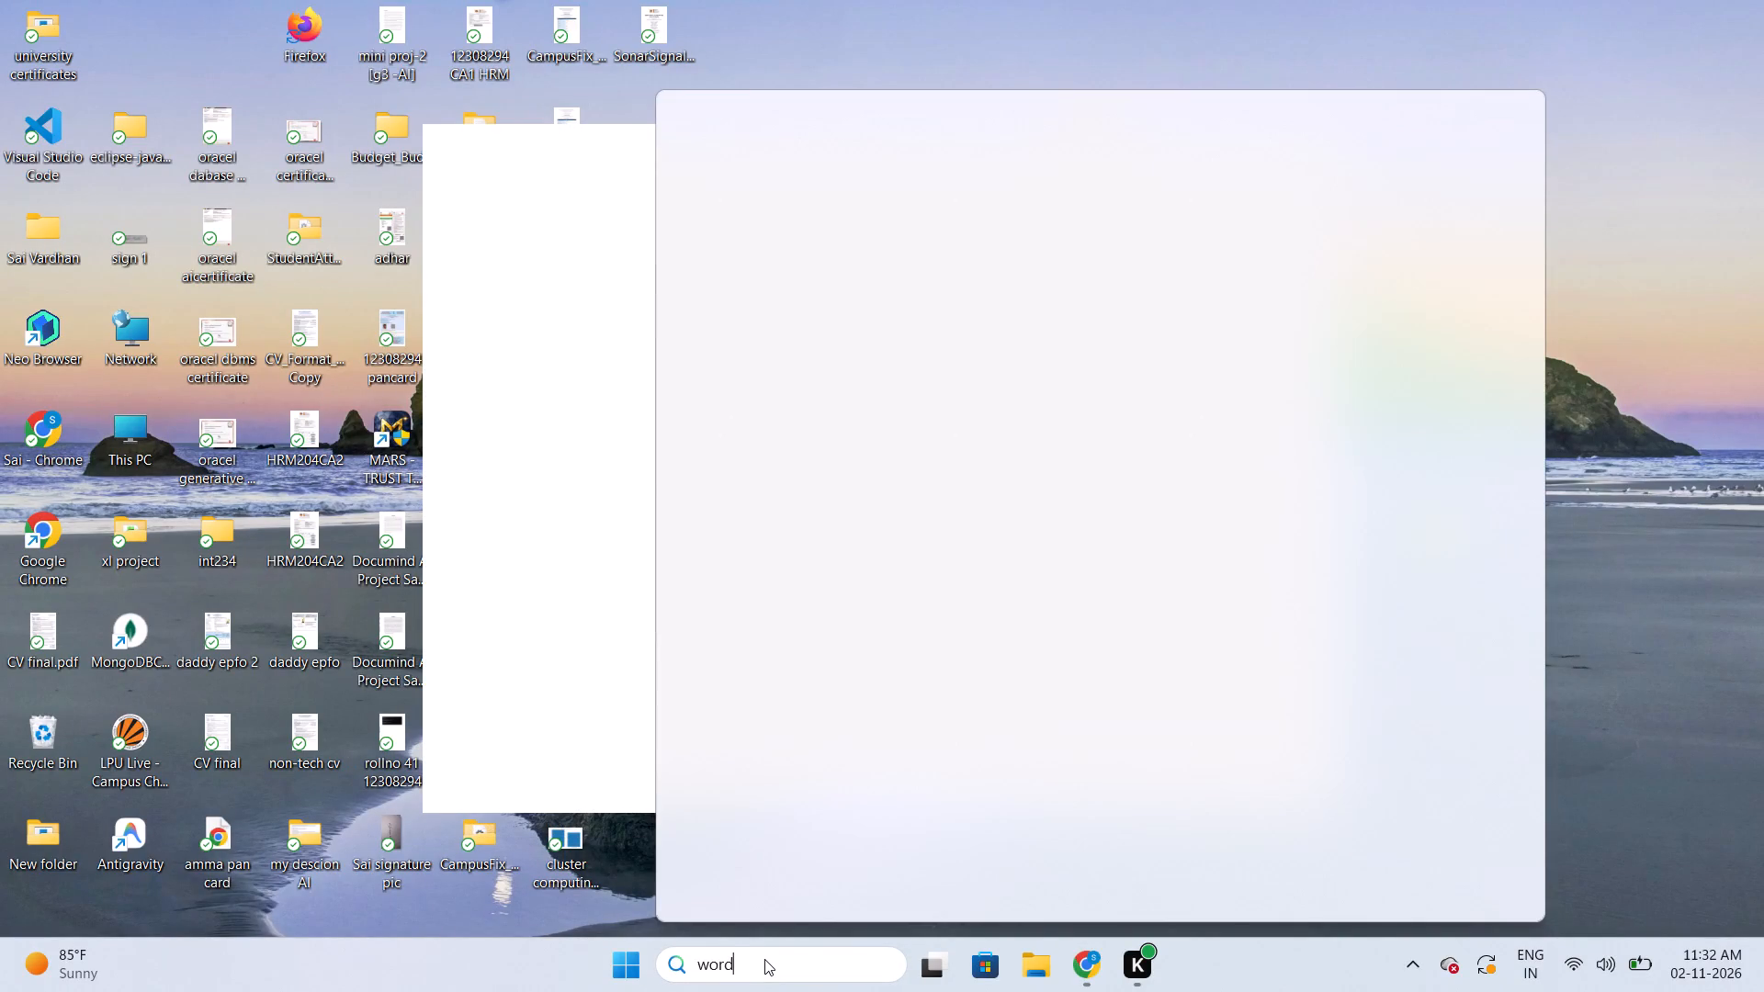
Launch Word, maximize its window and open the recent "non-tech cv" PDF from the Desktop.
key(Return)
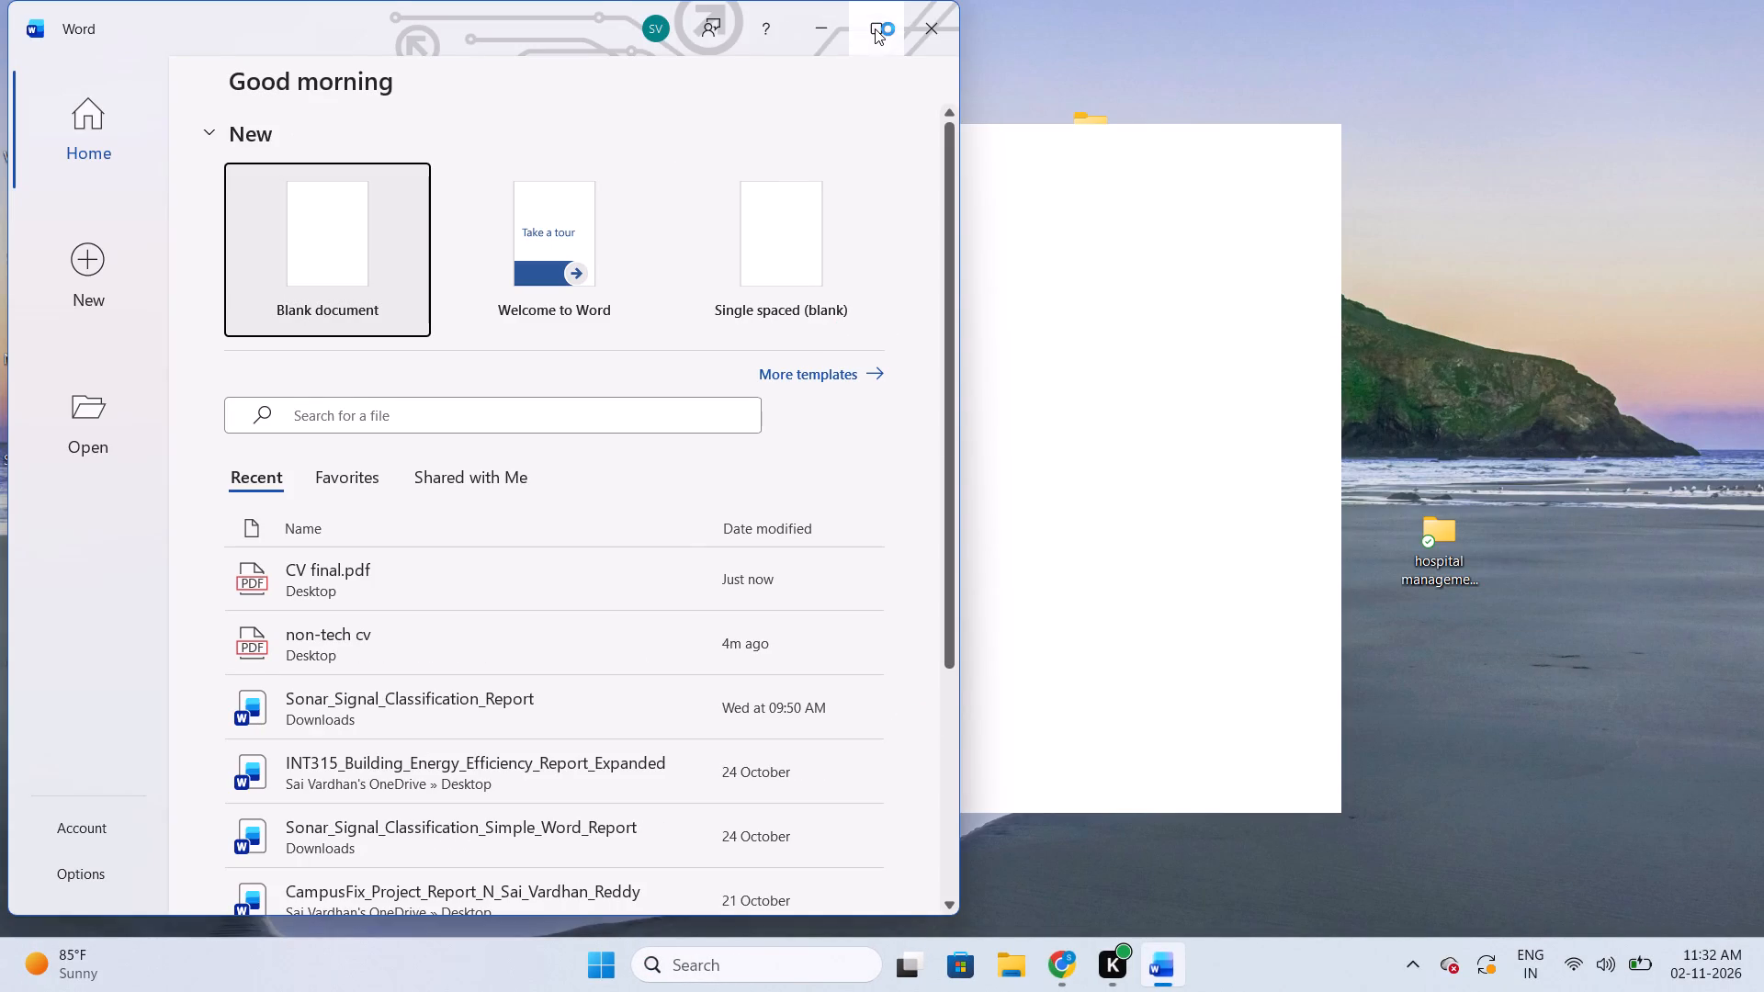
click(875, 28)
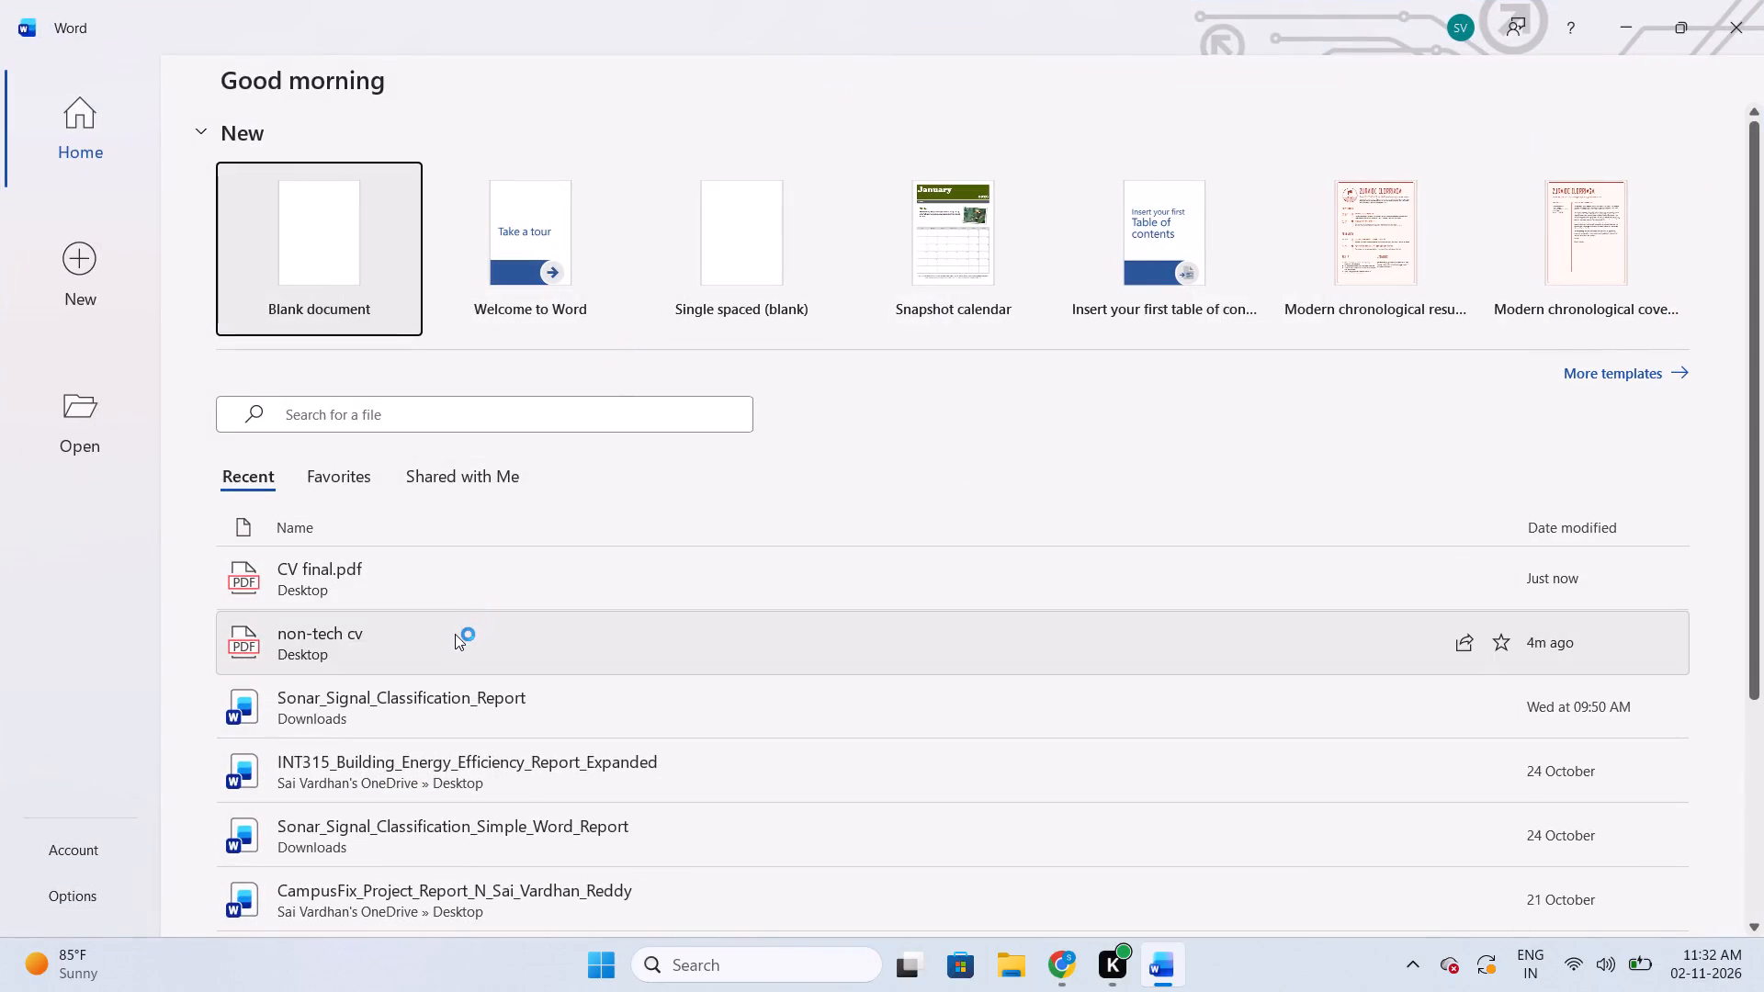
double_click(455, 634)
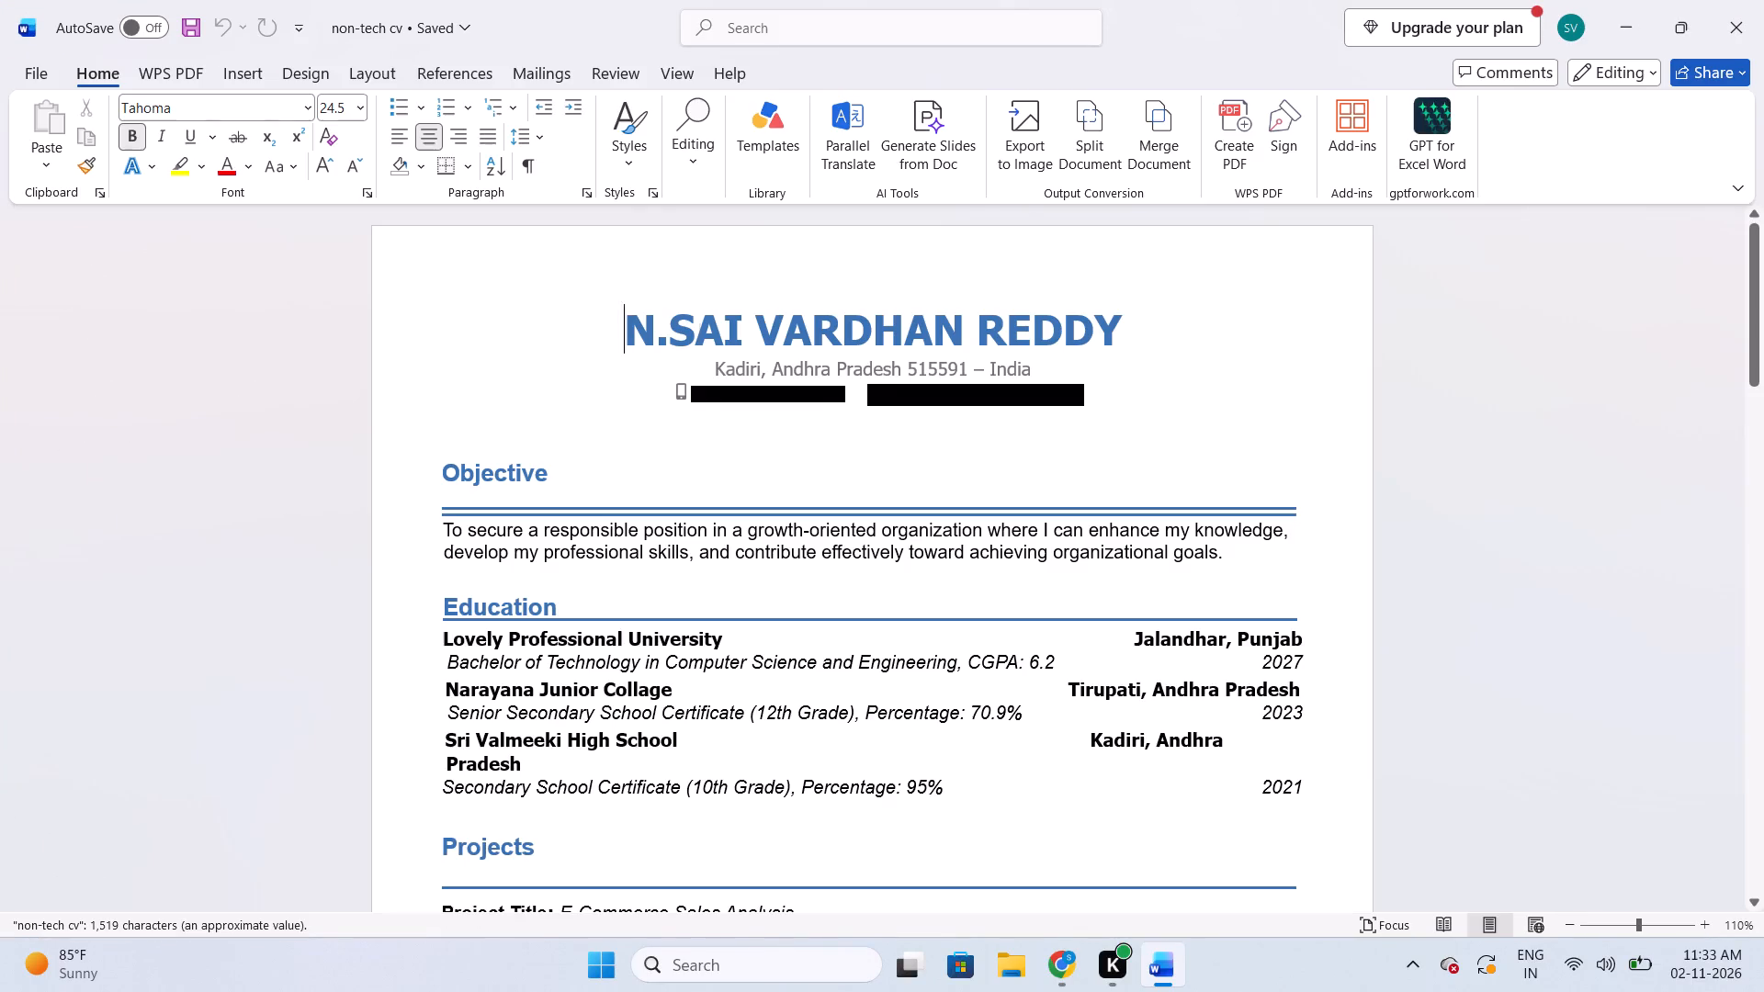
Delete the double horizontal line beneath the Objective heading in the non-tech CV.
scroll(873, 581, right, 1)
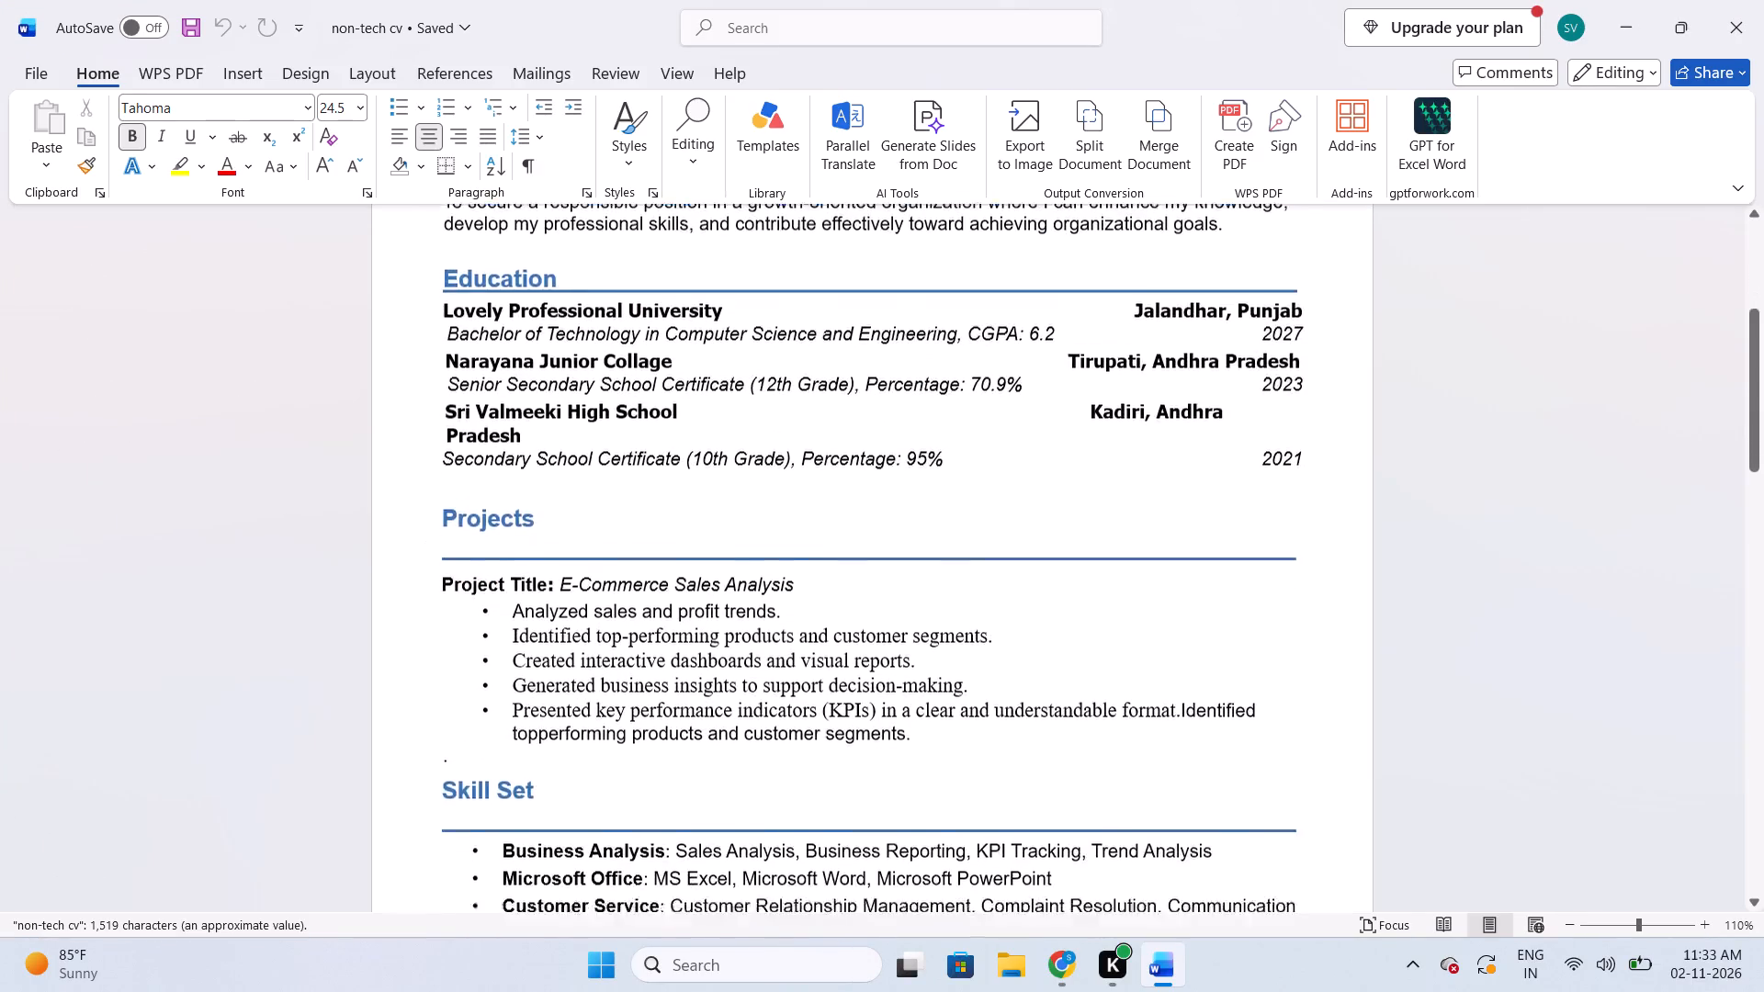
scroll(873, 581, right, 1)
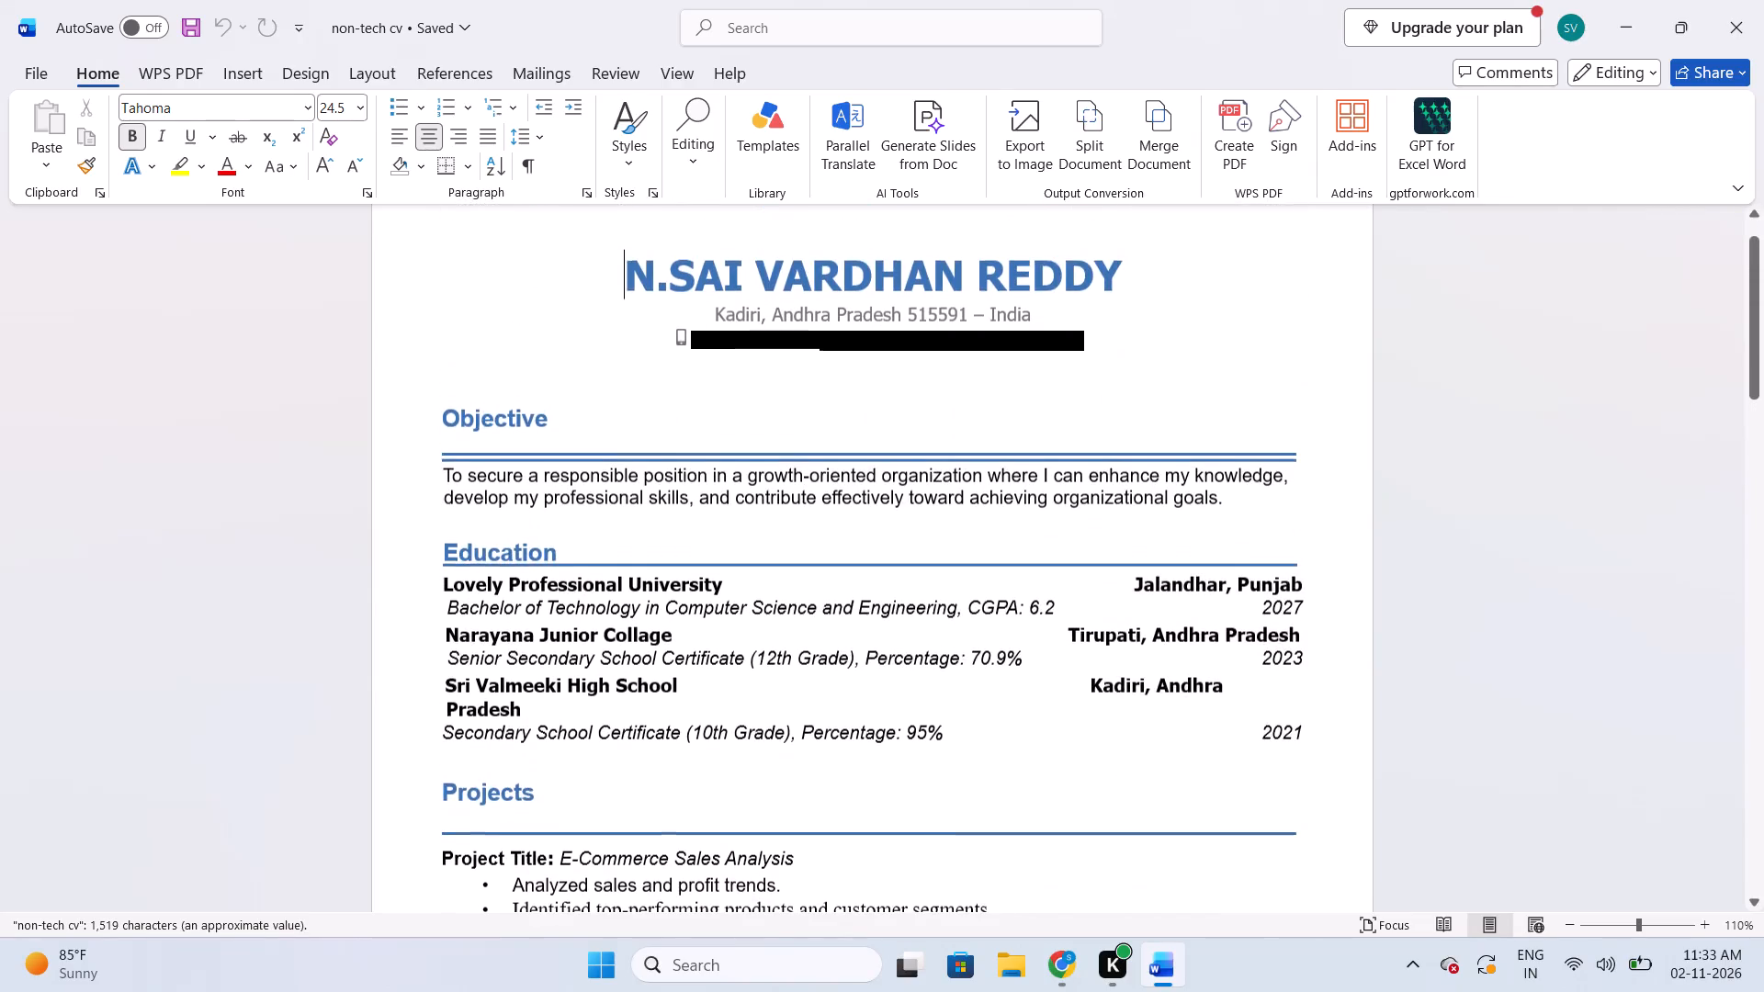
click(1298, 464)
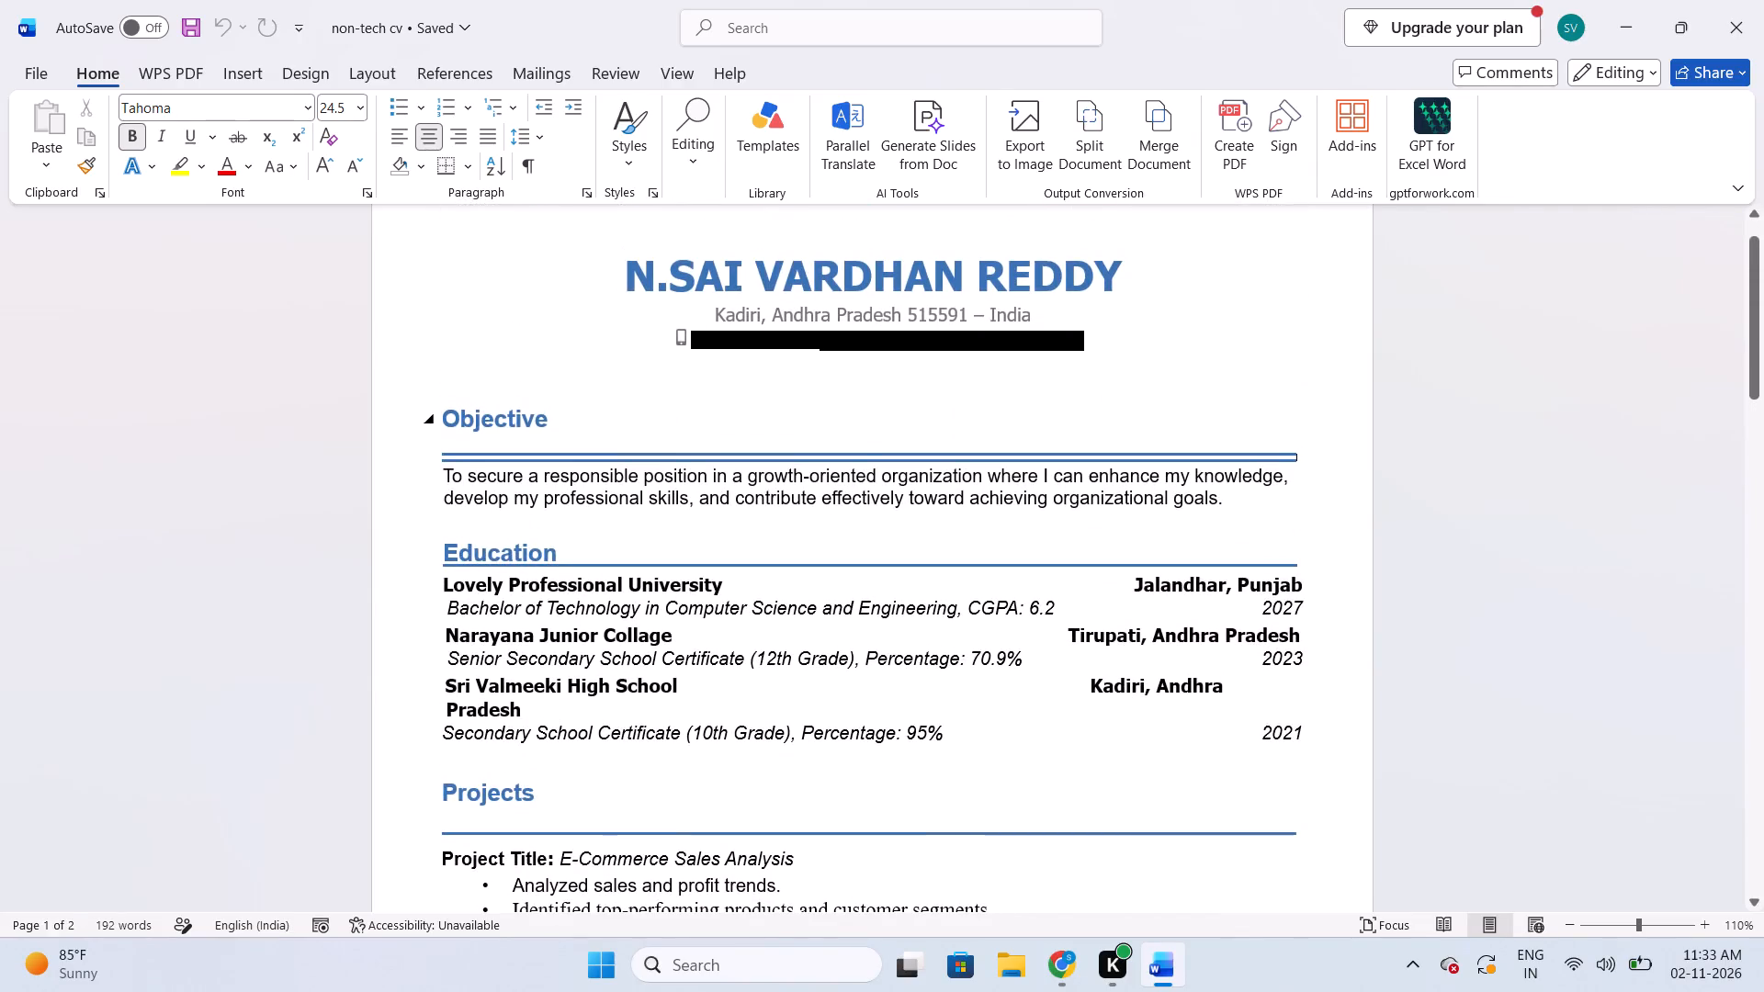
key(BackSpace)
right_click(1298, 464)
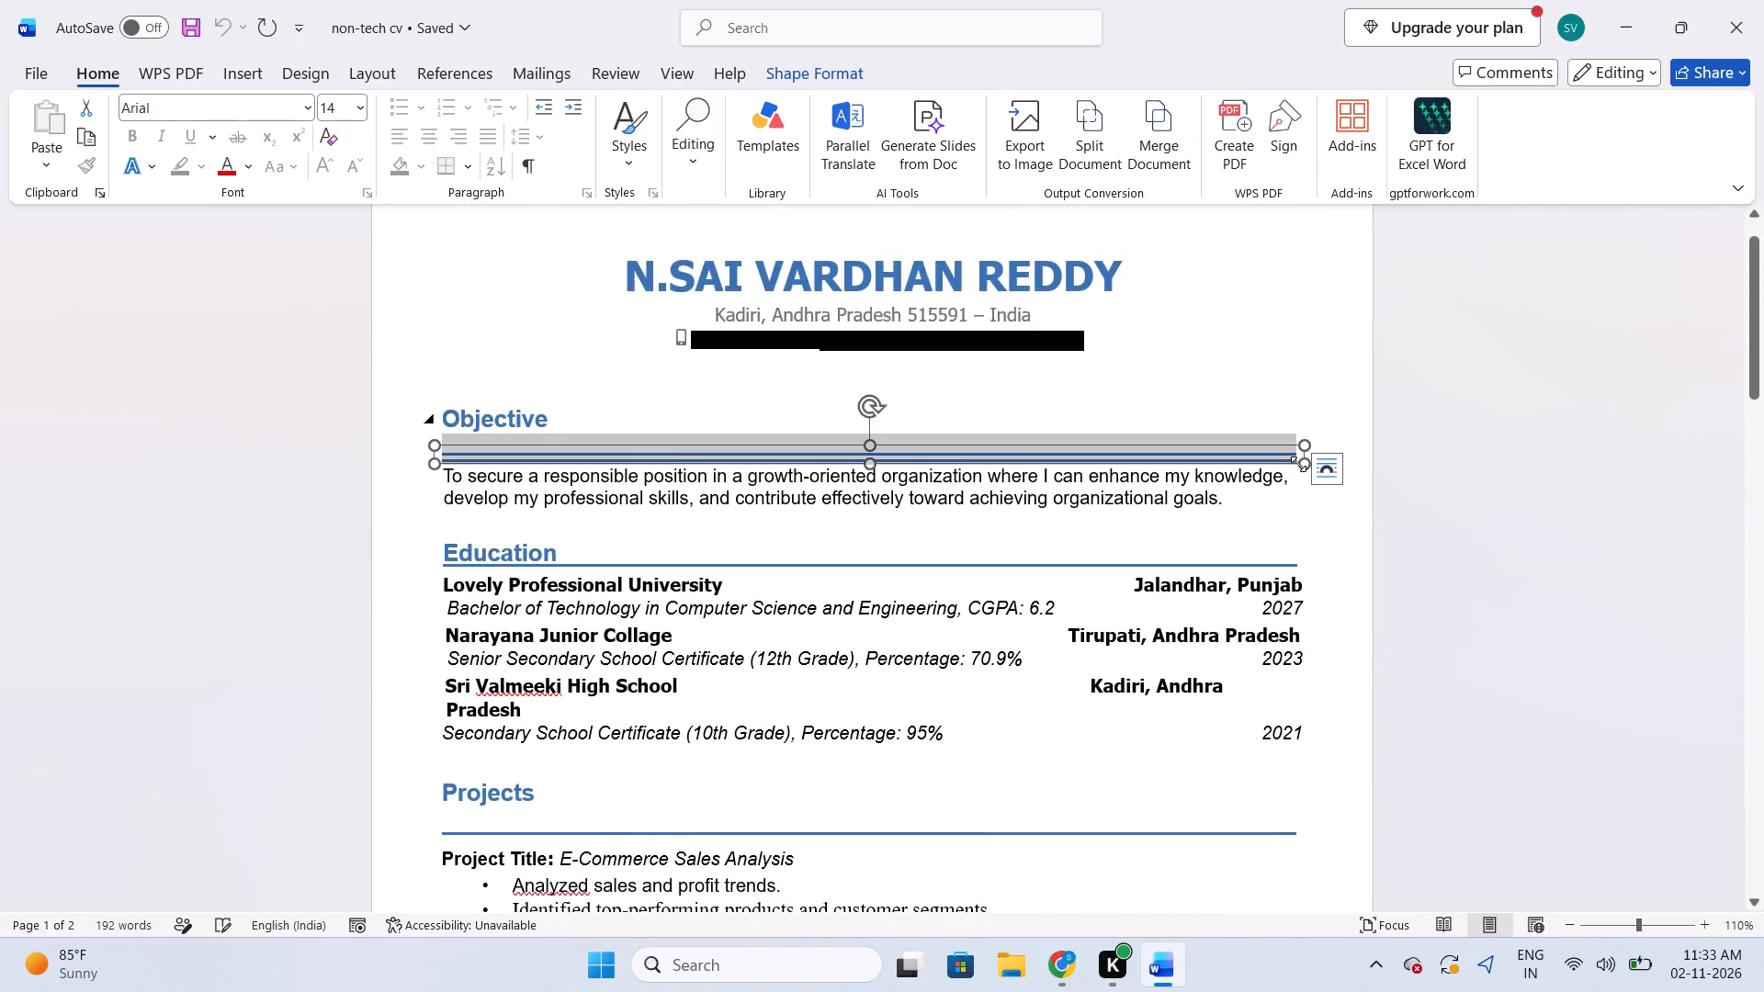
click(1369, 431)
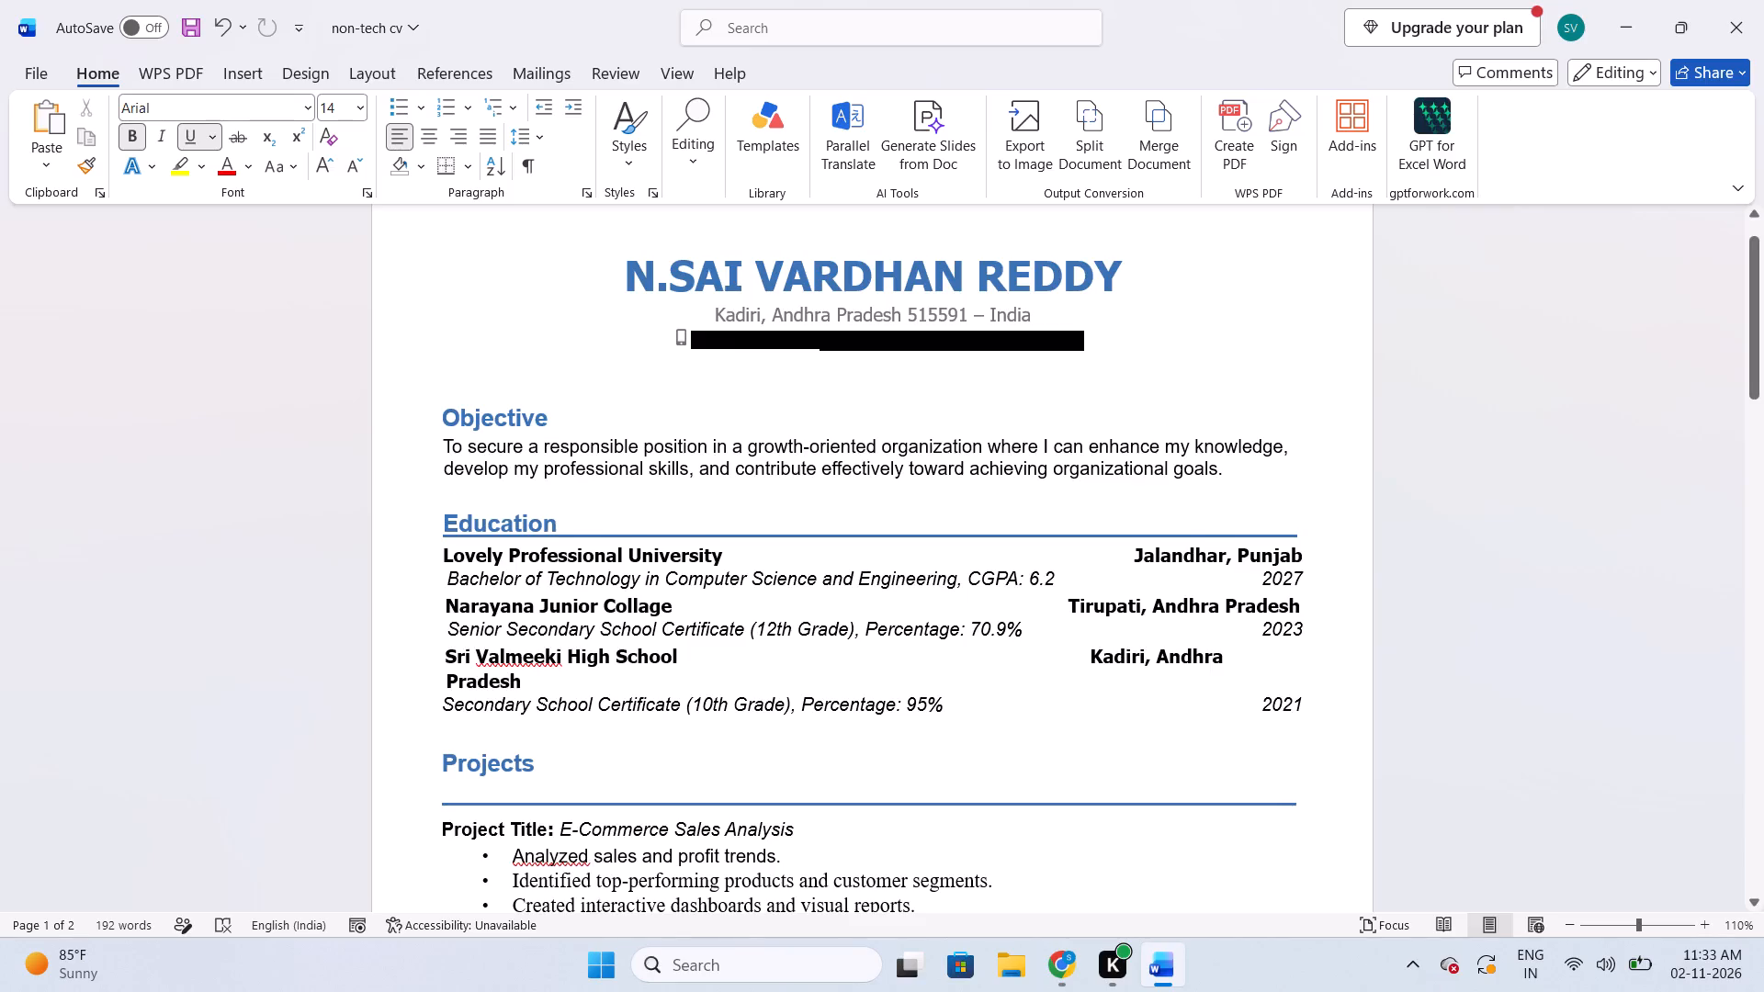
Delete the whole address text on the line beneath the name in the non-tech CV header.
scroll(1094, 598, down, 1)
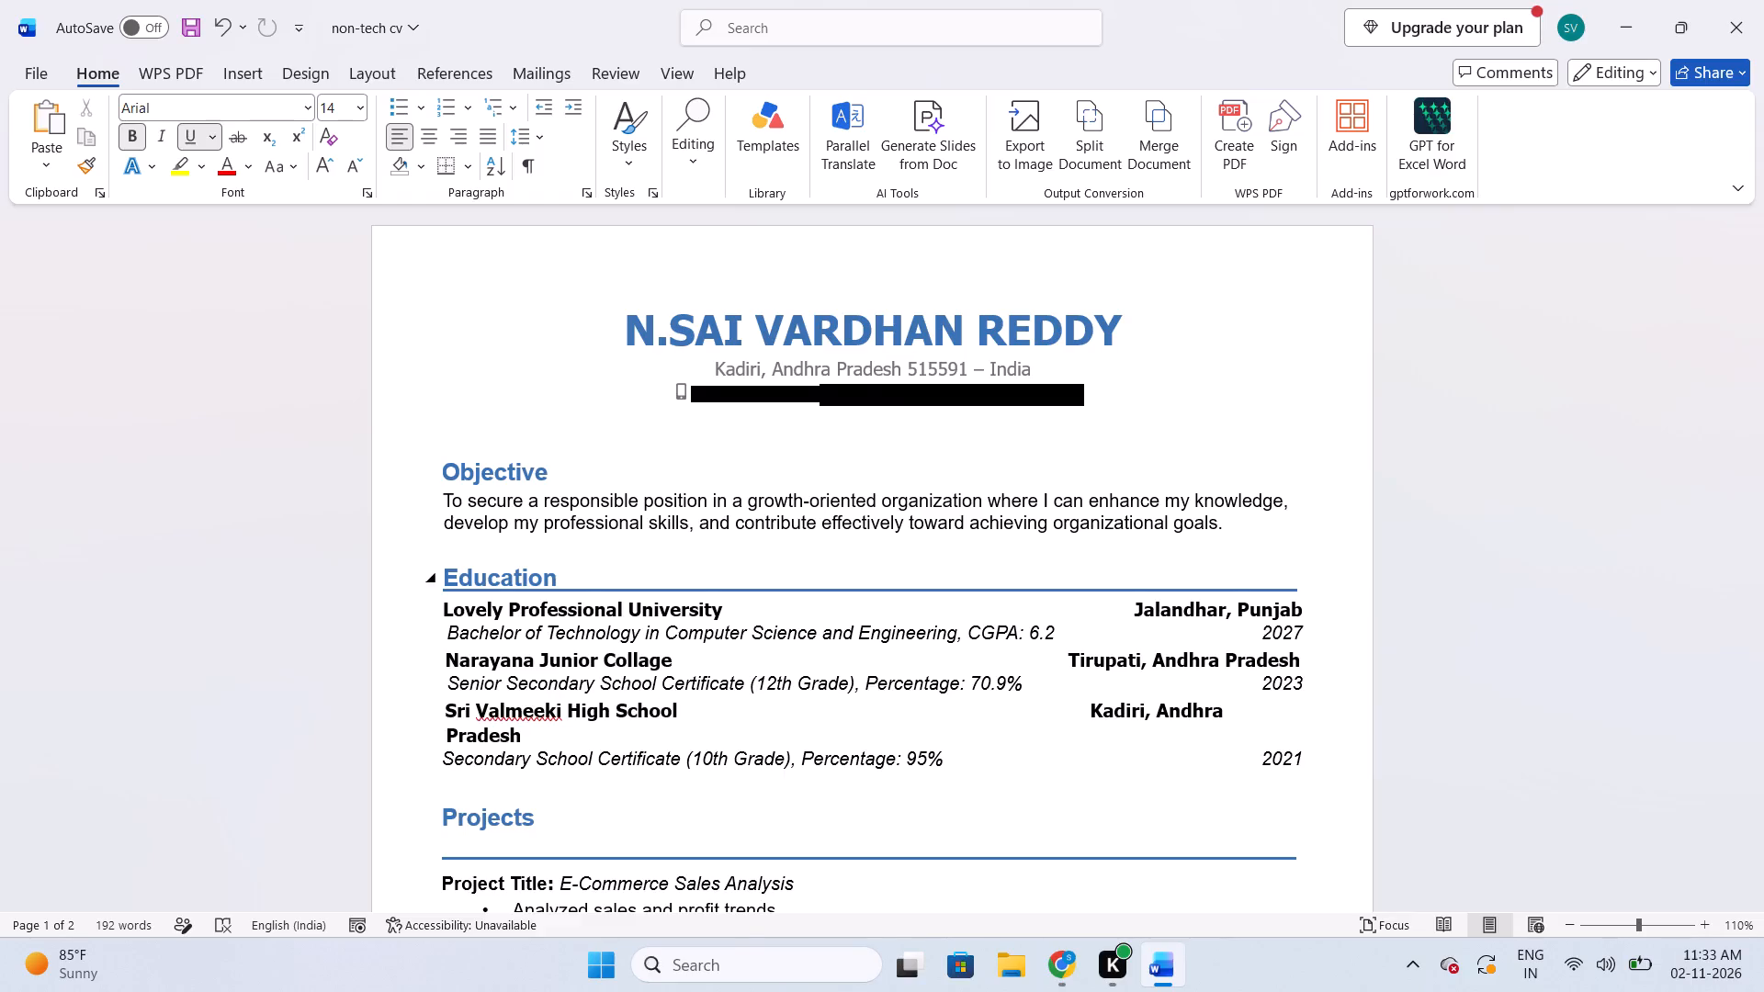
scroll(1094, 598, down, 1)
scroll(1094, 598, up, 1)
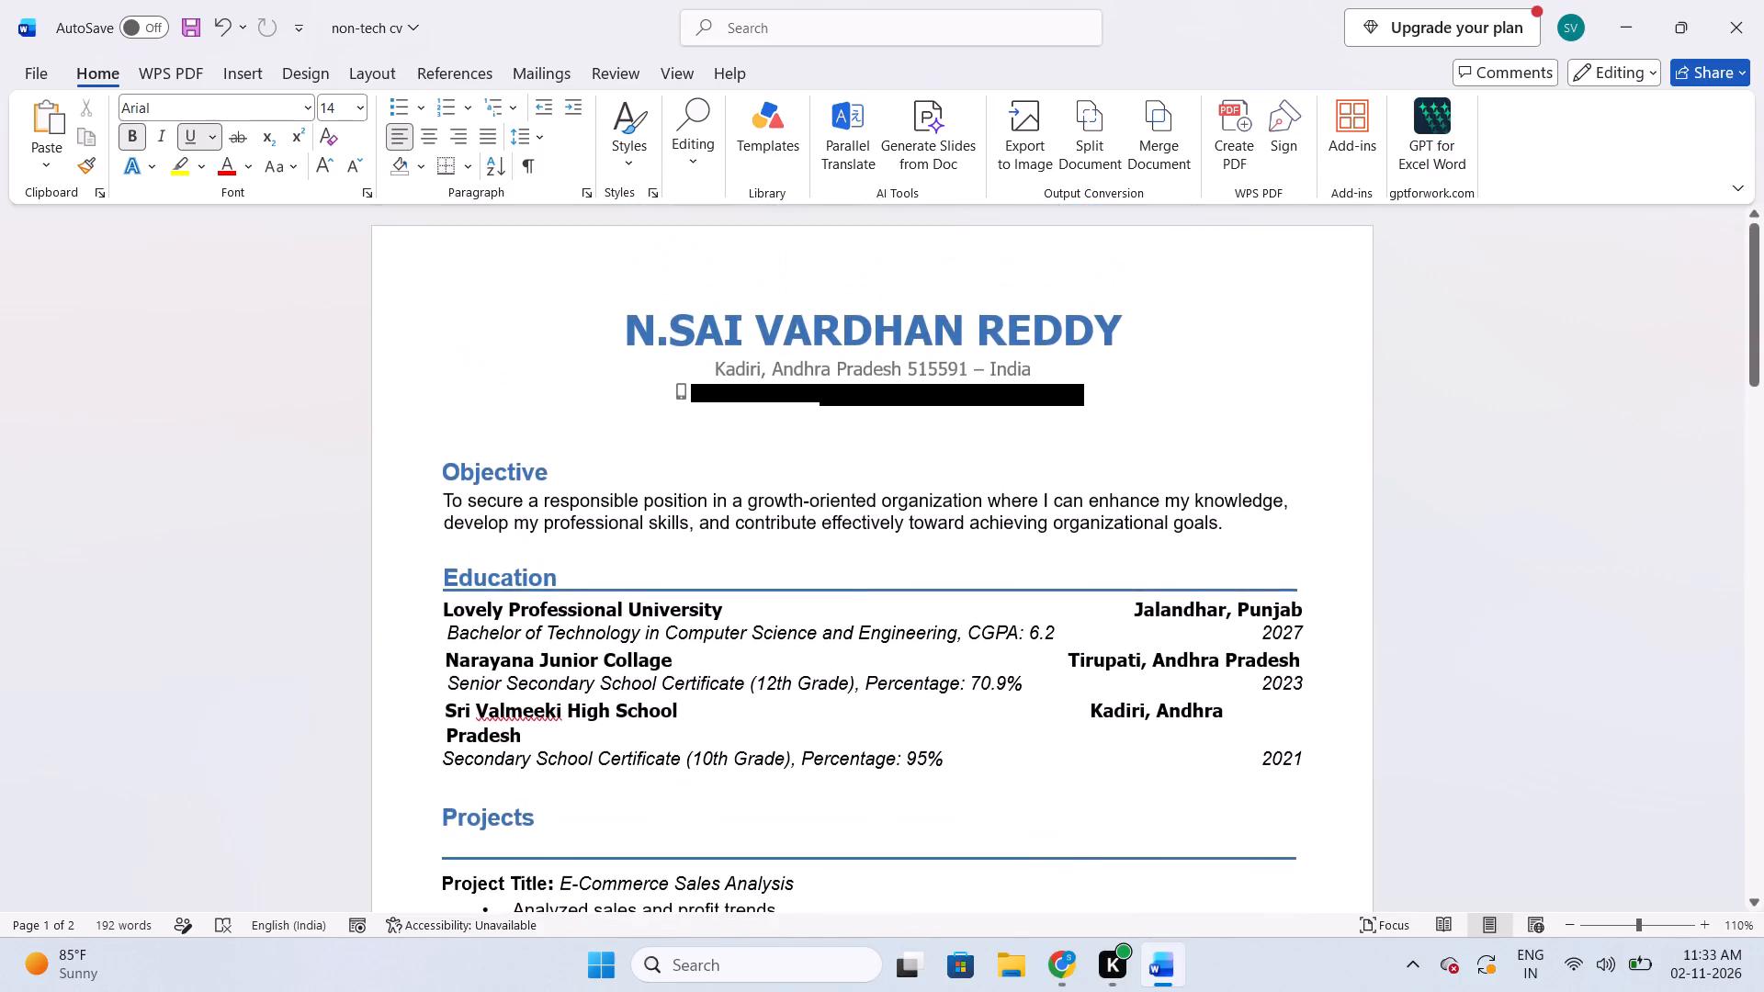
click(899, 368)
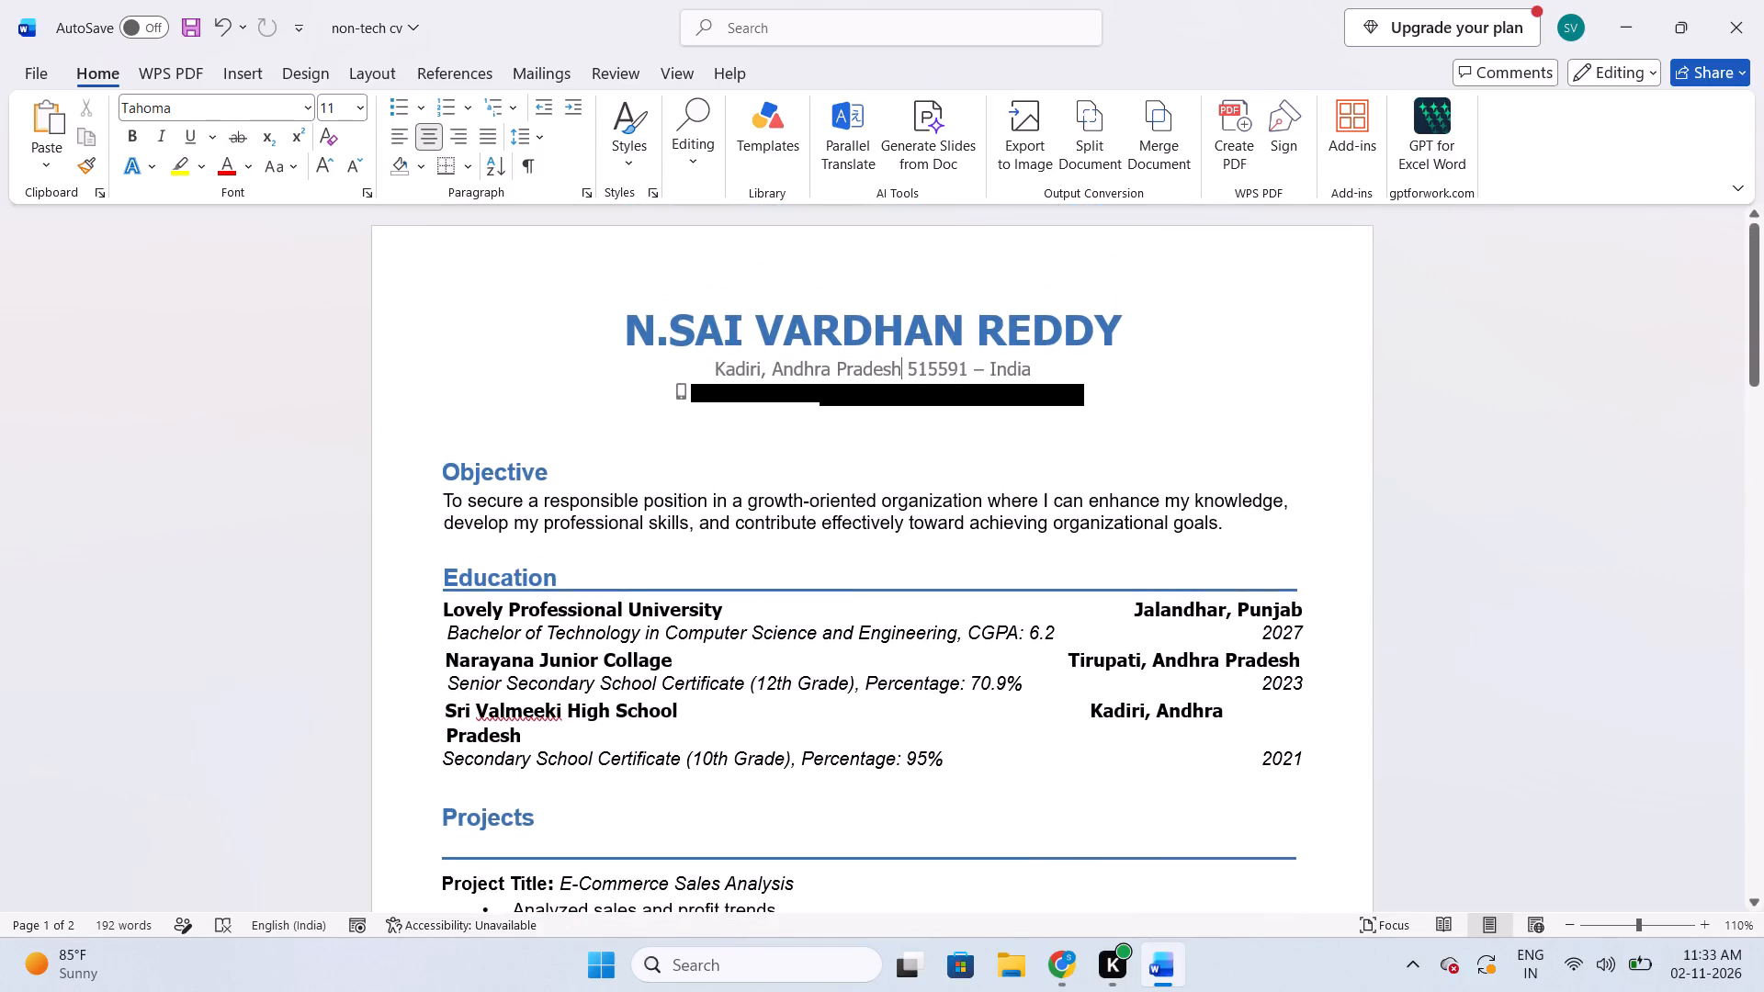
click(1034, 370)
key(BackSpace)
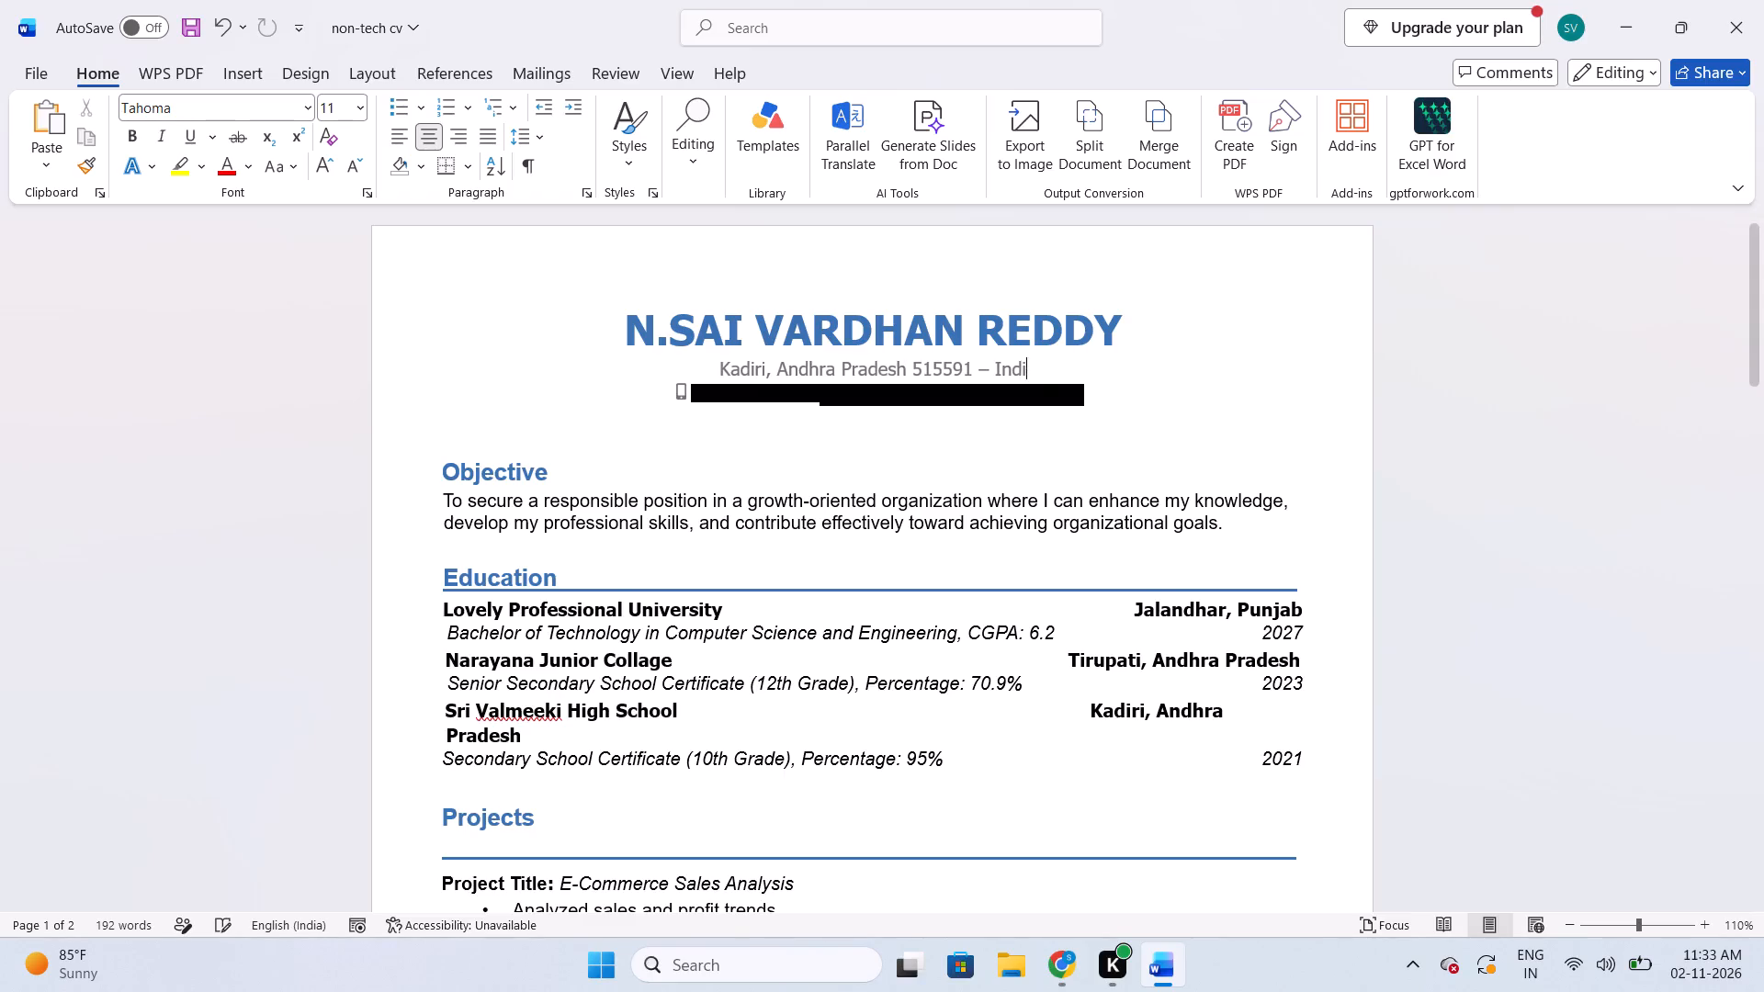
key(BackSpace)
key(BackSpace)
key(BackSpace)
key(BackSpace)
key(BackSpace)
key(BackSpace)
key(BackSpace)
key(BackSpace)
key(BackSpace)
key(BackSpace)
key(BackSpace)
key(BackSpace)
key(BackSpace)
key(BackSpace)
key(BackSpace)
key(BackSpace)
key(BackSpace)
key(BackSpace)
key(BackSpace)
key(BackSpace)
key(BackSpace)
key(BackSpace)
key(BackSpace)
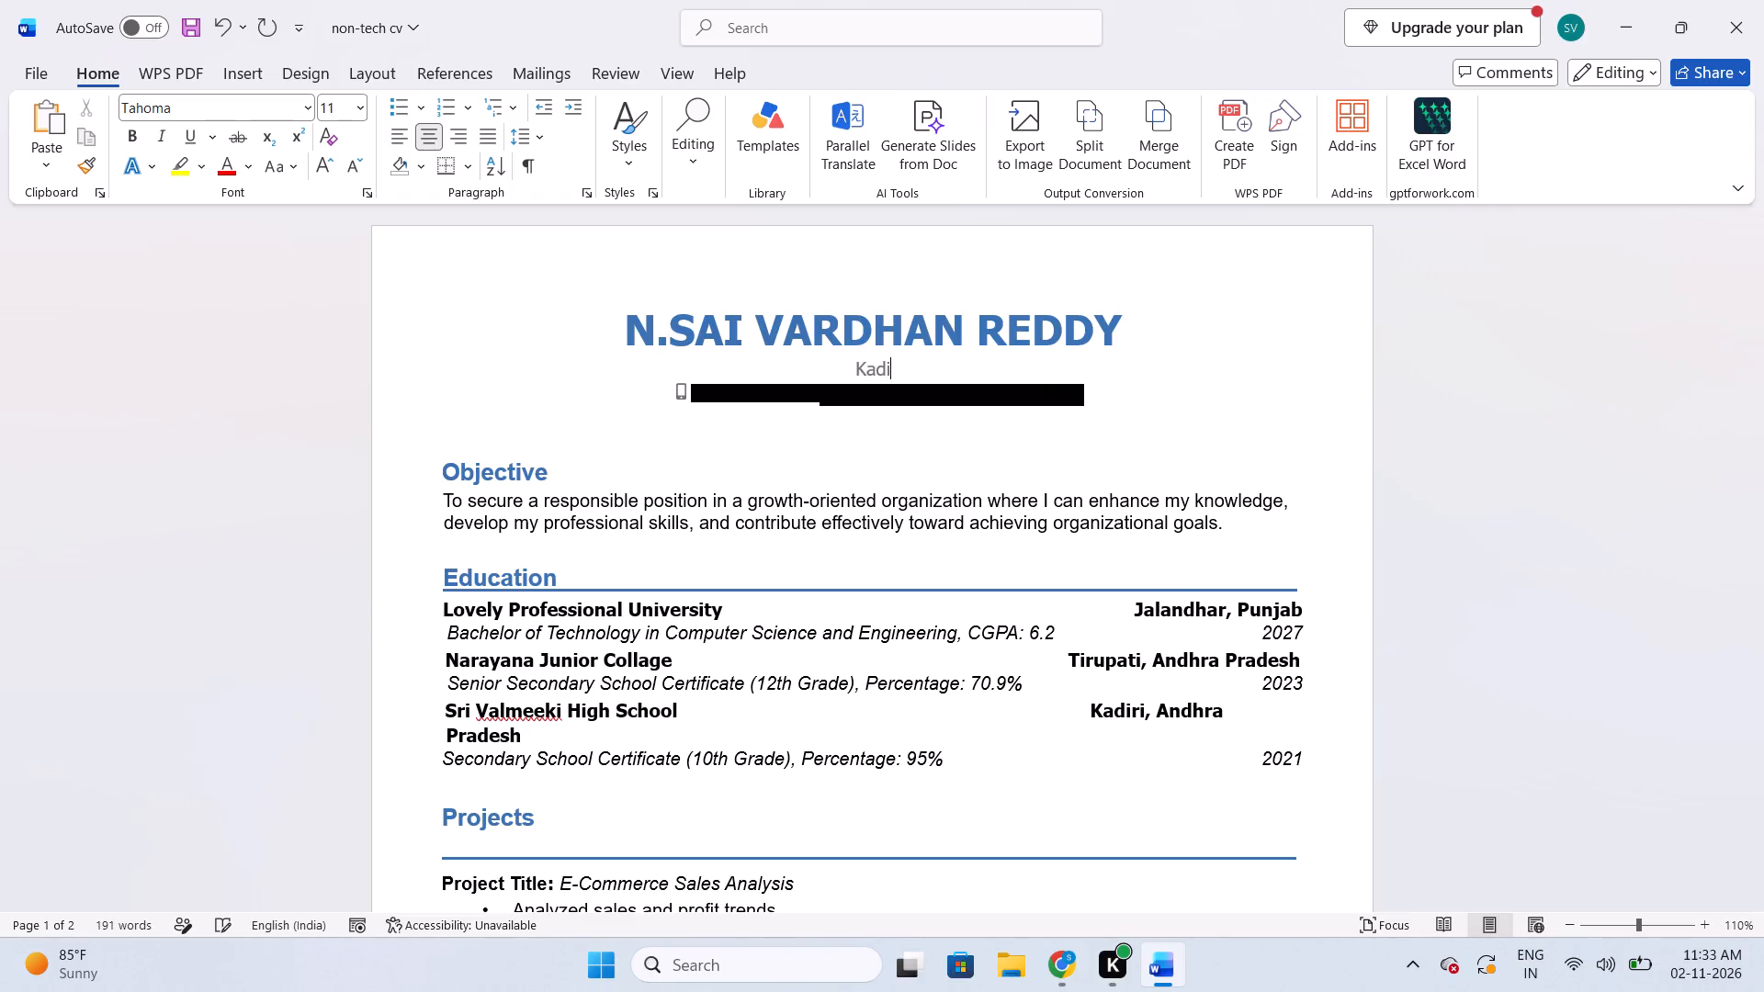
key(BackSpace)
key(BackSpace)
key(BackSpace)
key(BackSpace)
key(BackSpace)
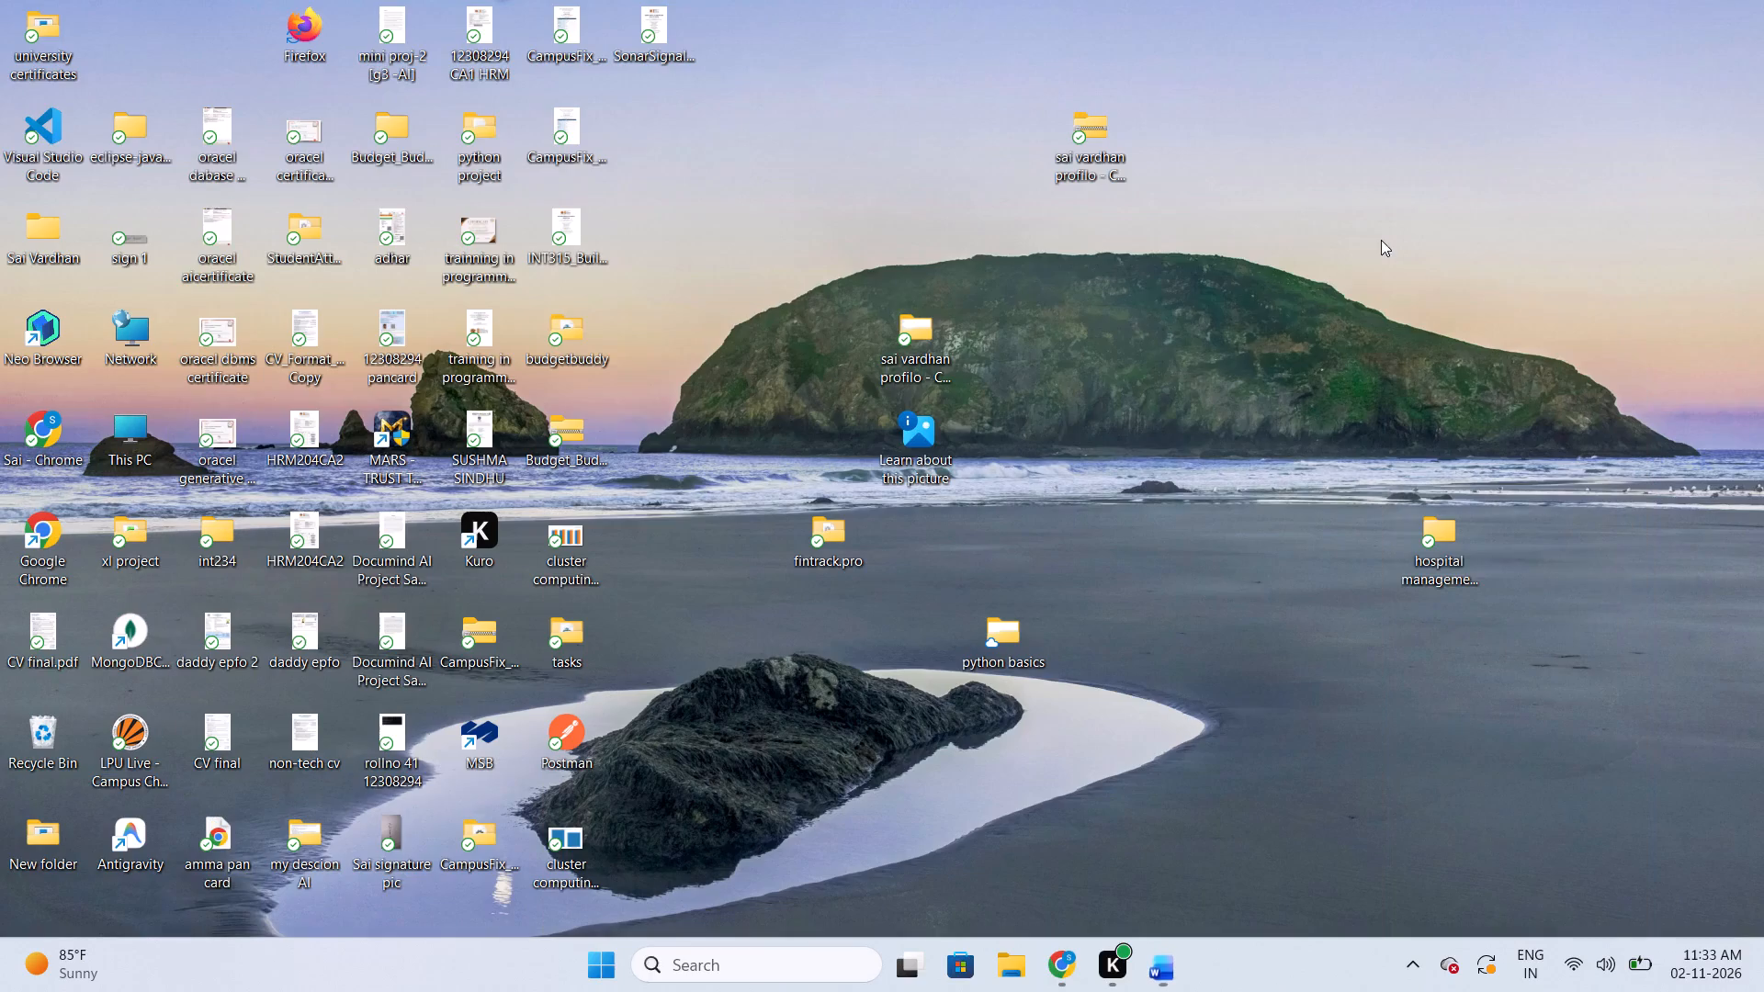
Open the "CV final.pdf" file from the desktop in Chrome.
double_click(33, 622)
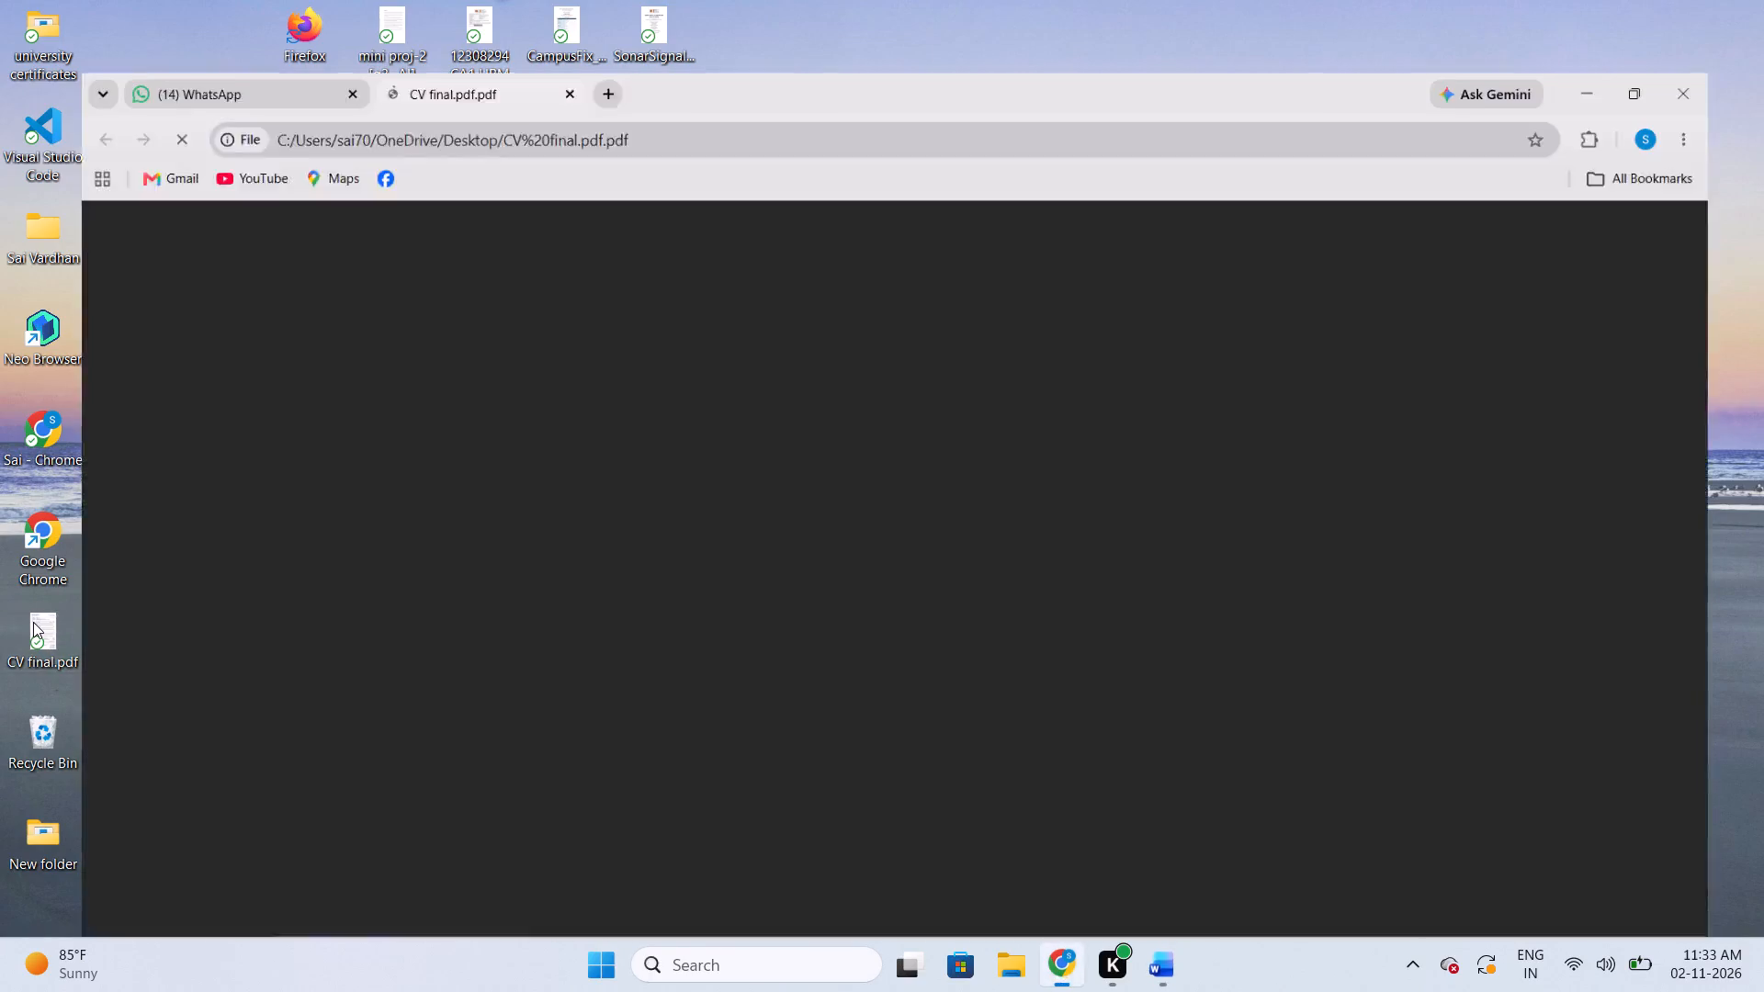
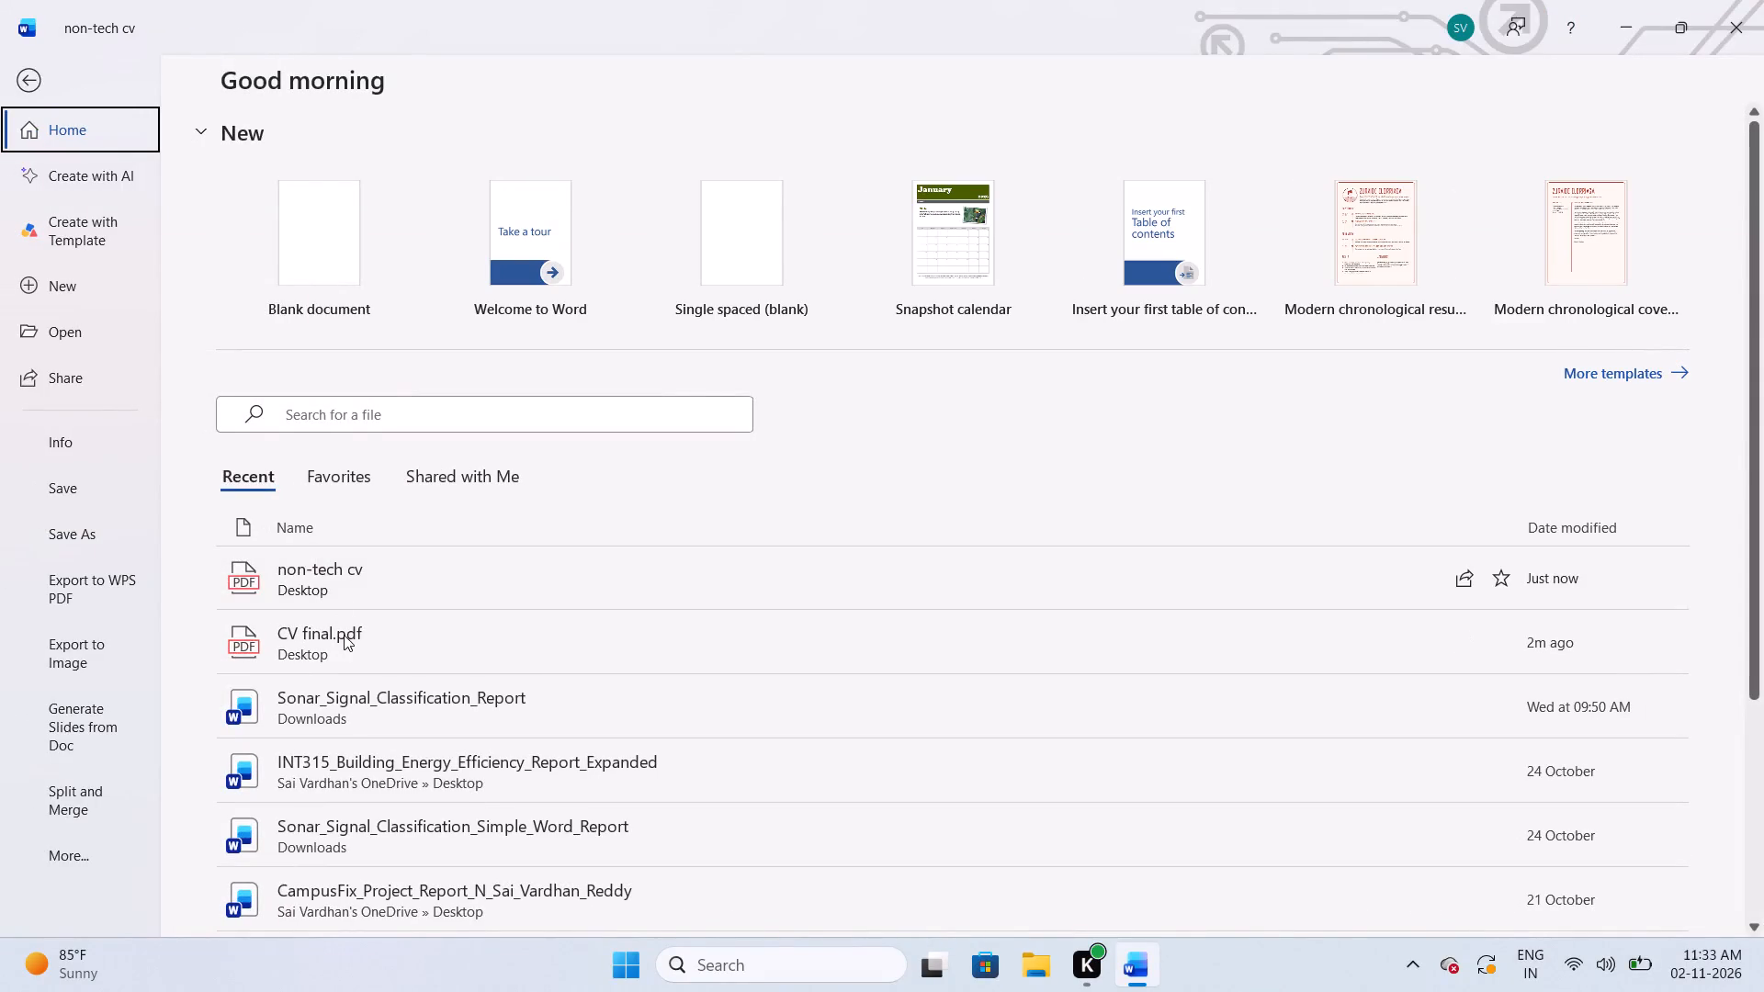
Open the recent "CV final.pdf" from the Desktop in Word and look through its sections.
click(344, 635)
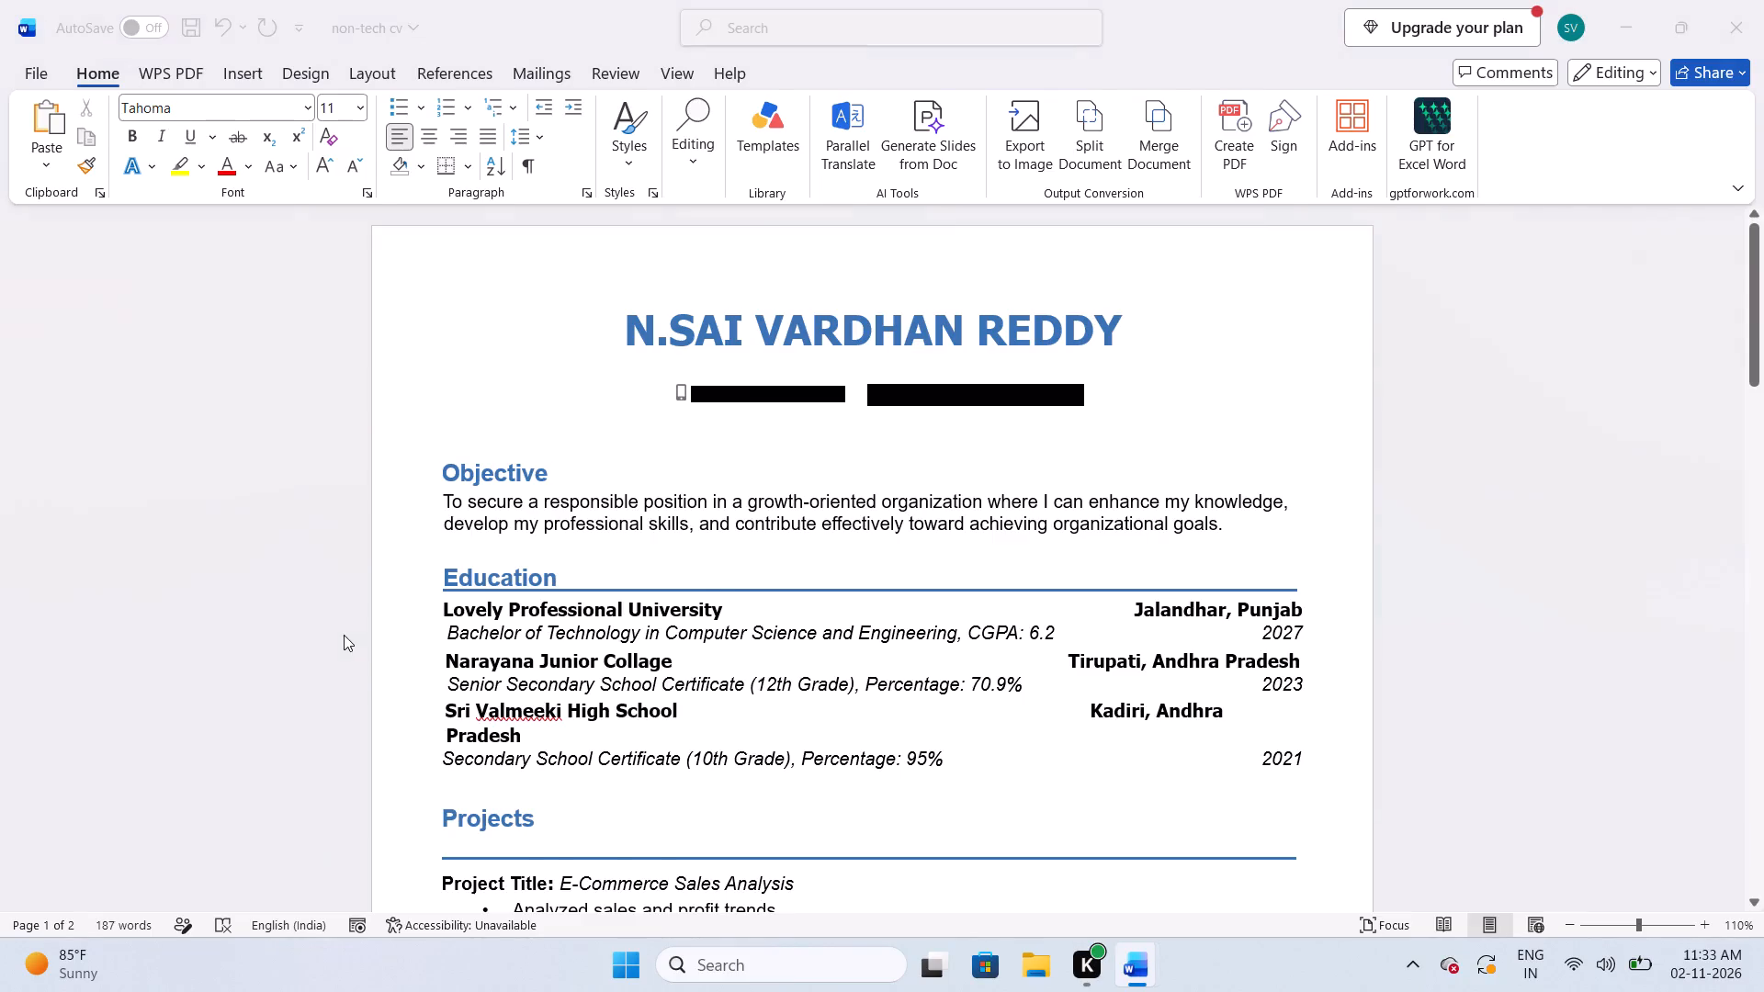
scroll(595, 615, right, 1)
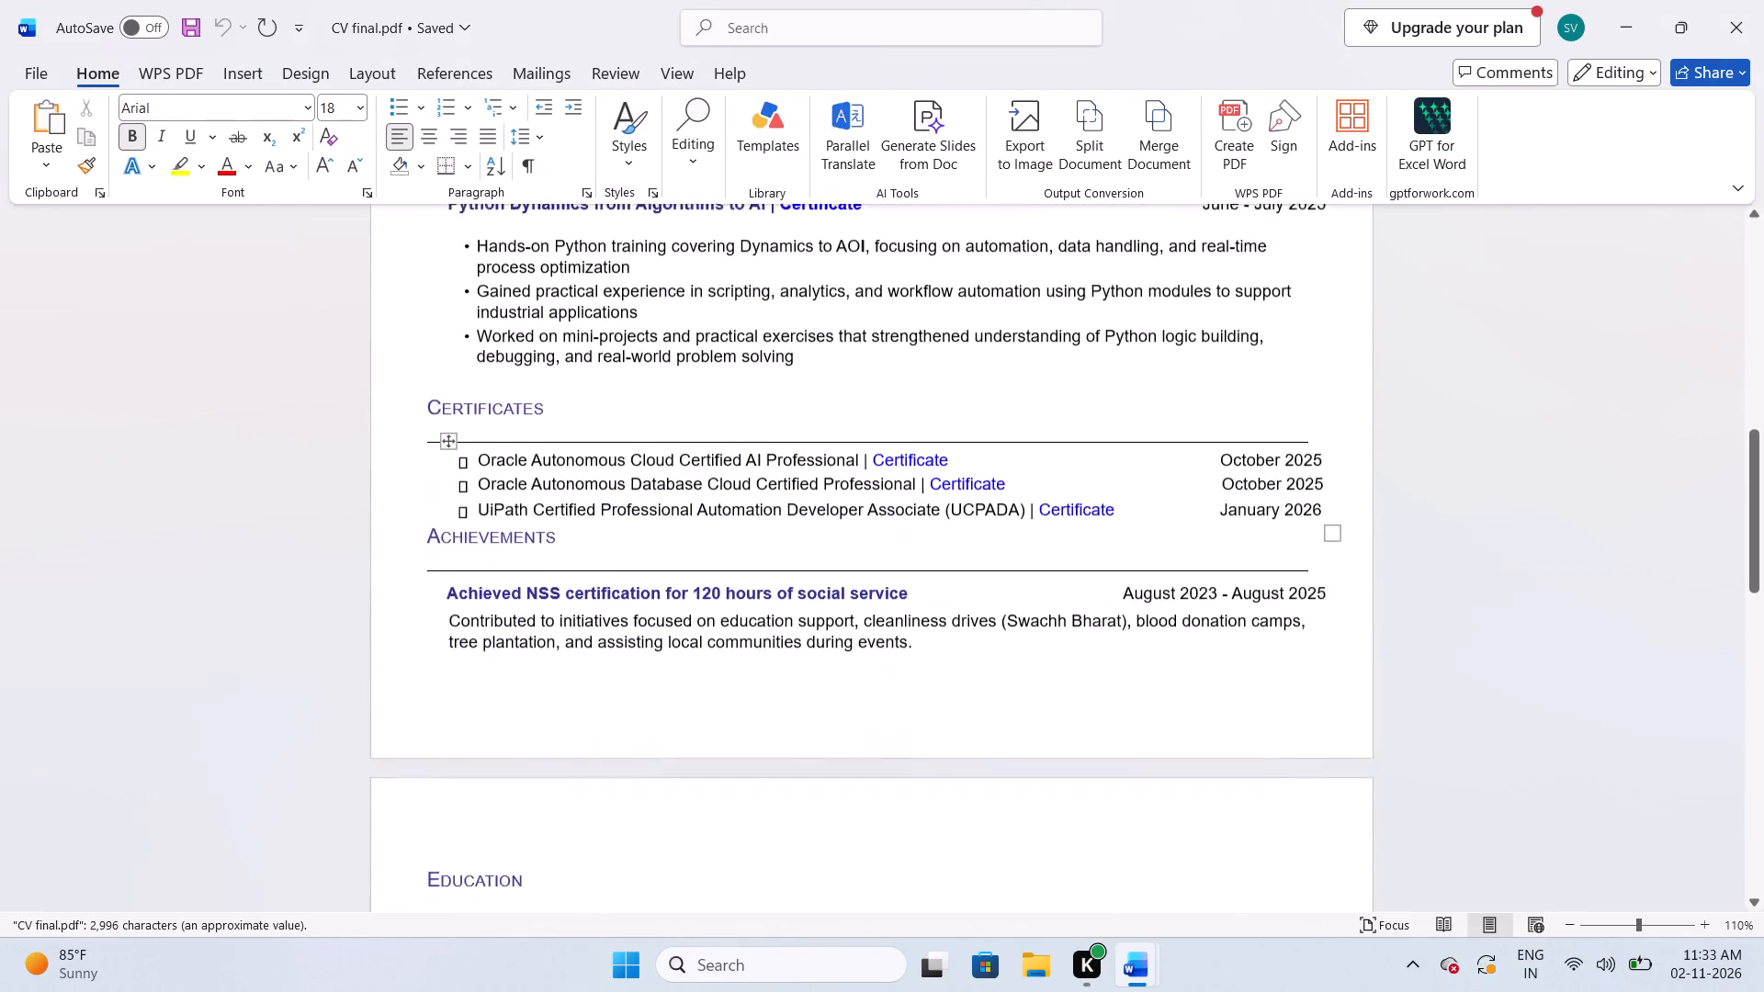
scroll(595, 615, right, 1)
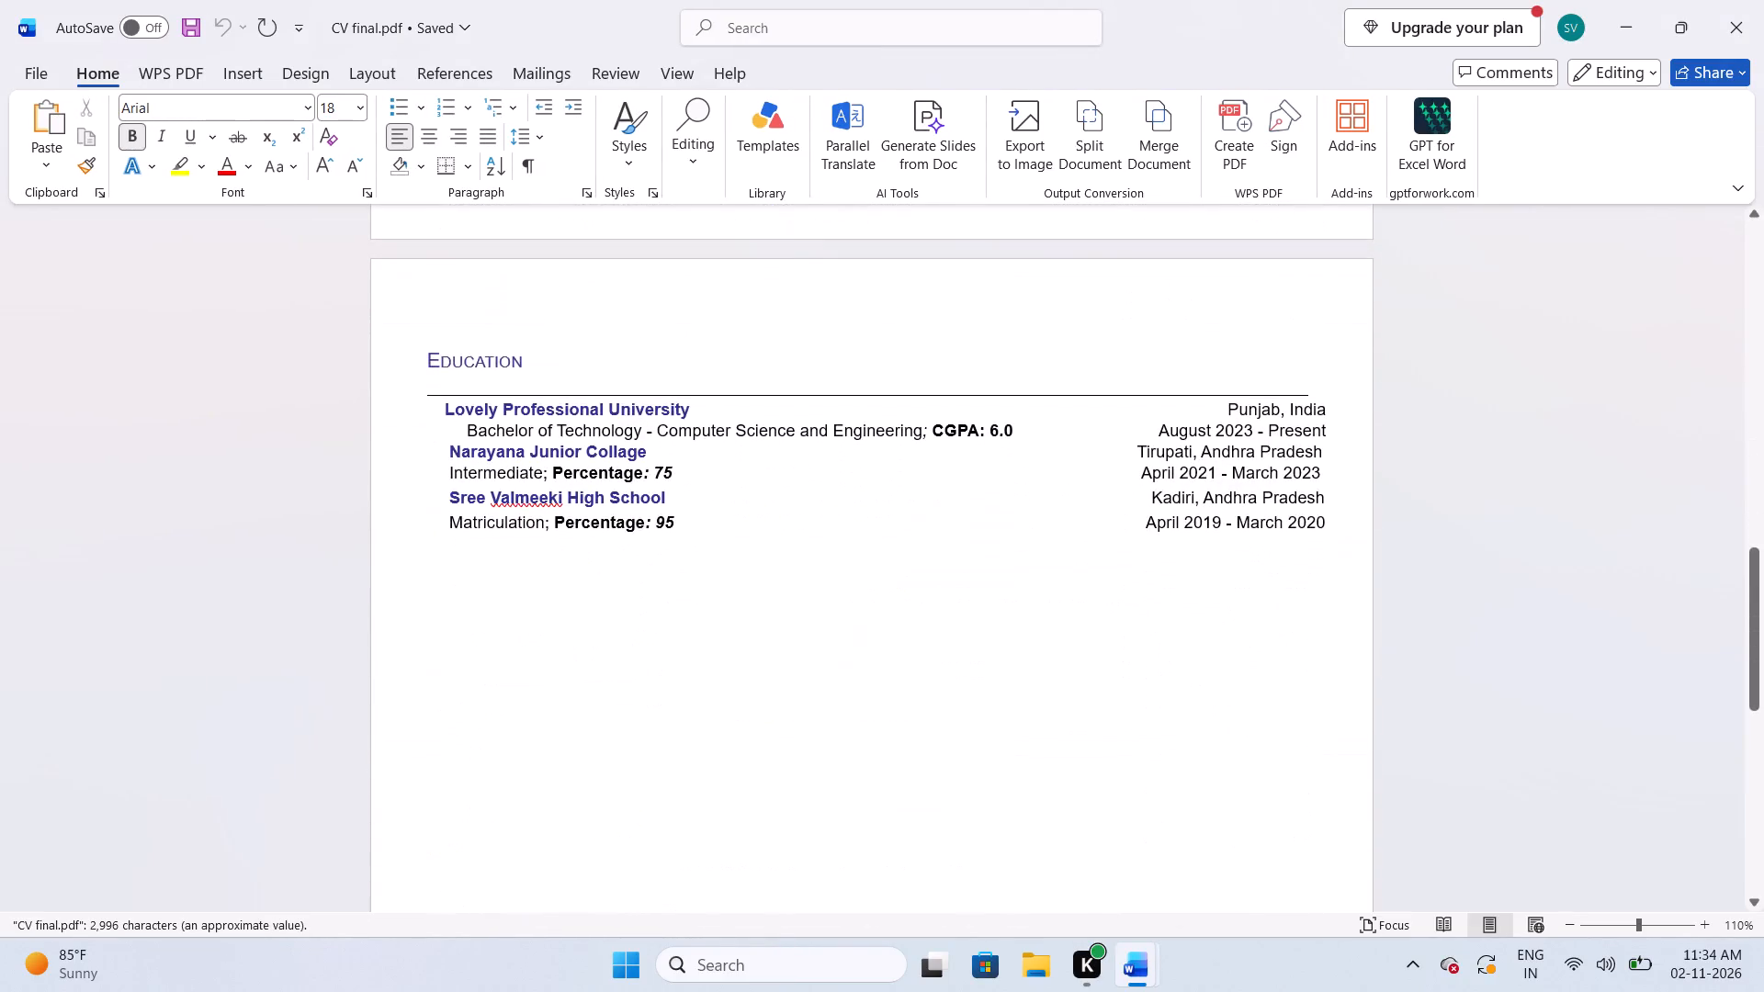
scroll(595, 615, right, 1)
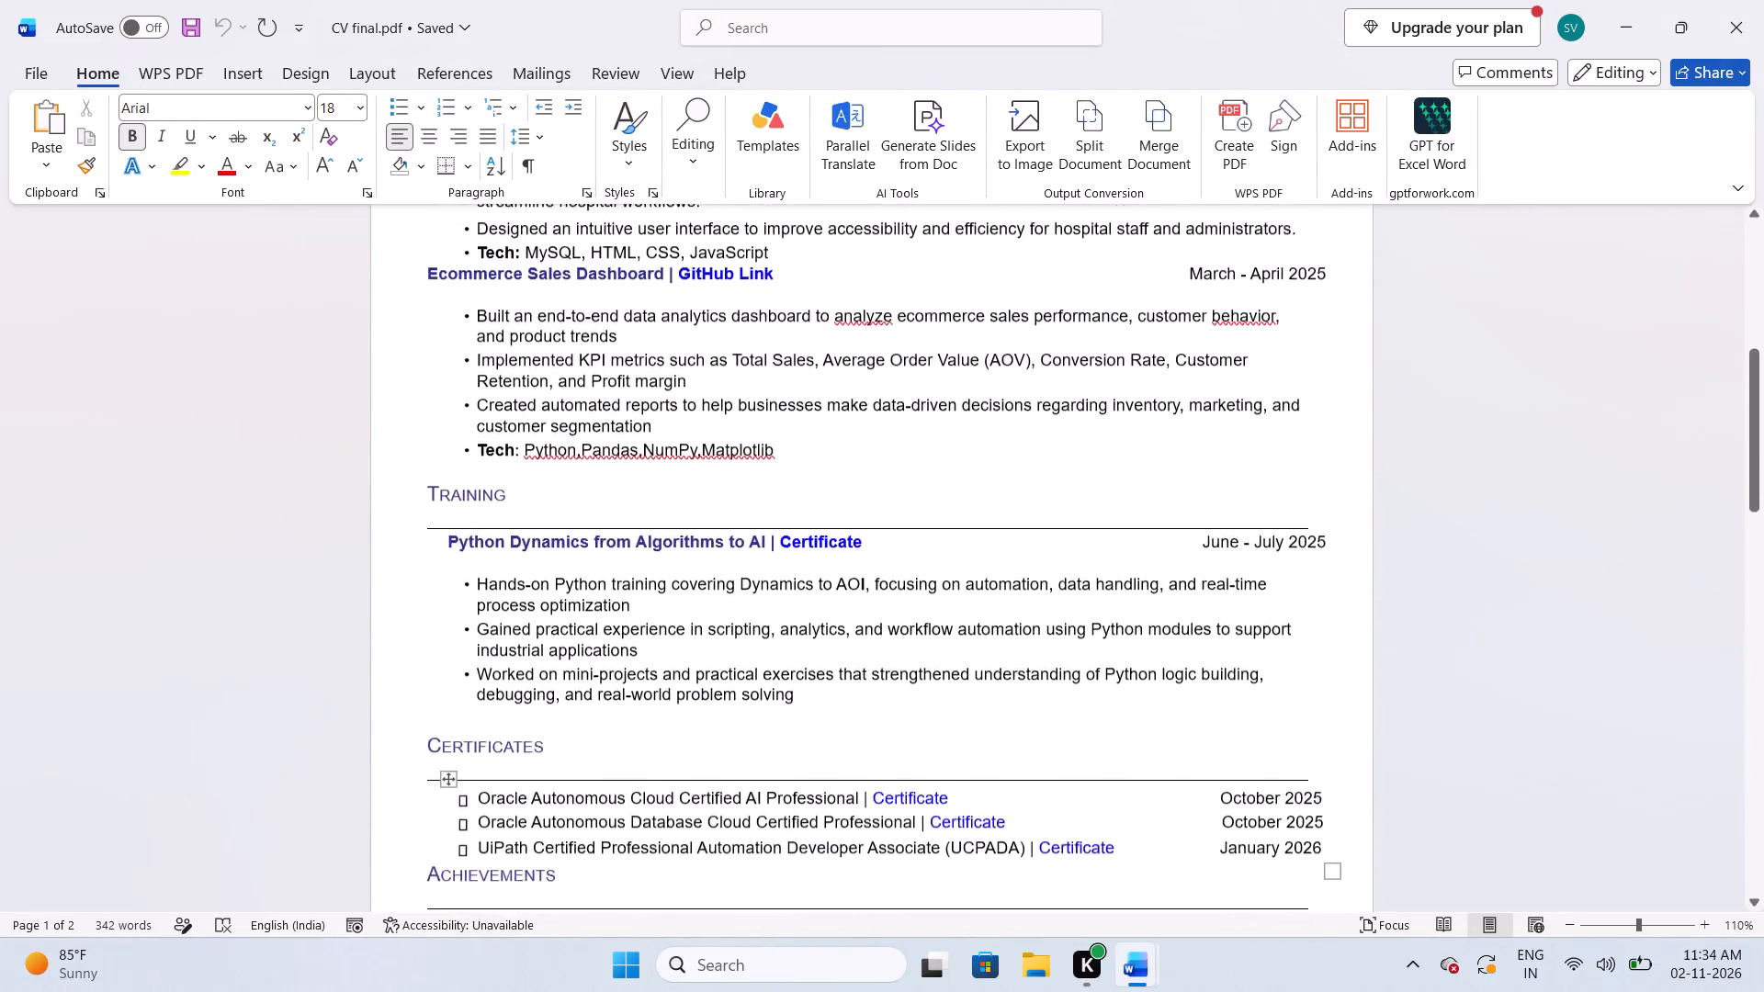
scroll(595, 615, right, 1)
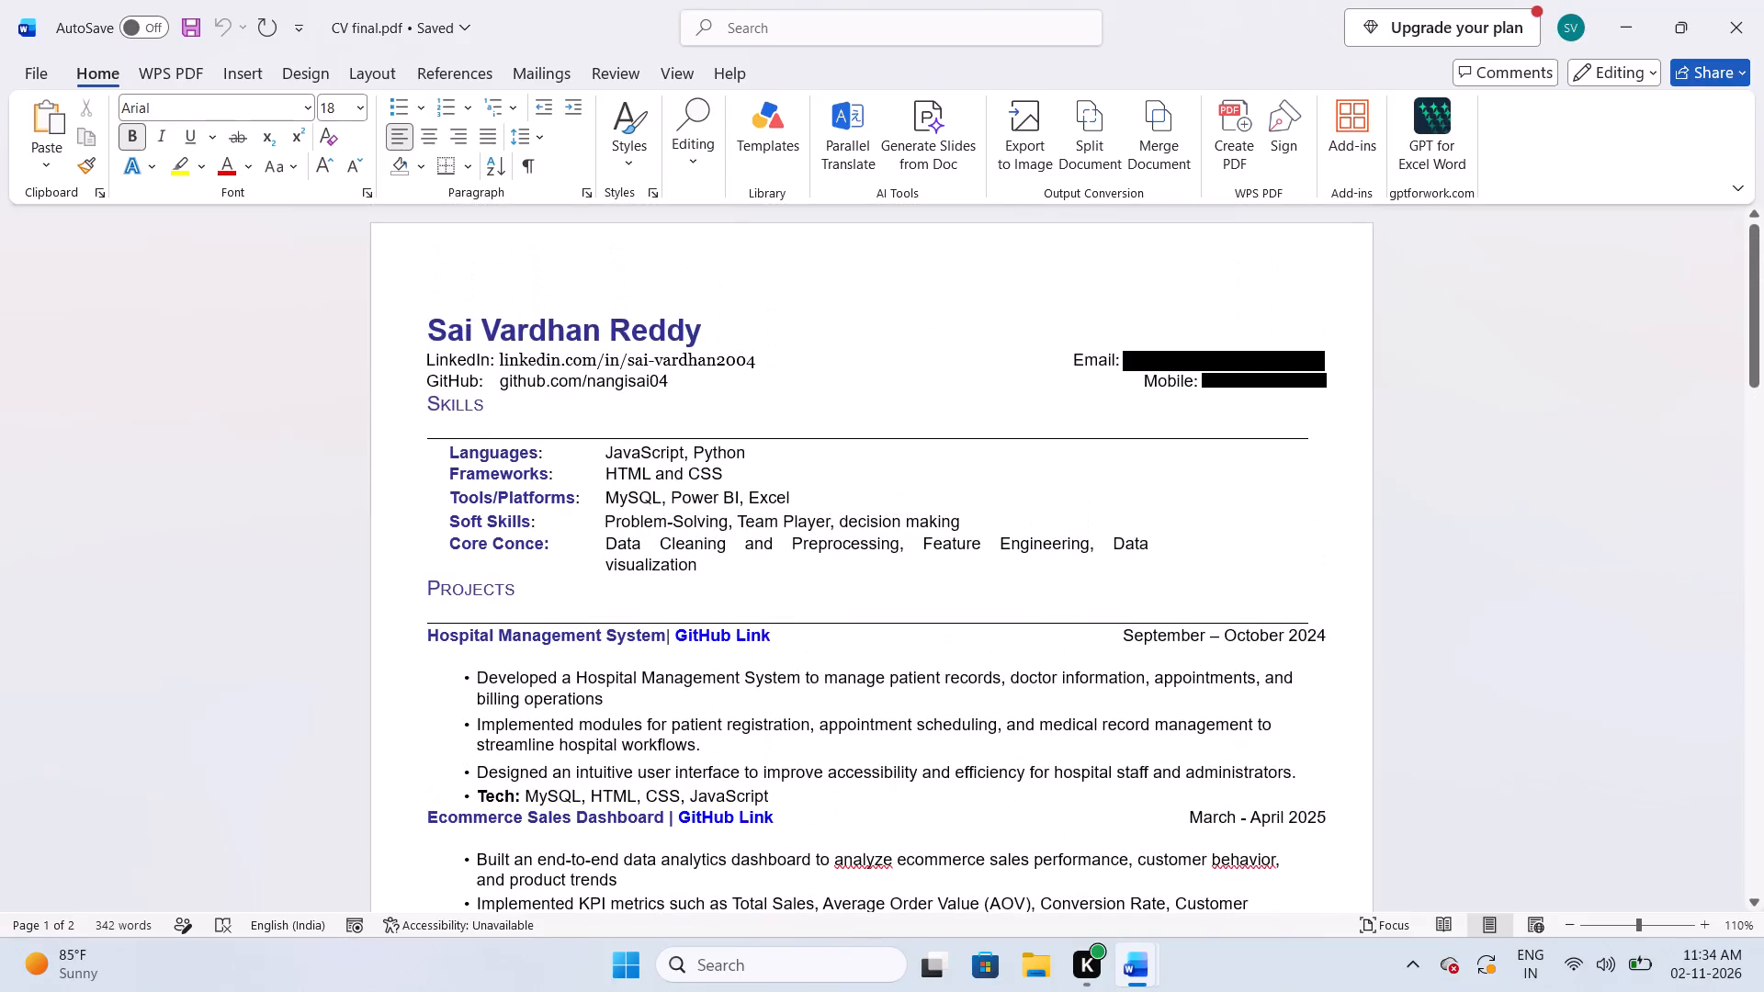
click(696, 575)
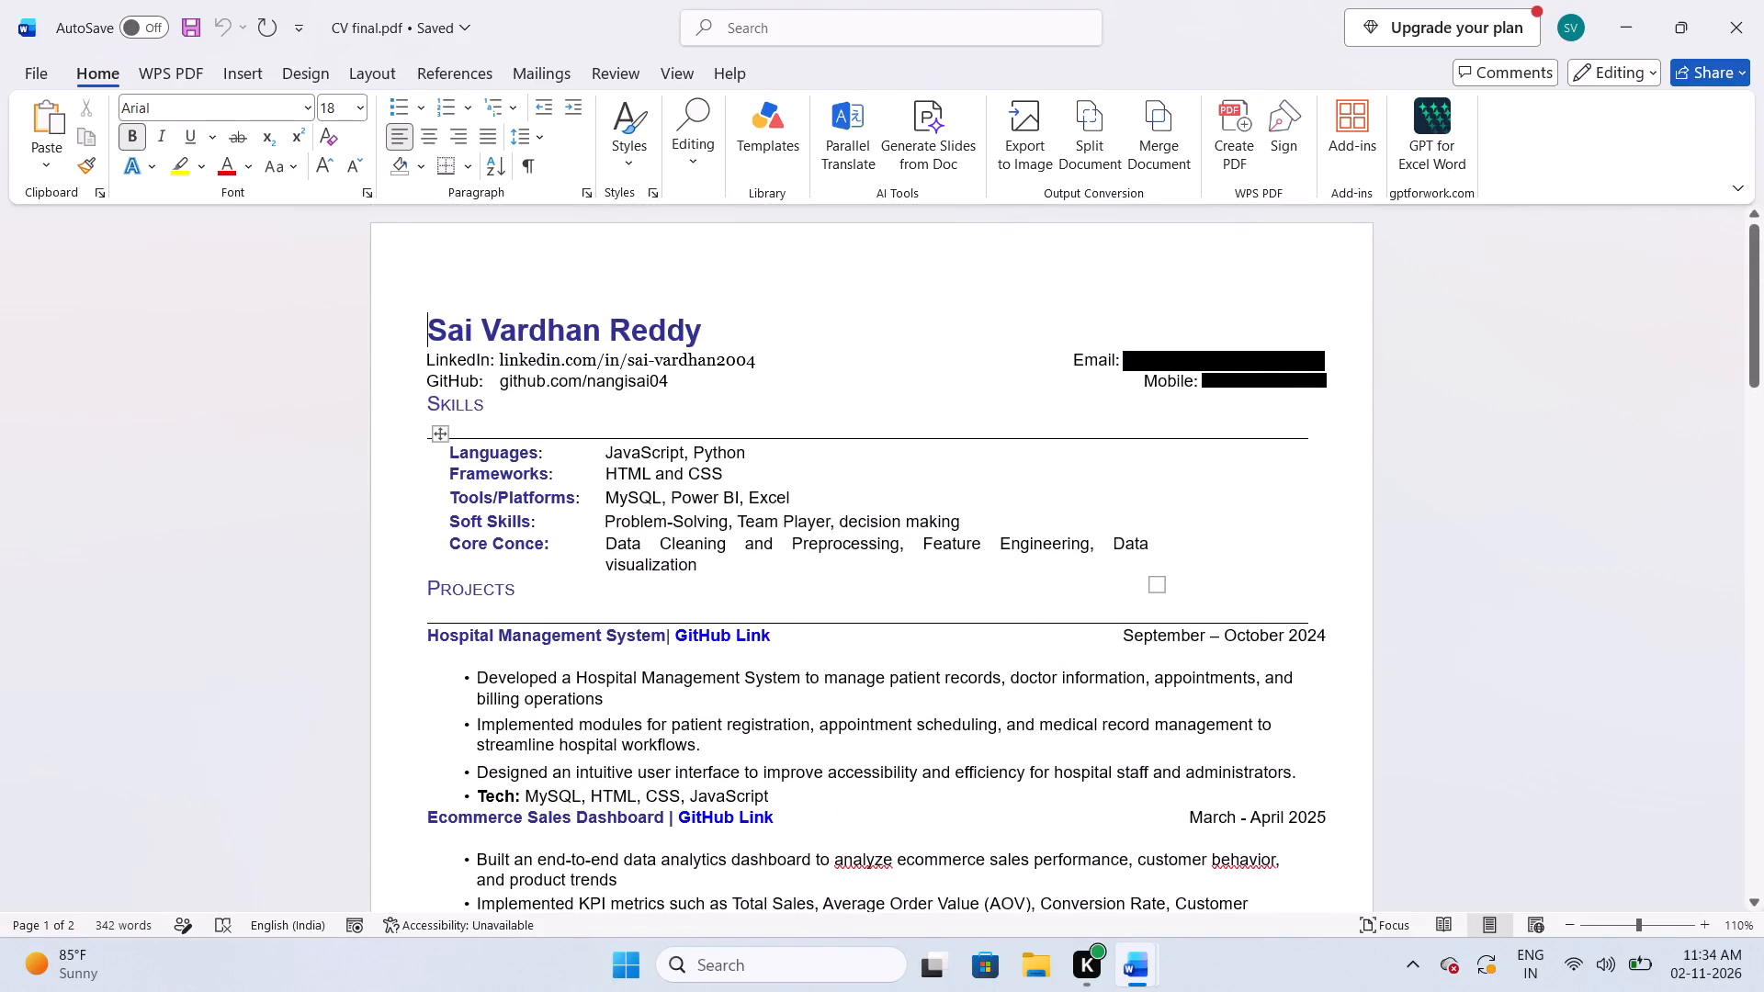
click(757, 458)
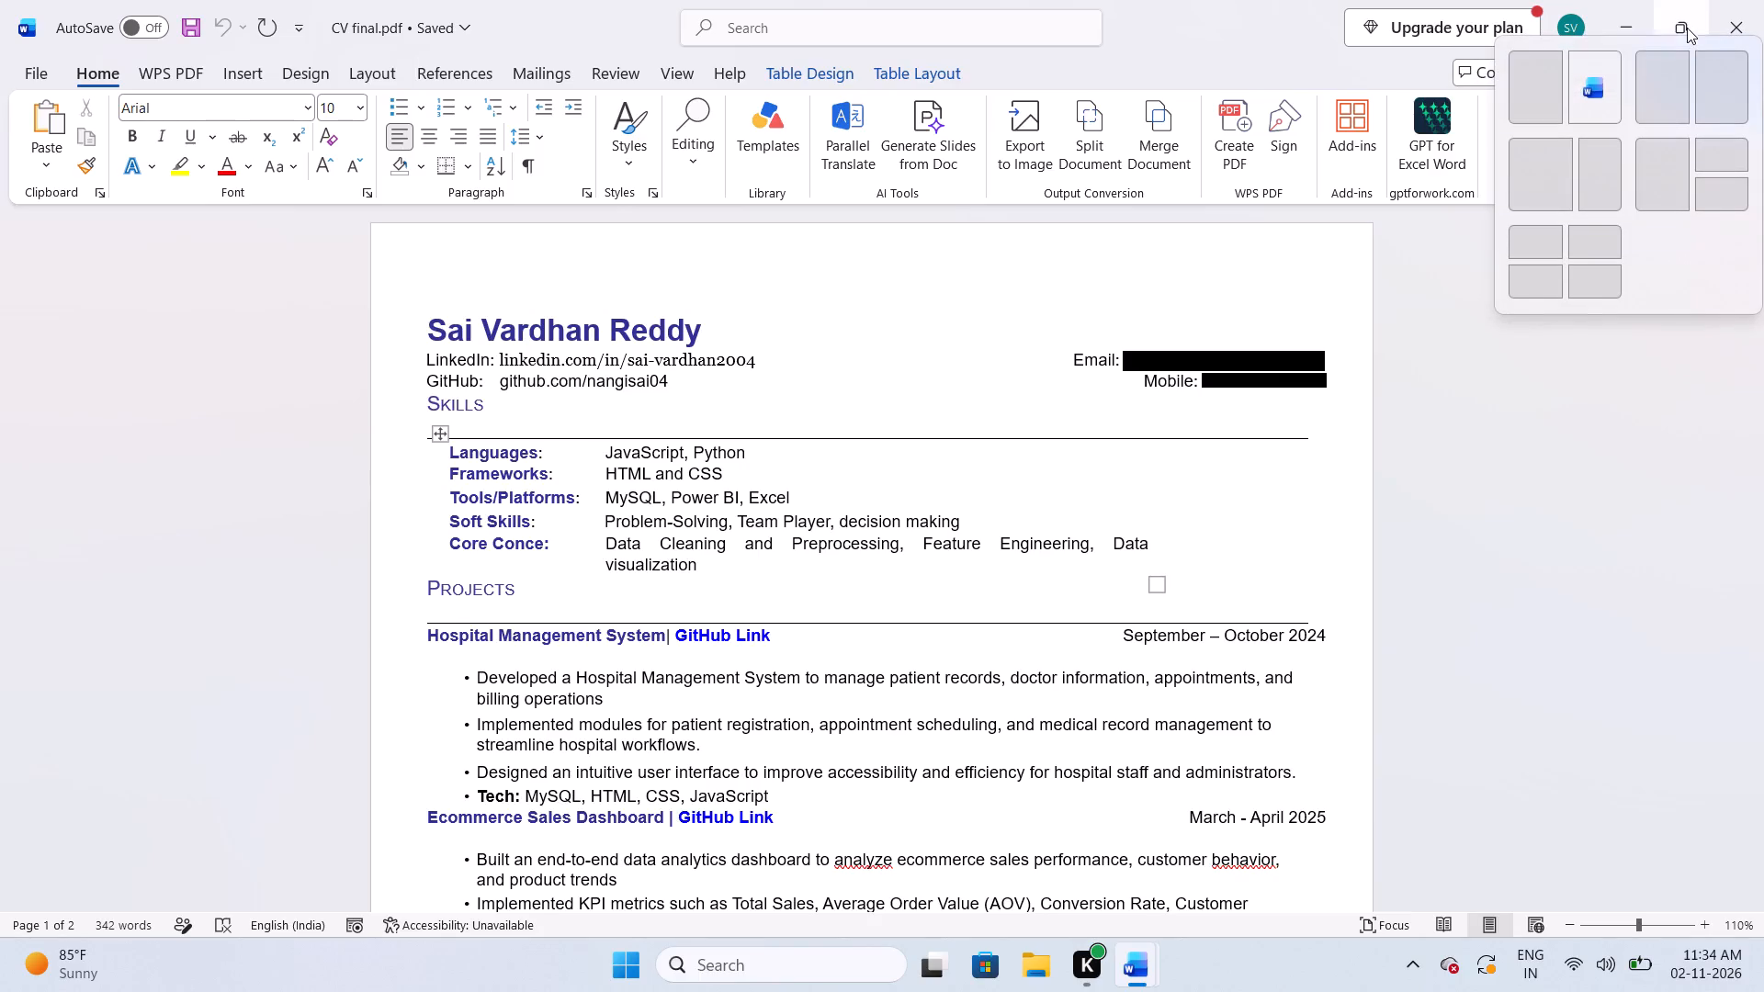
Arrange the CV final and non-tech CV documents side by side, with CV final in the left half, for comparison.
click(1550, 66)
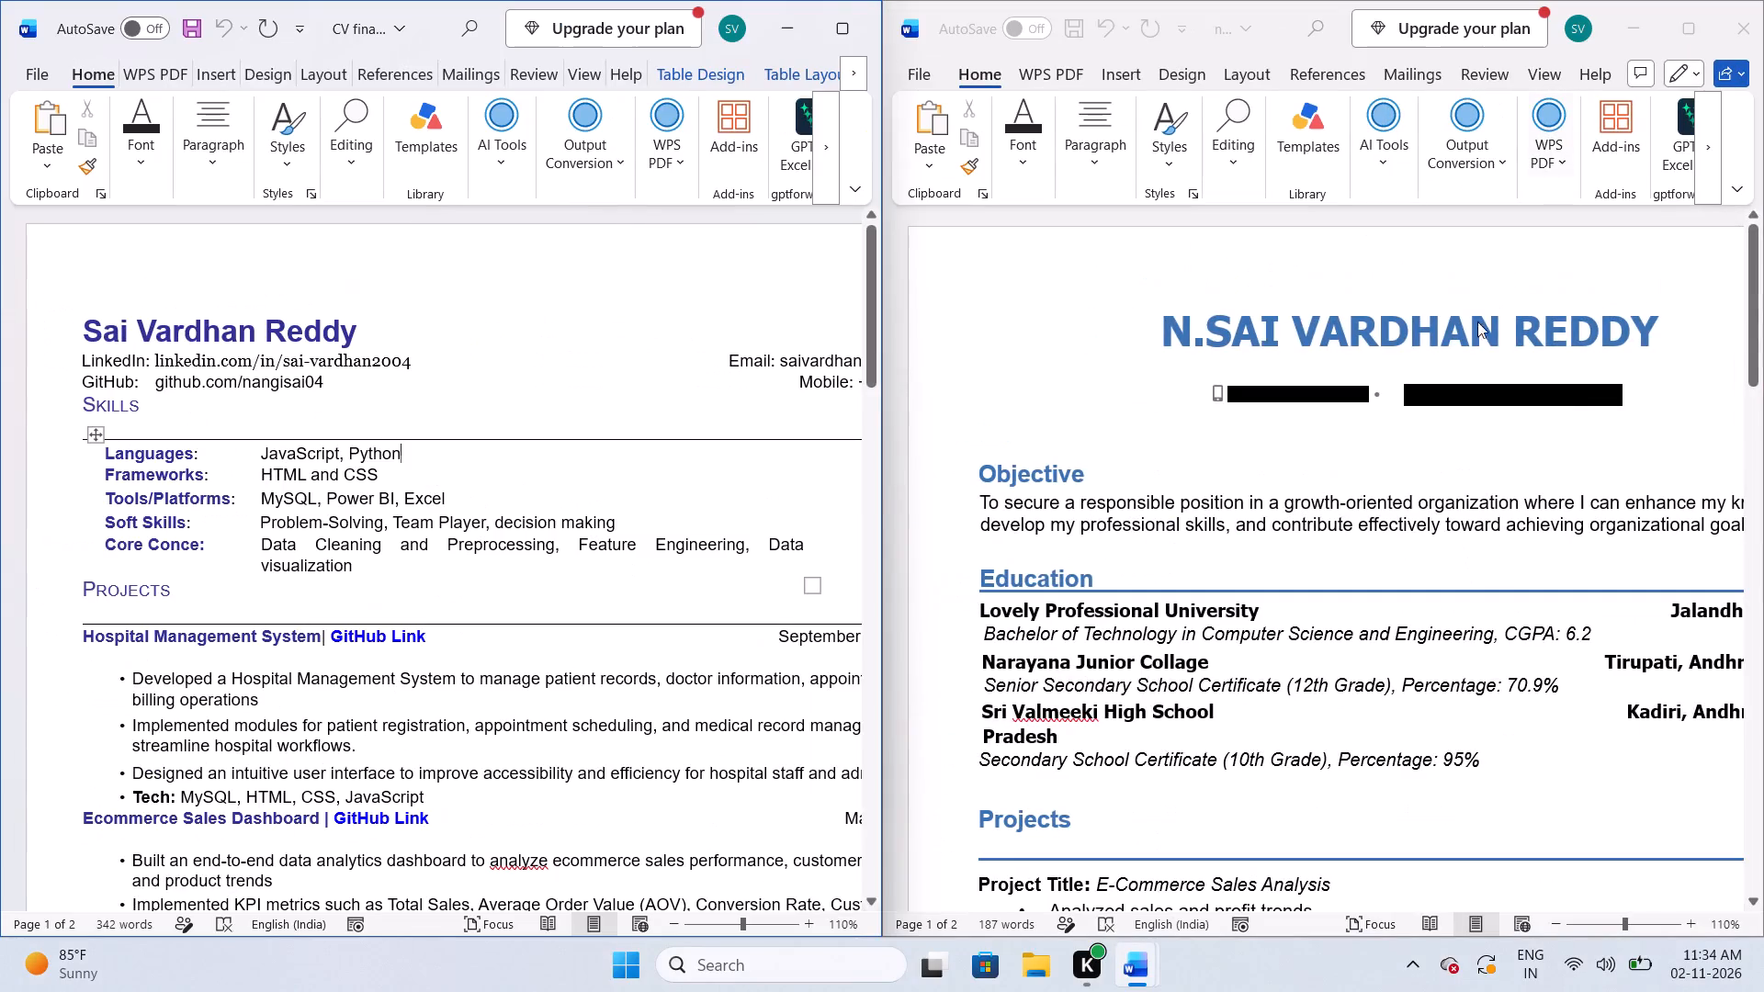
scroll(1584, 477, down, 1)
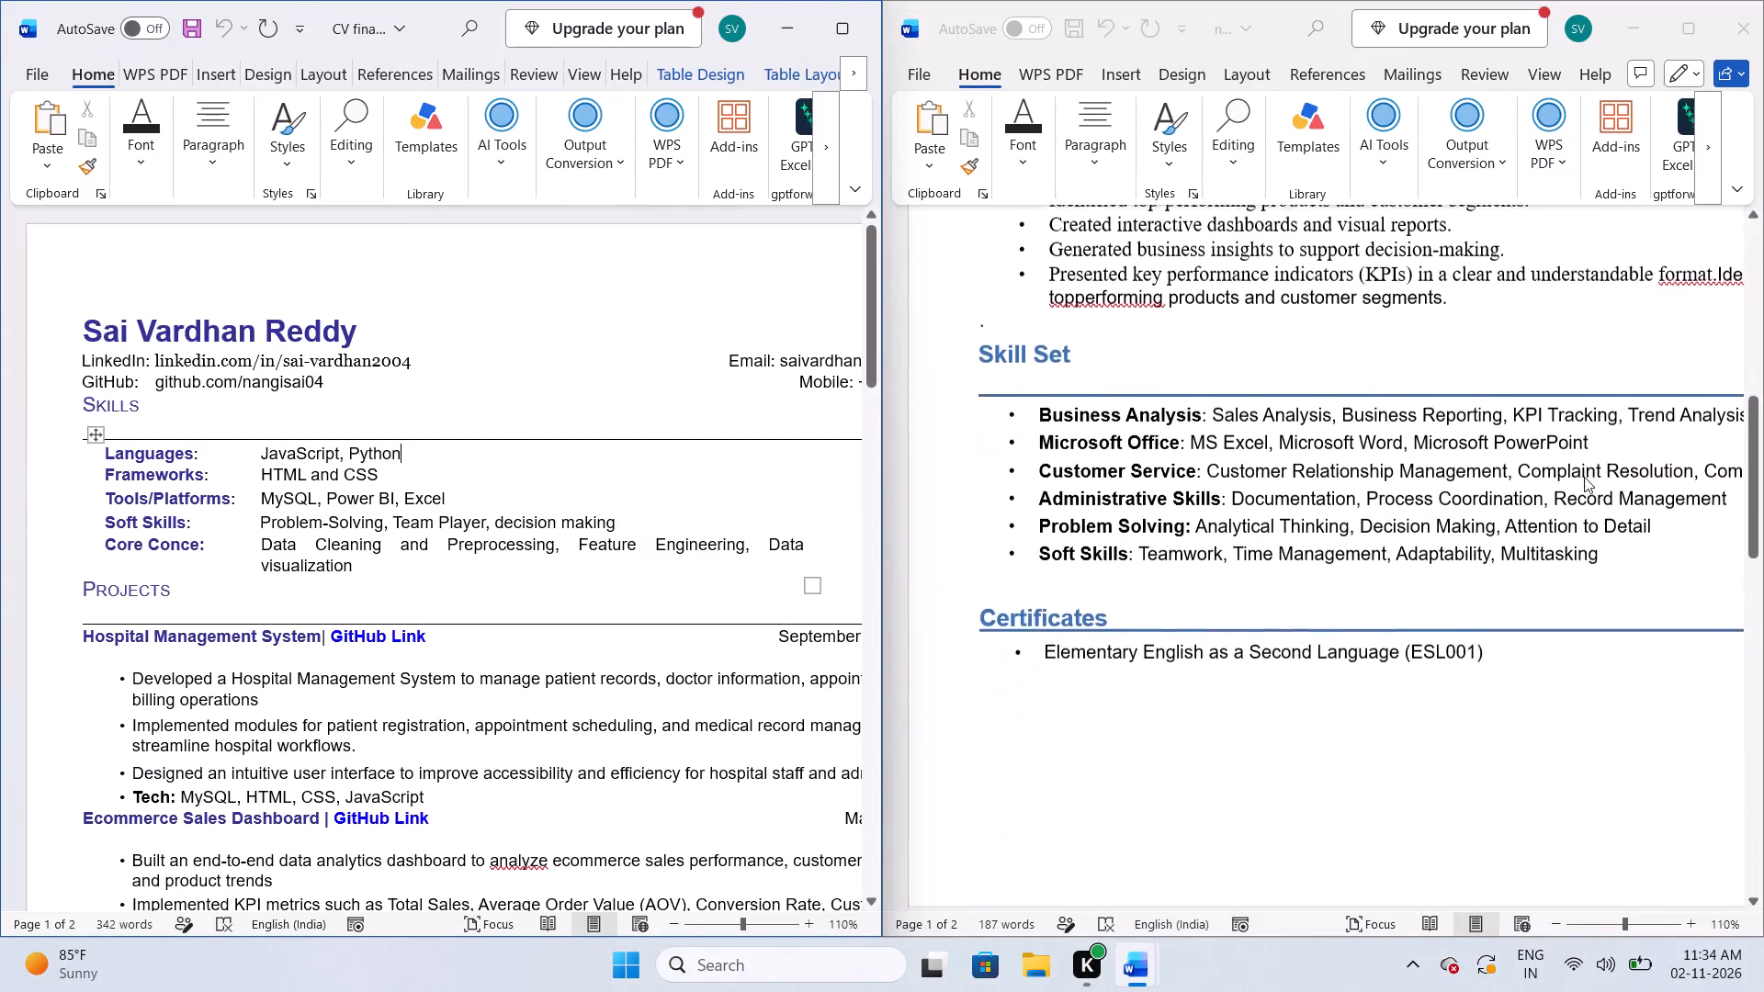
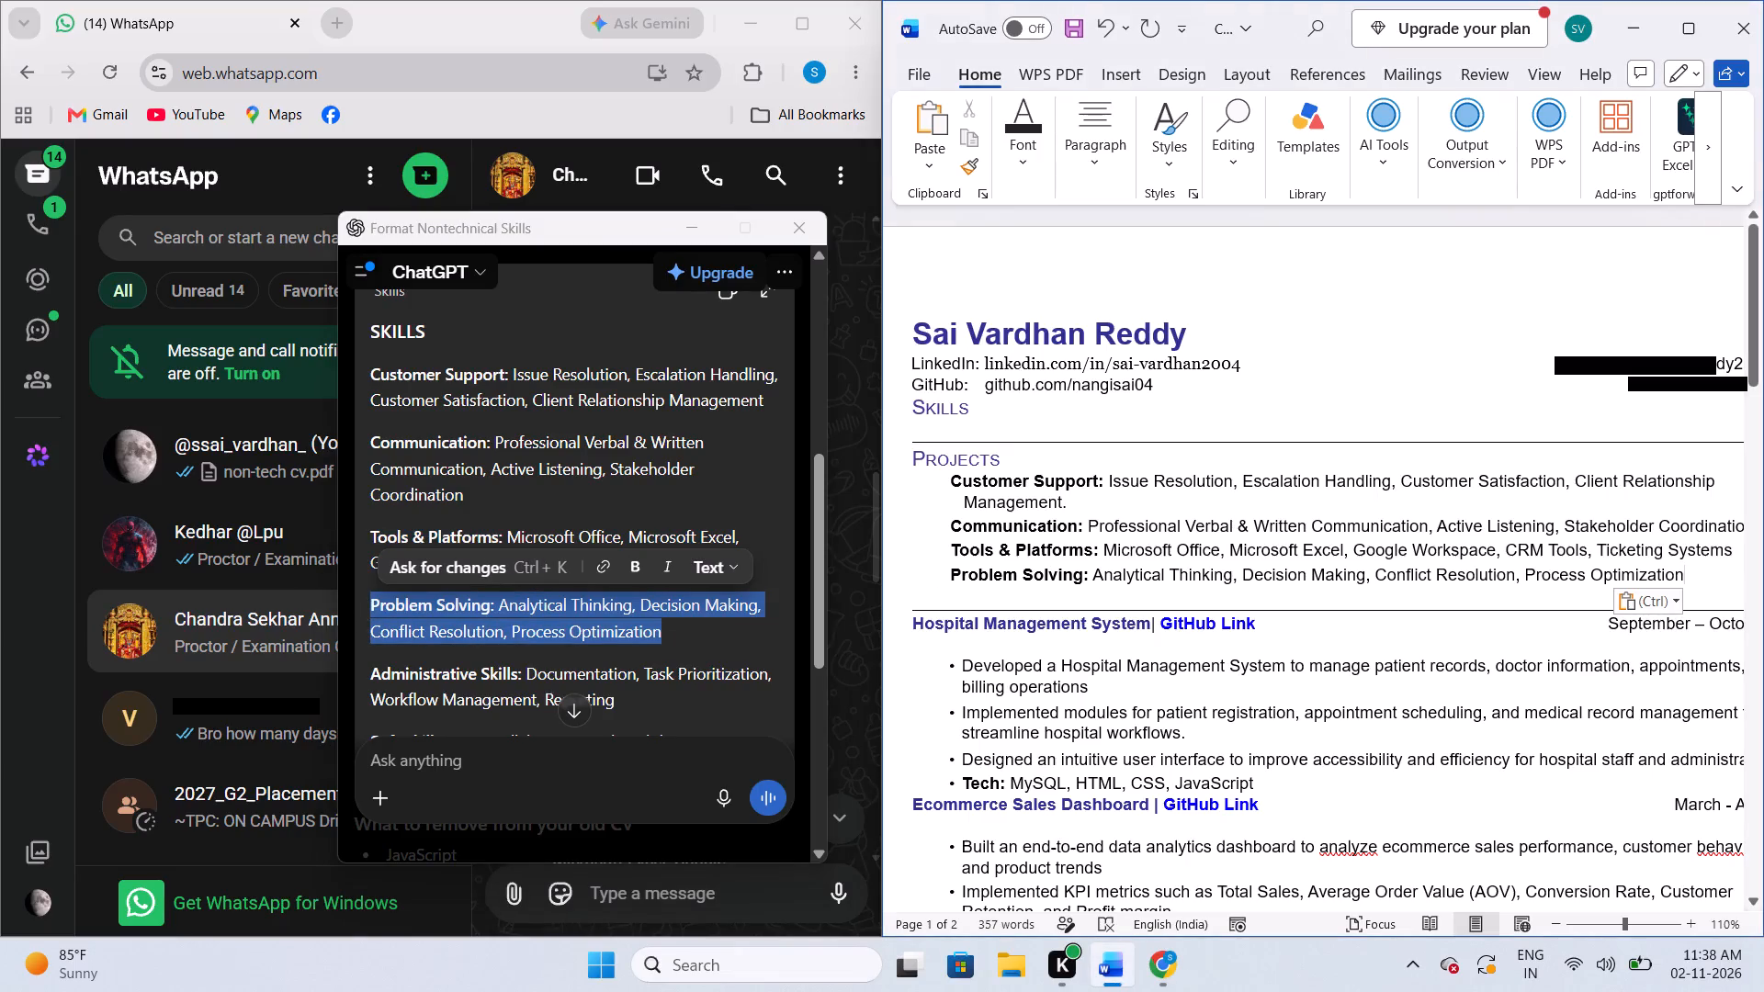
Indent the Problem Solving and Communication skills entries in the CV by one extra space each.
click(949, 574)
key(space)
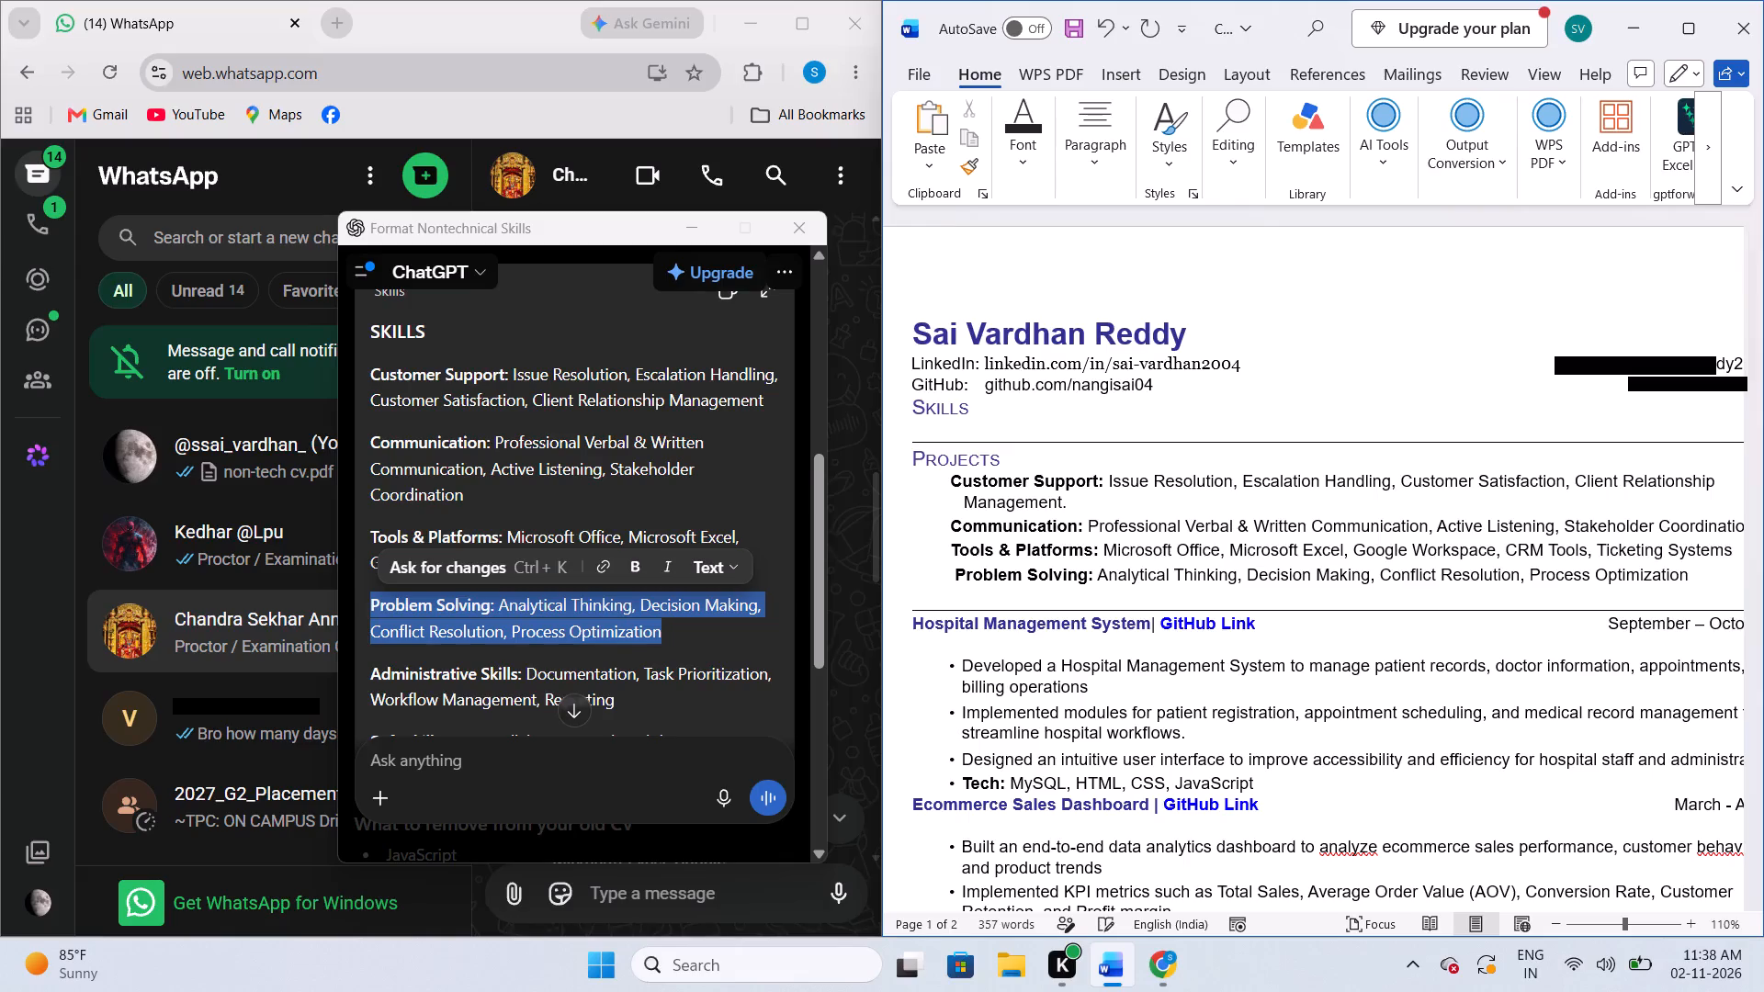
click(950, 533)
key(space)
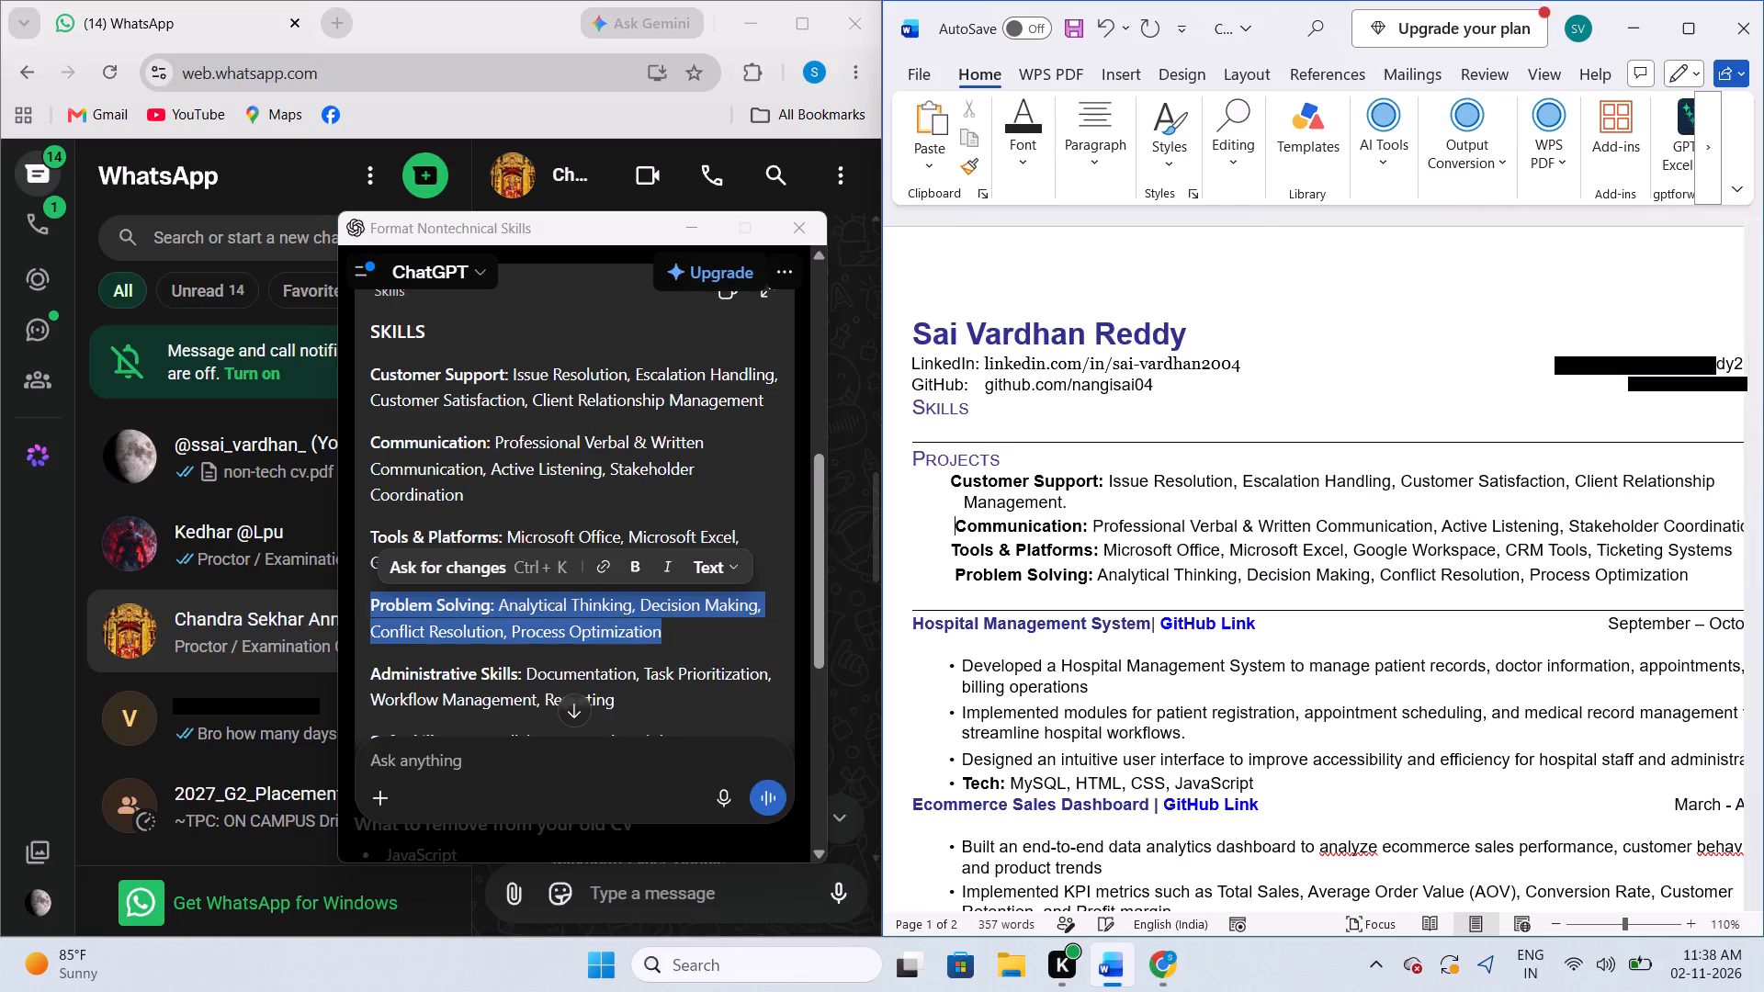
Remove the hanging indent from the Customer Support entry, leaving no extra space before its label.
click(952, 483)
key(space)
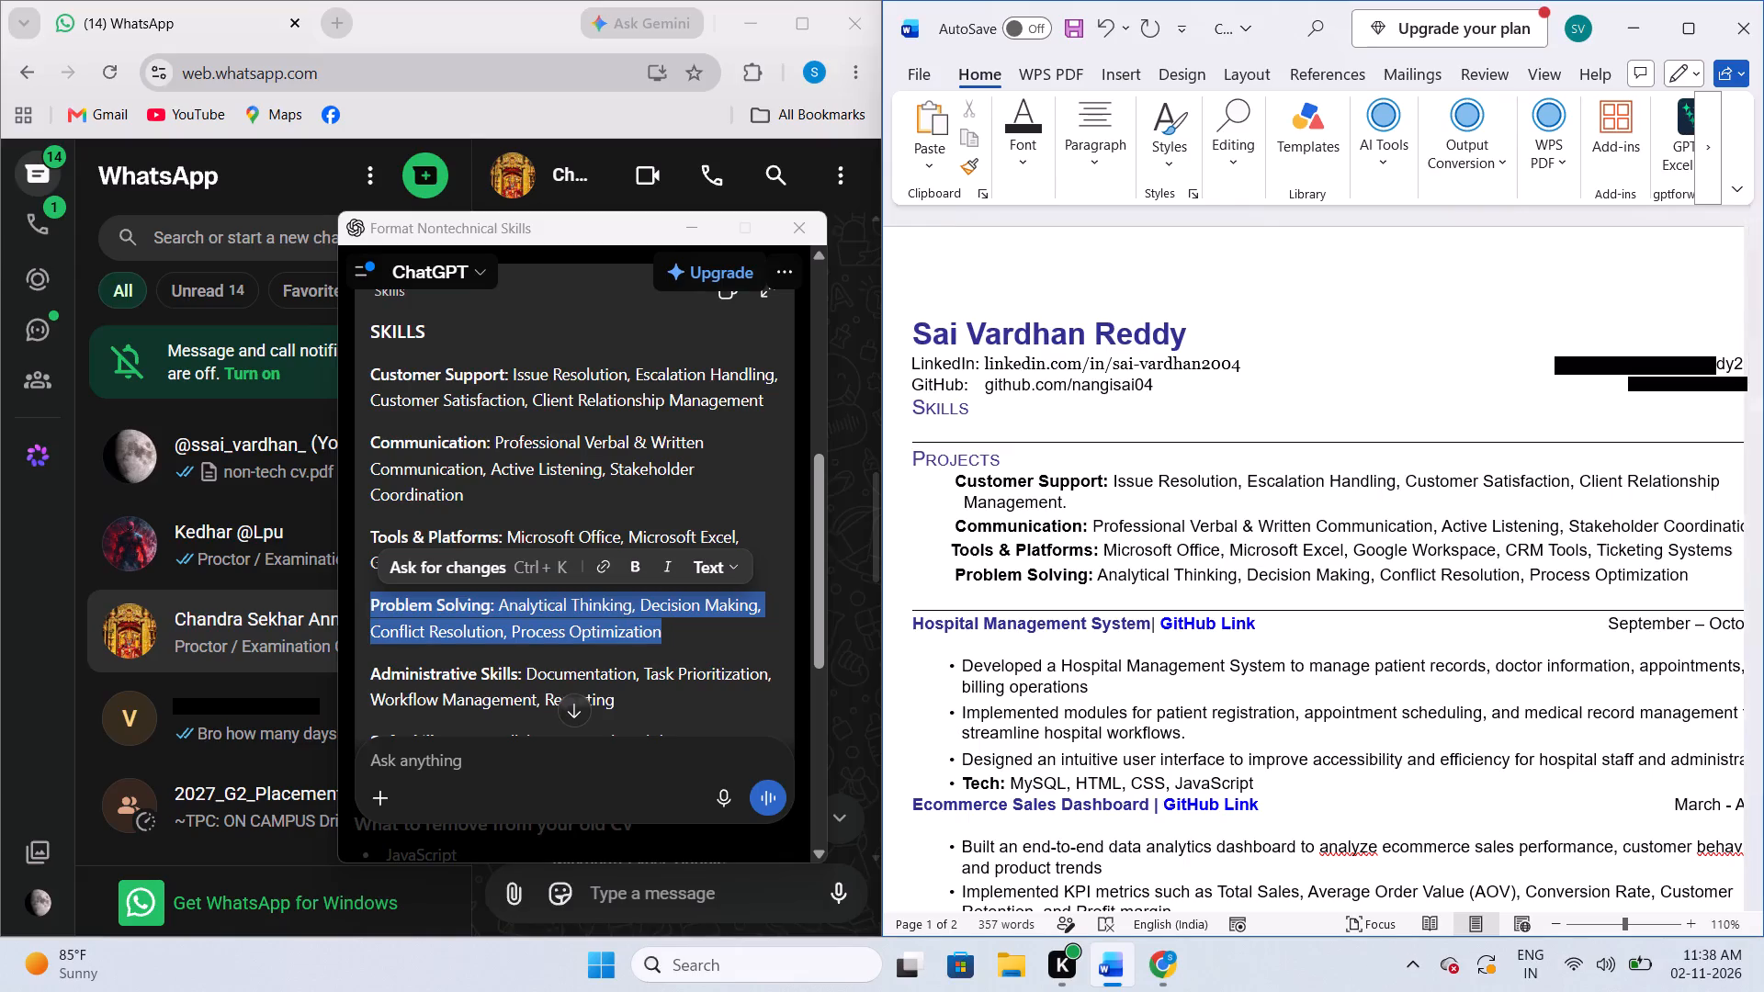
key(BackSpace)
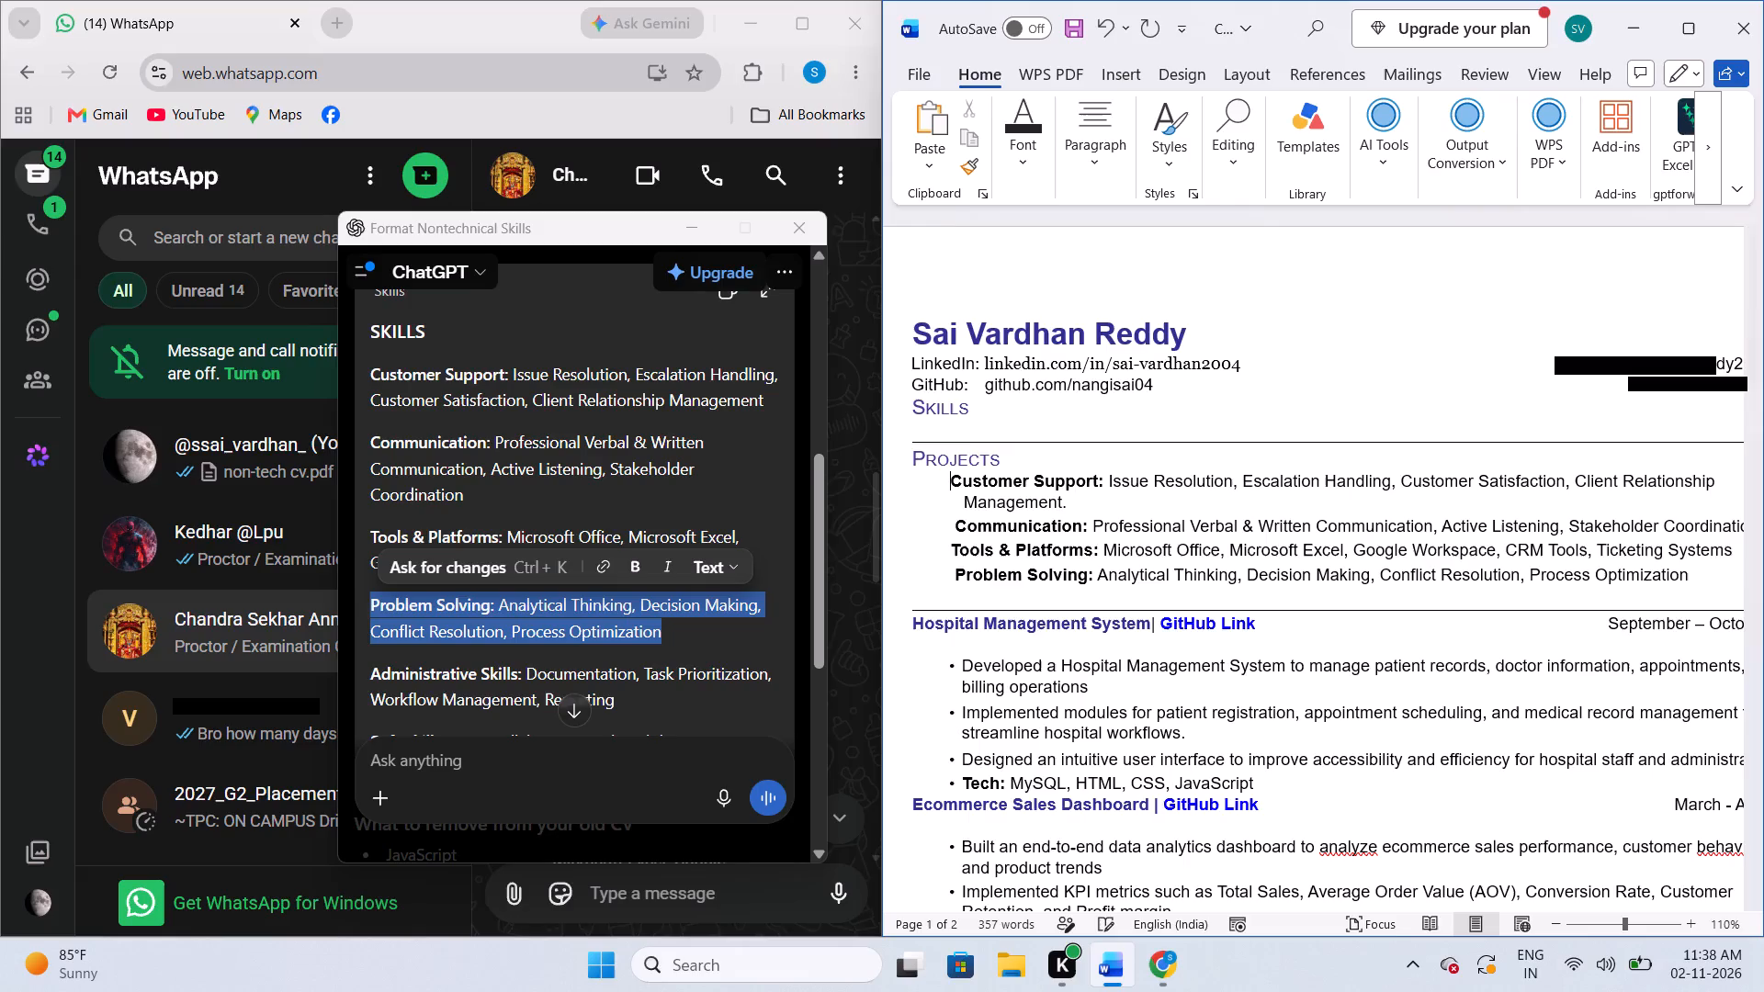
key(BackSpace)
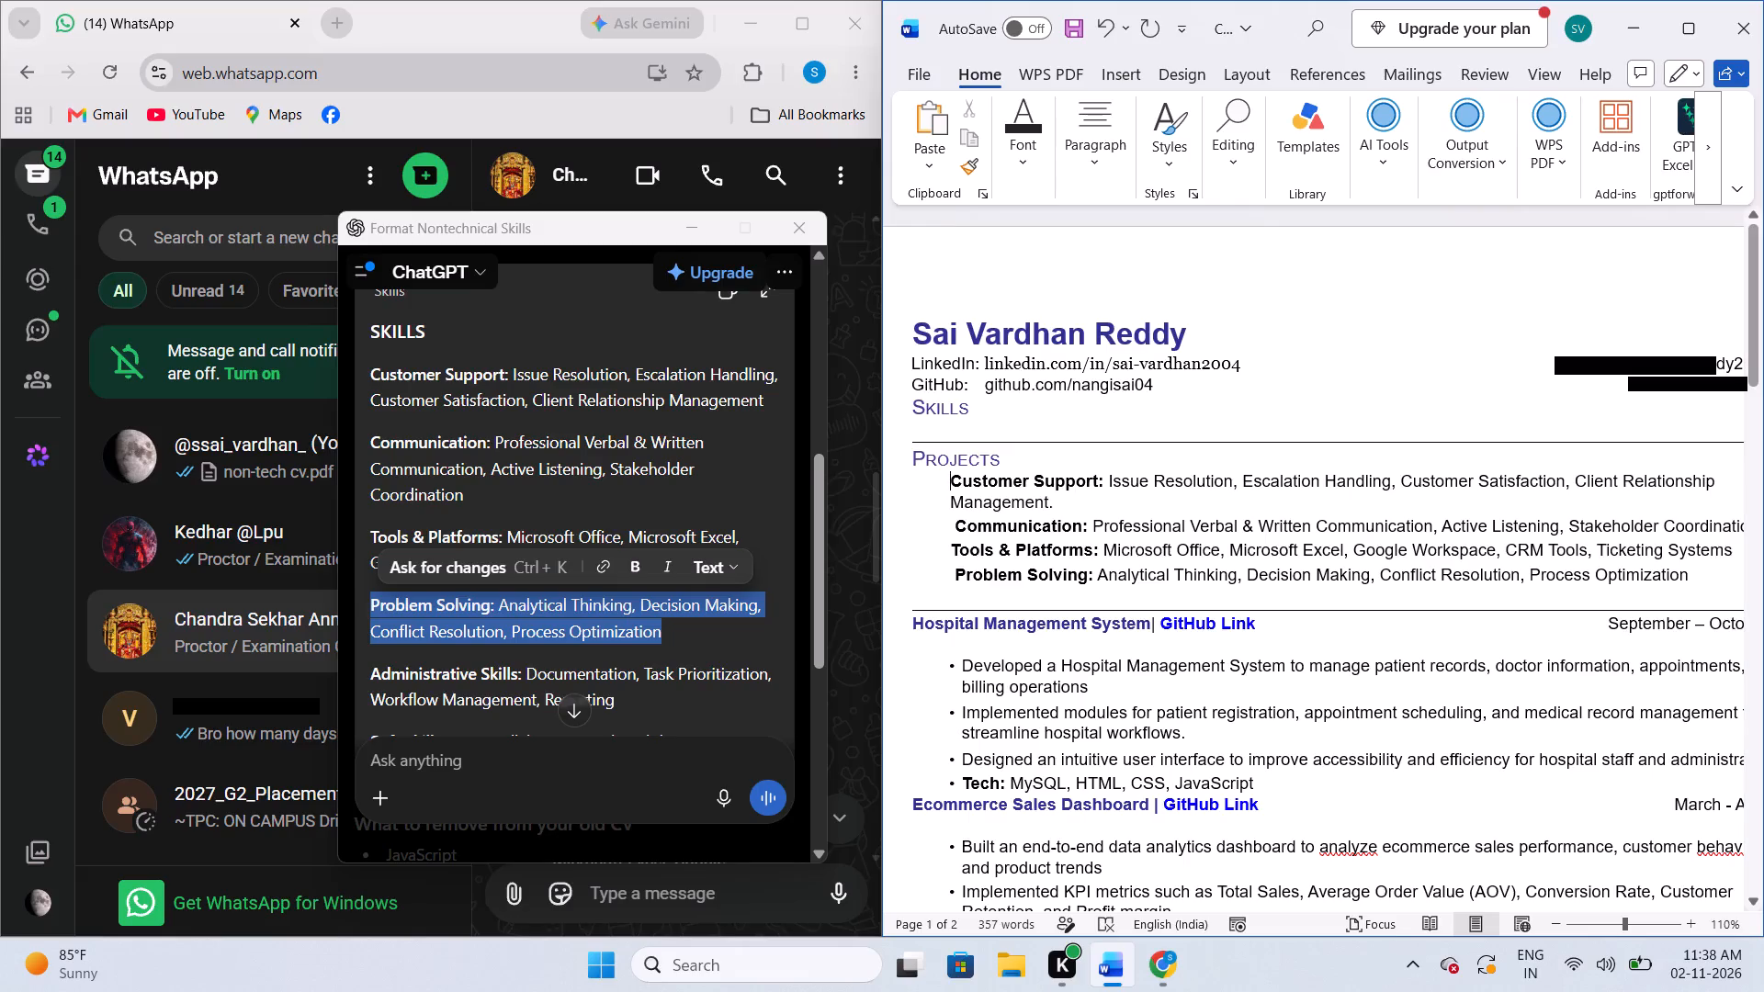
Try to indent the wrapped word "Management" in the Customer Support entry with spaces.
click(947, 506)
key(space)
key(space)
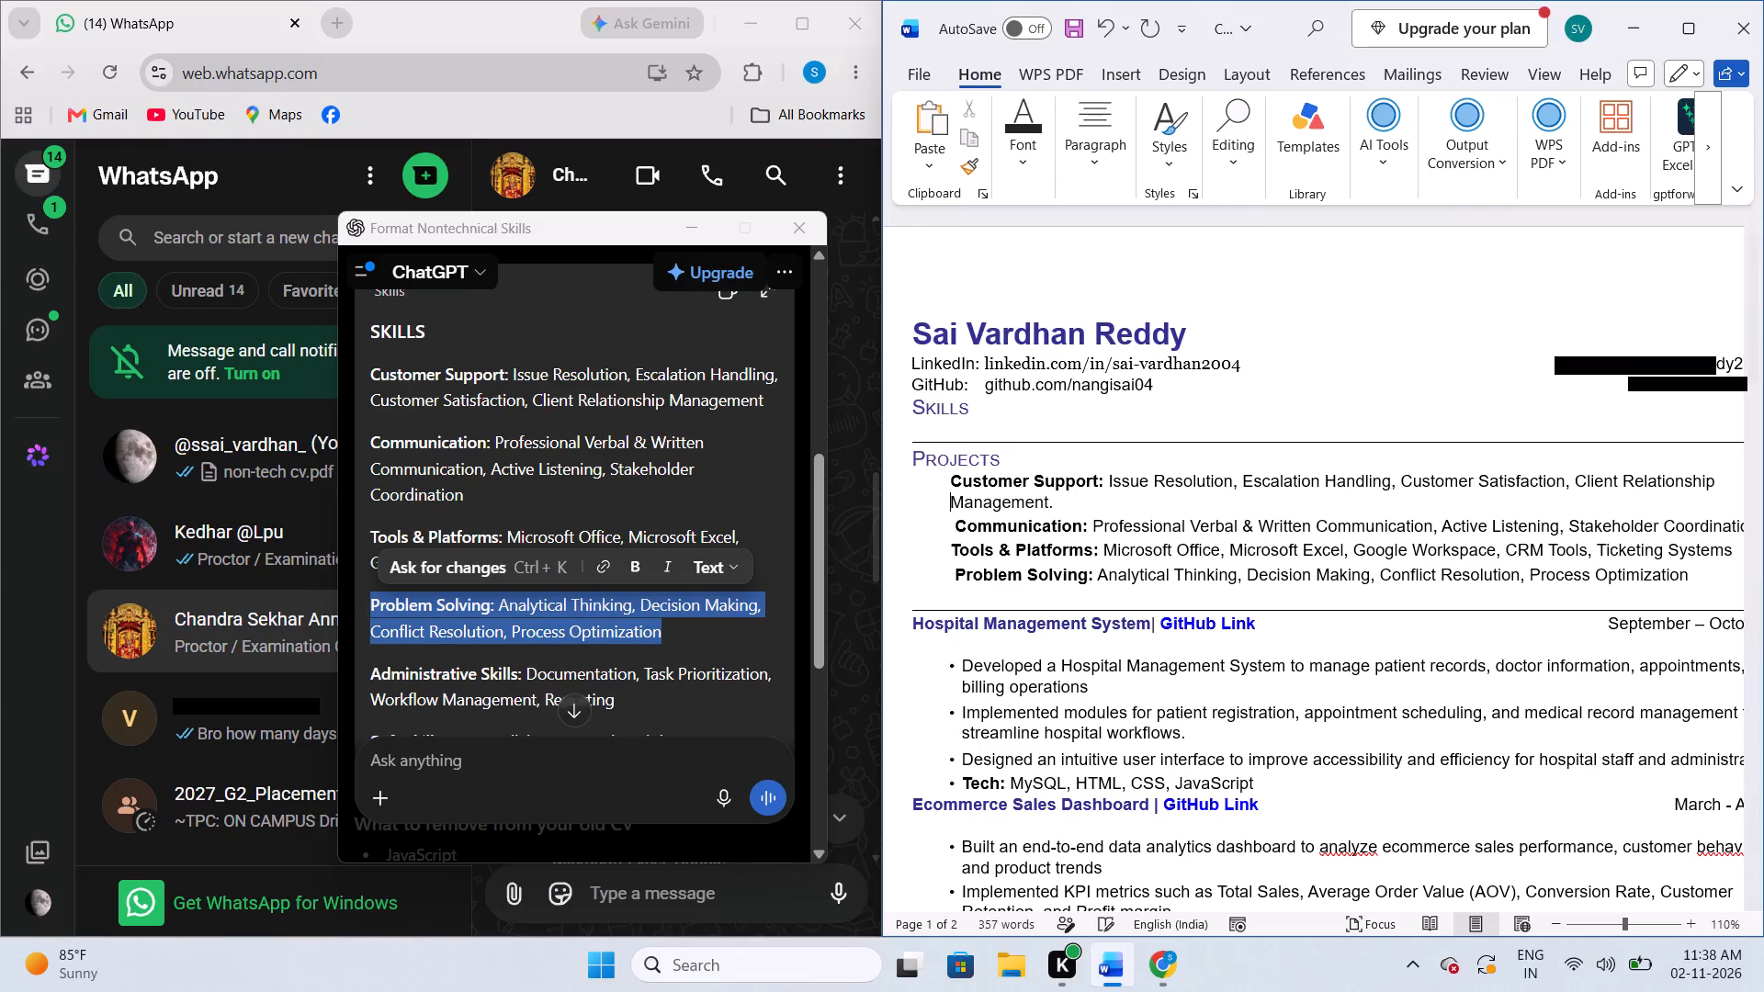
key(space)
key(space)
key(BackSpace)
Delete "Escalation Handling" and its separating comma from the Customer Support entry.
click(1392, 481)
key(BackSpace)
key(BackSpace)
key(BackSpace)
key(BackSpace)
key(BackSpace)
key(BackSpace)
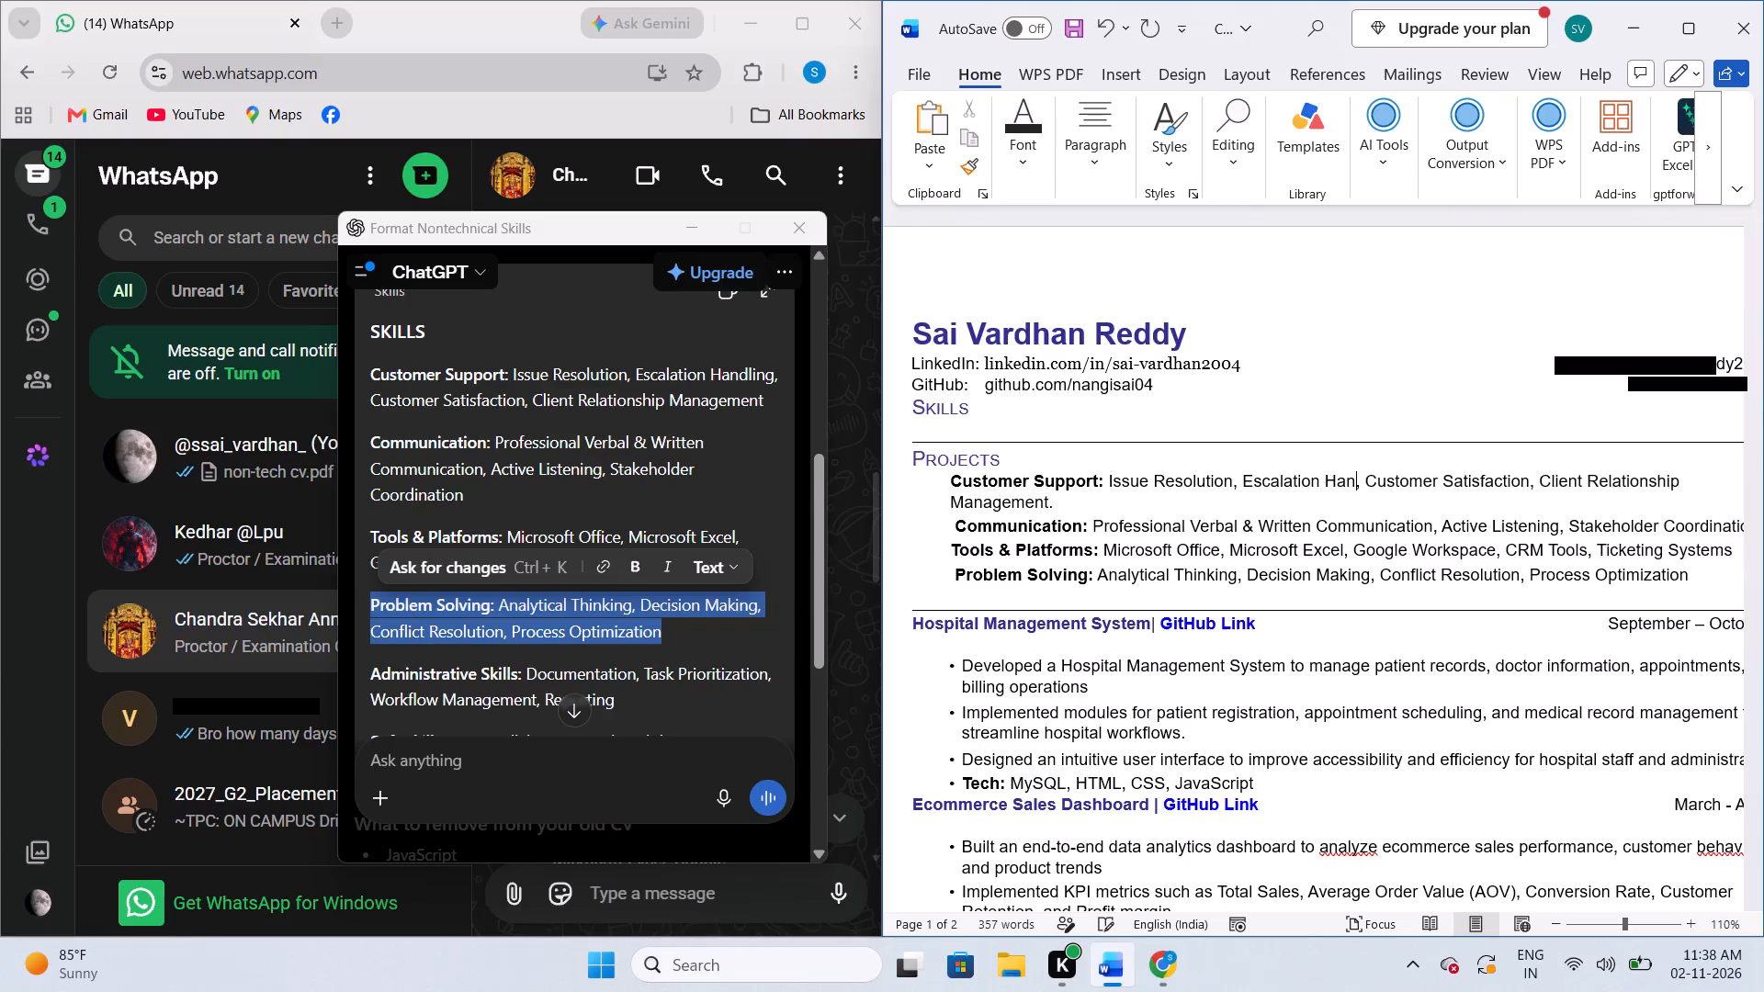
key(BackSpace)
key(BackSpace)
key(BackSpace)
key(BackSpace)
key(BackSpace)
key(BackSpace)
key(BackSpace)
key(BackSpace)
key(BackSpace)
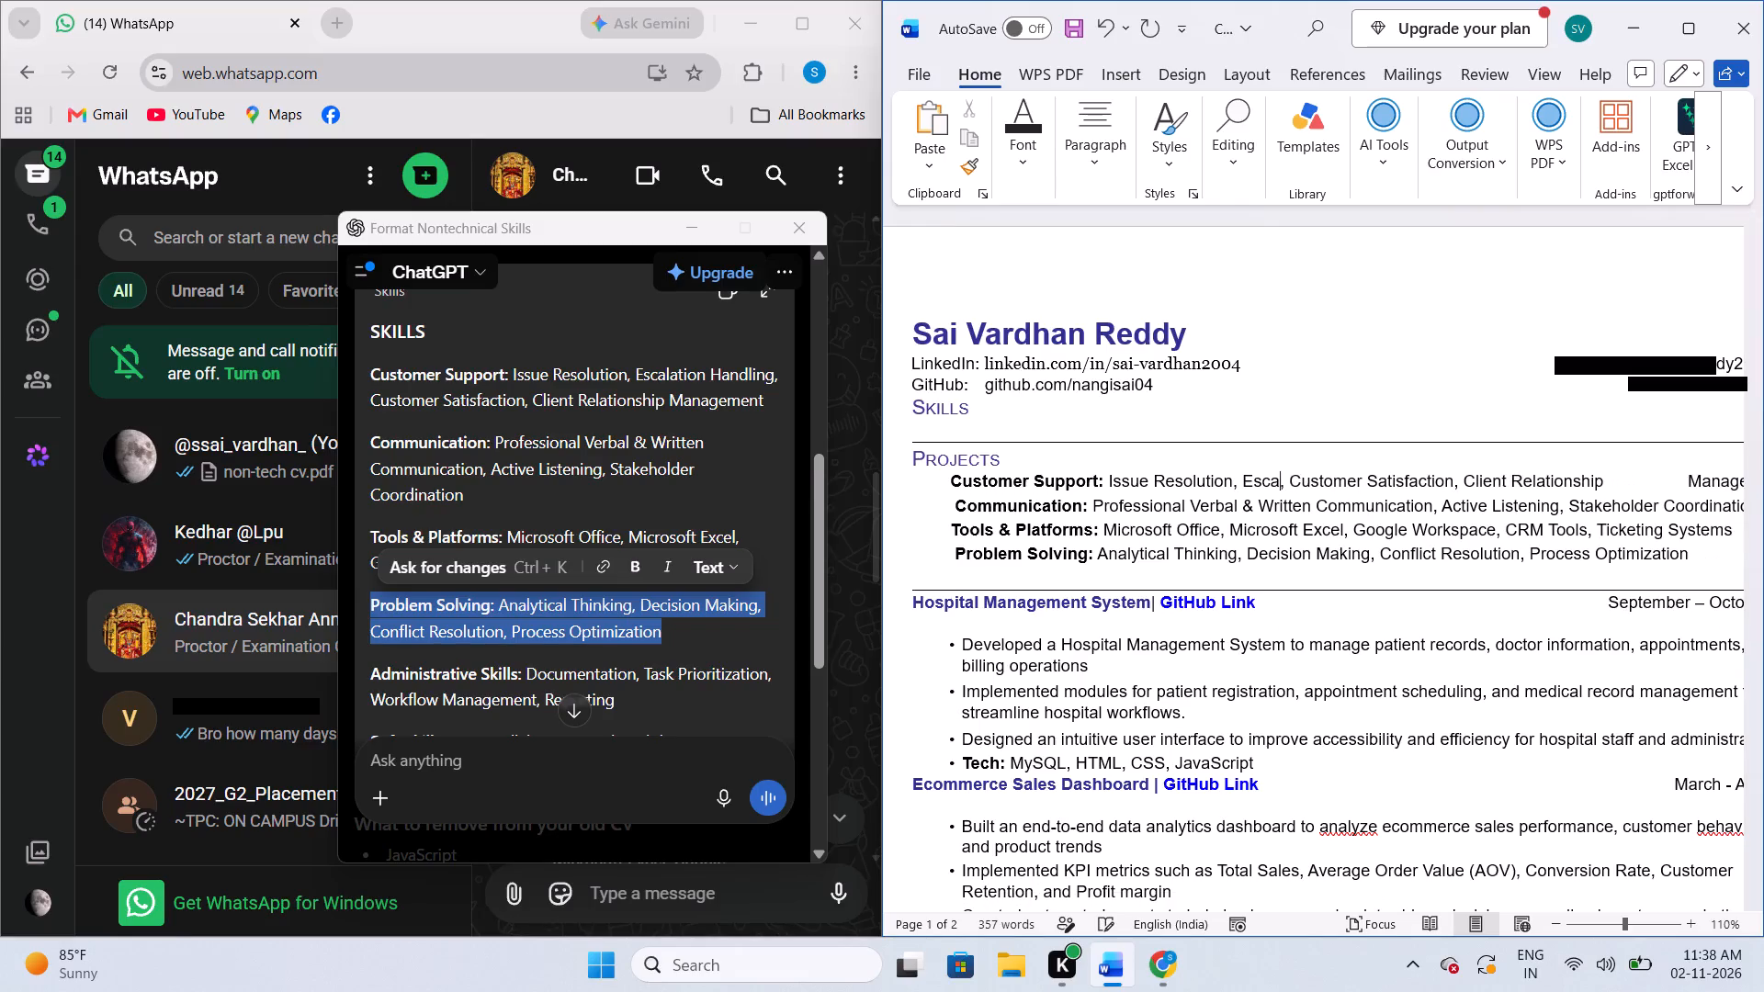
key(BackSpace)
key(BackSpace)
key(BackSpace)
key(BackSpace)
key(BackSpace)
key(BackSpace)
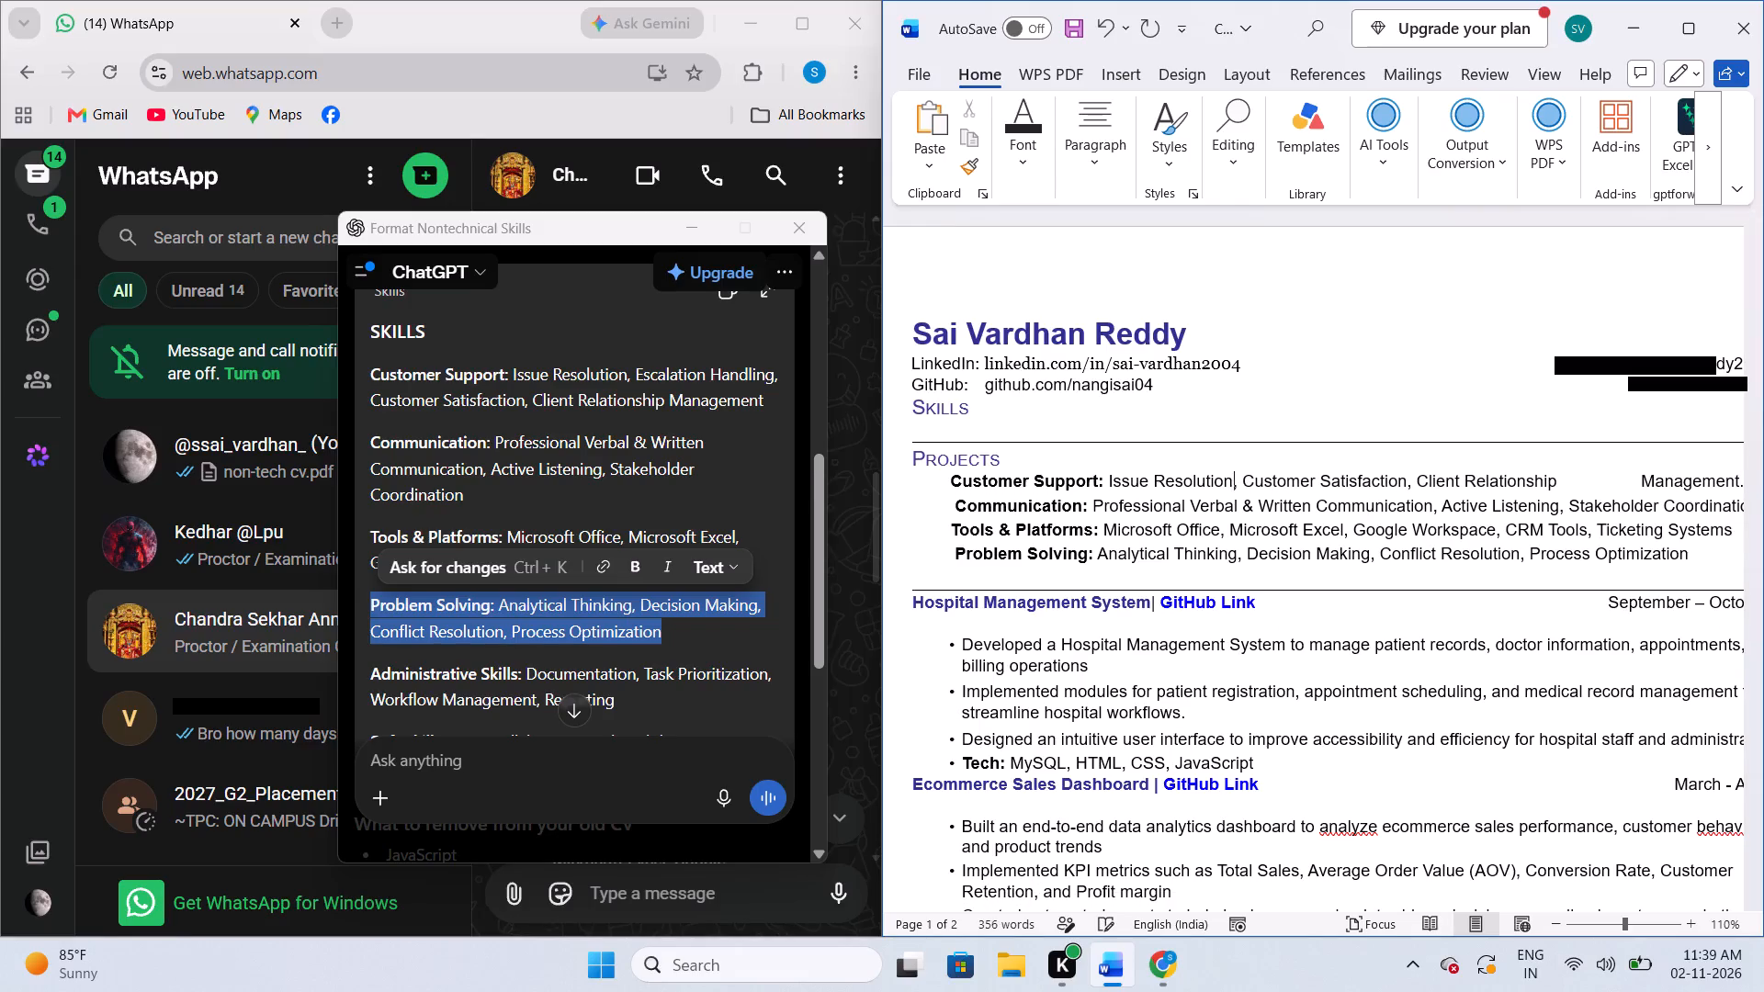
Place the insertion point directly before "Management" in the Customer Support entry, at the end of the wide gap.
click(1640, 484)
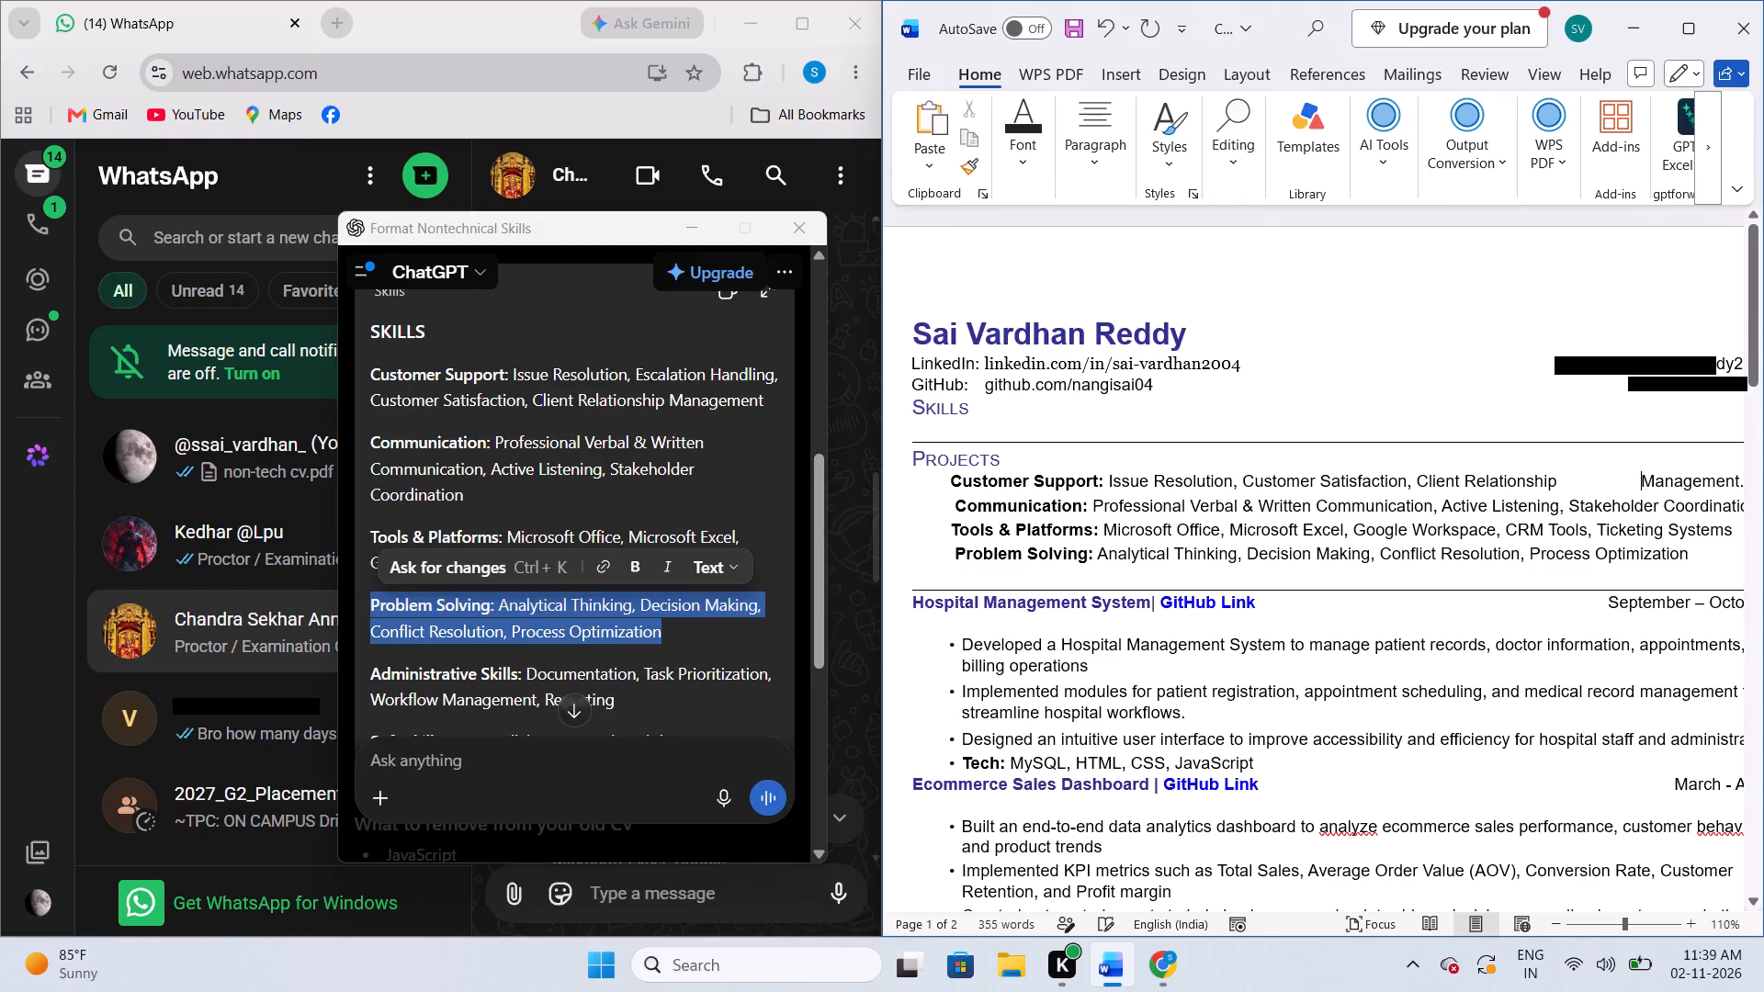
Delete the extra spaces before "Management" in the Customer Support entry and put a comma after "Client Relationship".
key(BackSpace)
key(BackSpace)
key(BackSpace)
key(BackSpace)
key(BackSpace)
key(BackSpace)
key(BackSpace)
key(BackSpace)
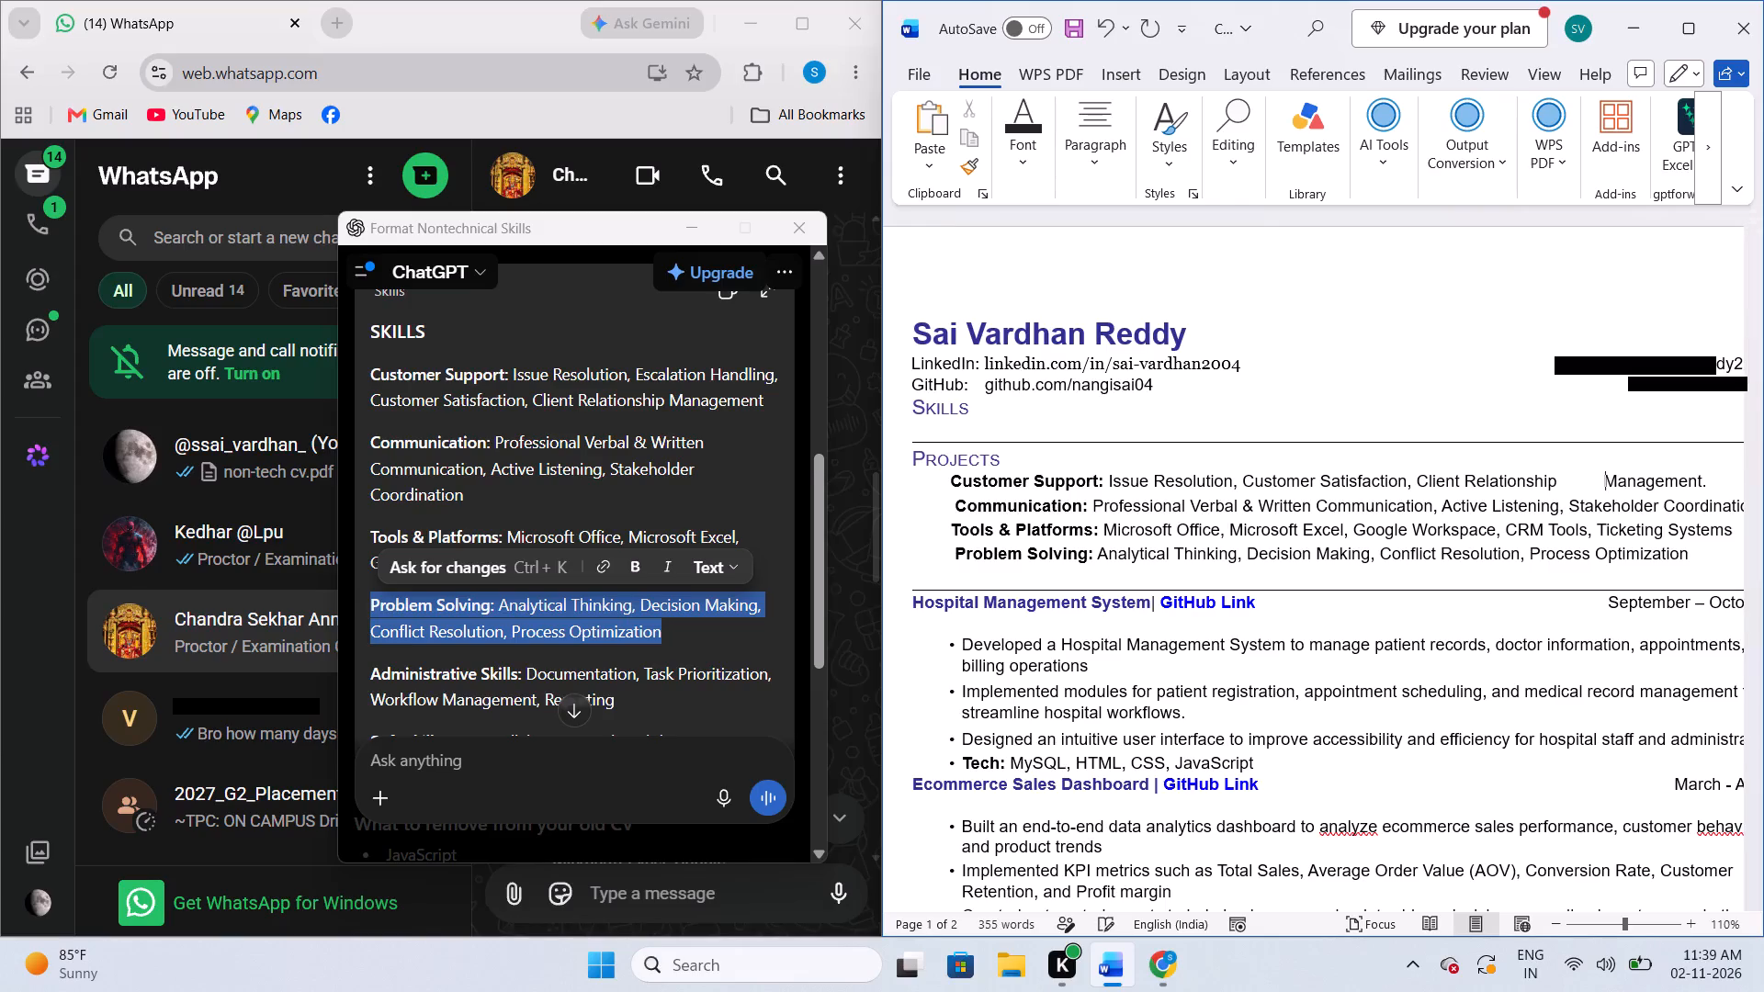
key(BackSpace)
key(BackSpace)
key(BackSpace)
key(BackSpace)
key(BackSpace)
key(BackSpace)
key(BackSpace)
key(BackSpace)
key(BackSpace)
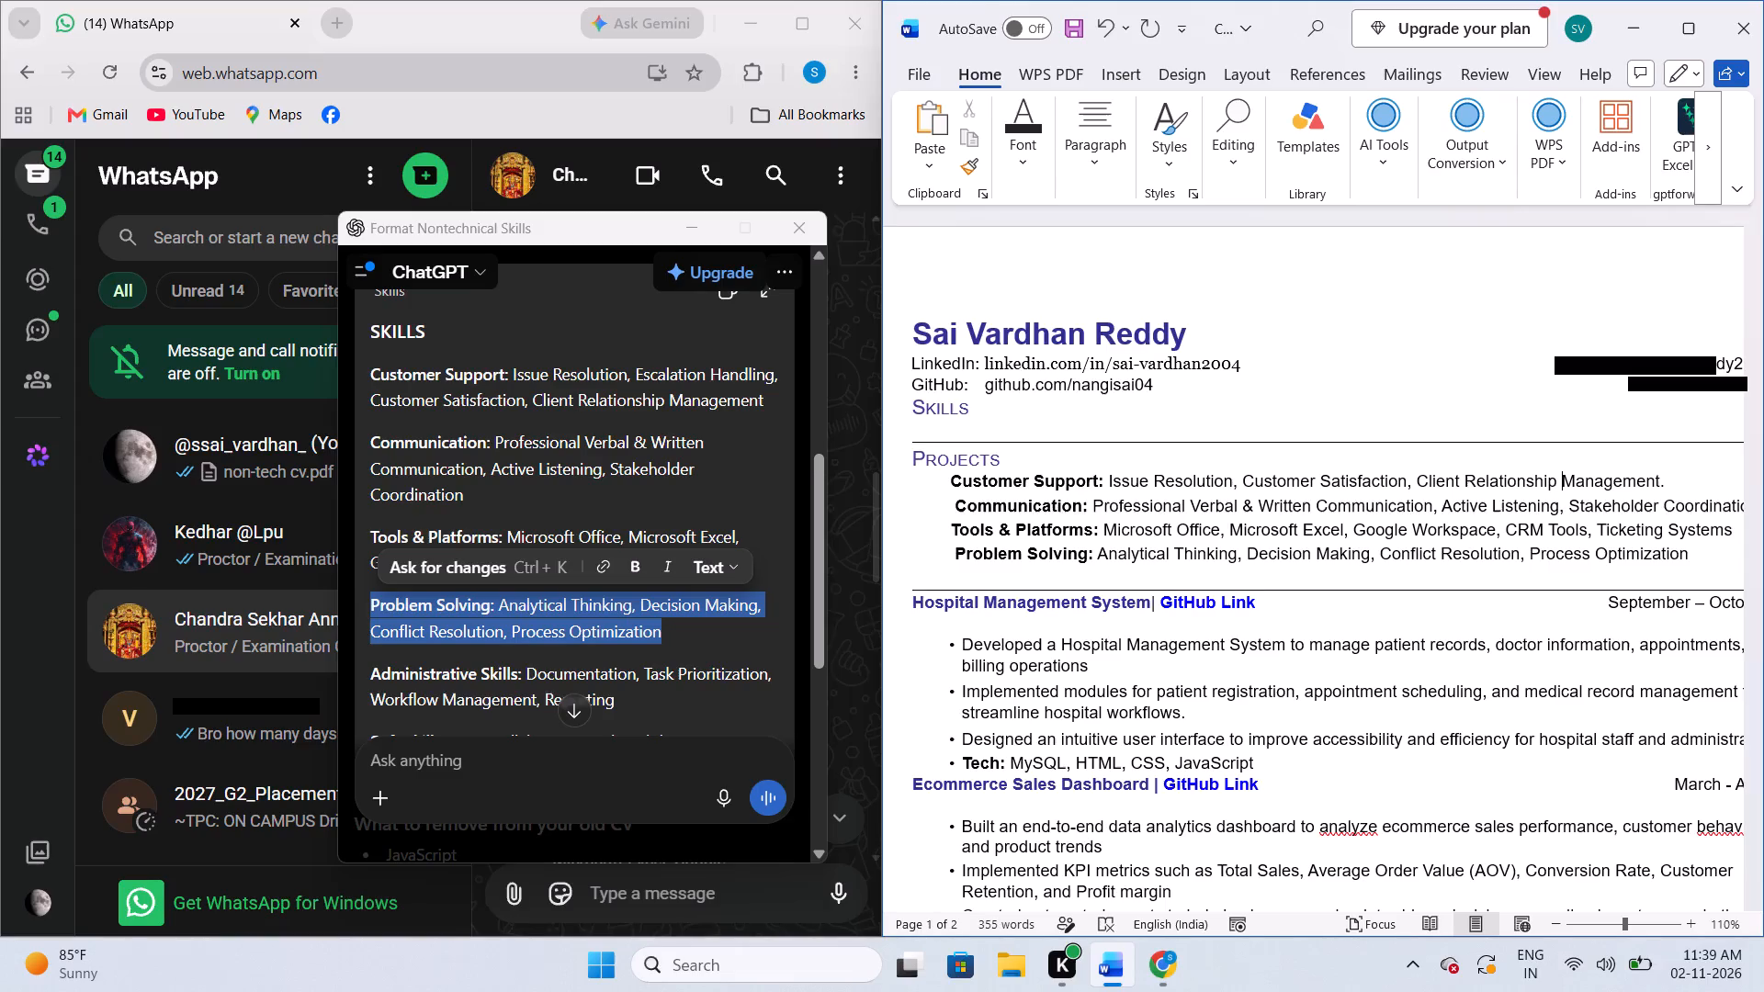
key(BackSpace)
key(comma)
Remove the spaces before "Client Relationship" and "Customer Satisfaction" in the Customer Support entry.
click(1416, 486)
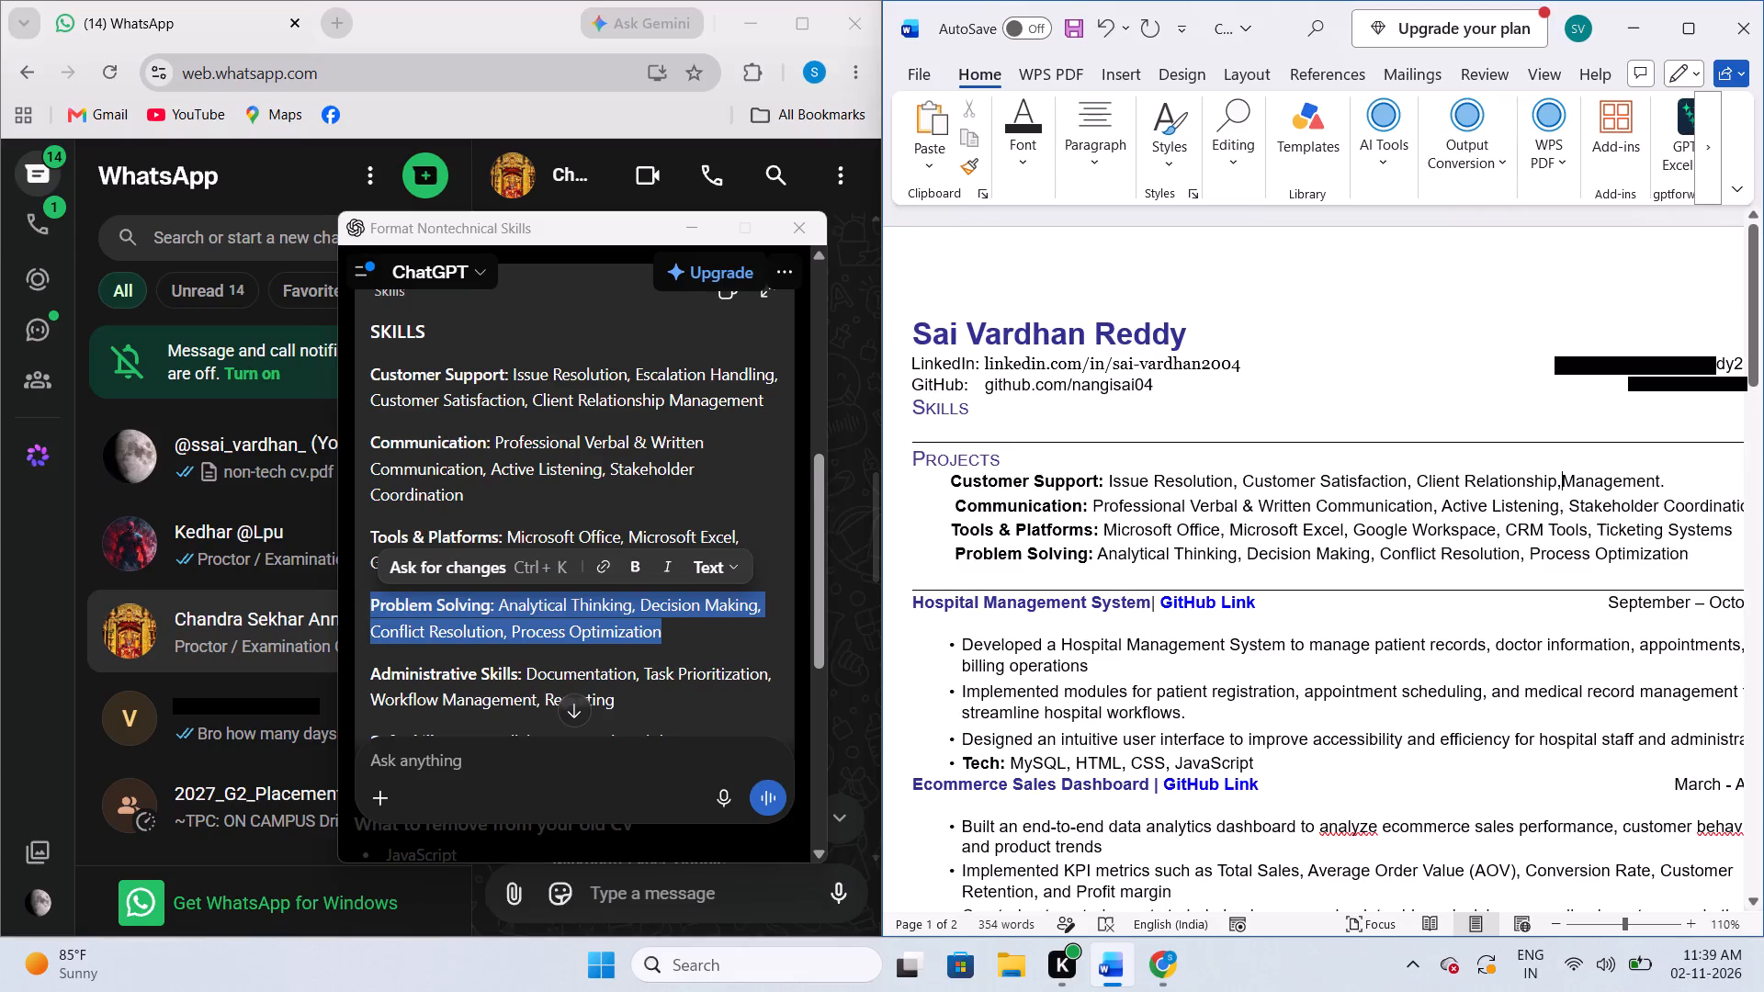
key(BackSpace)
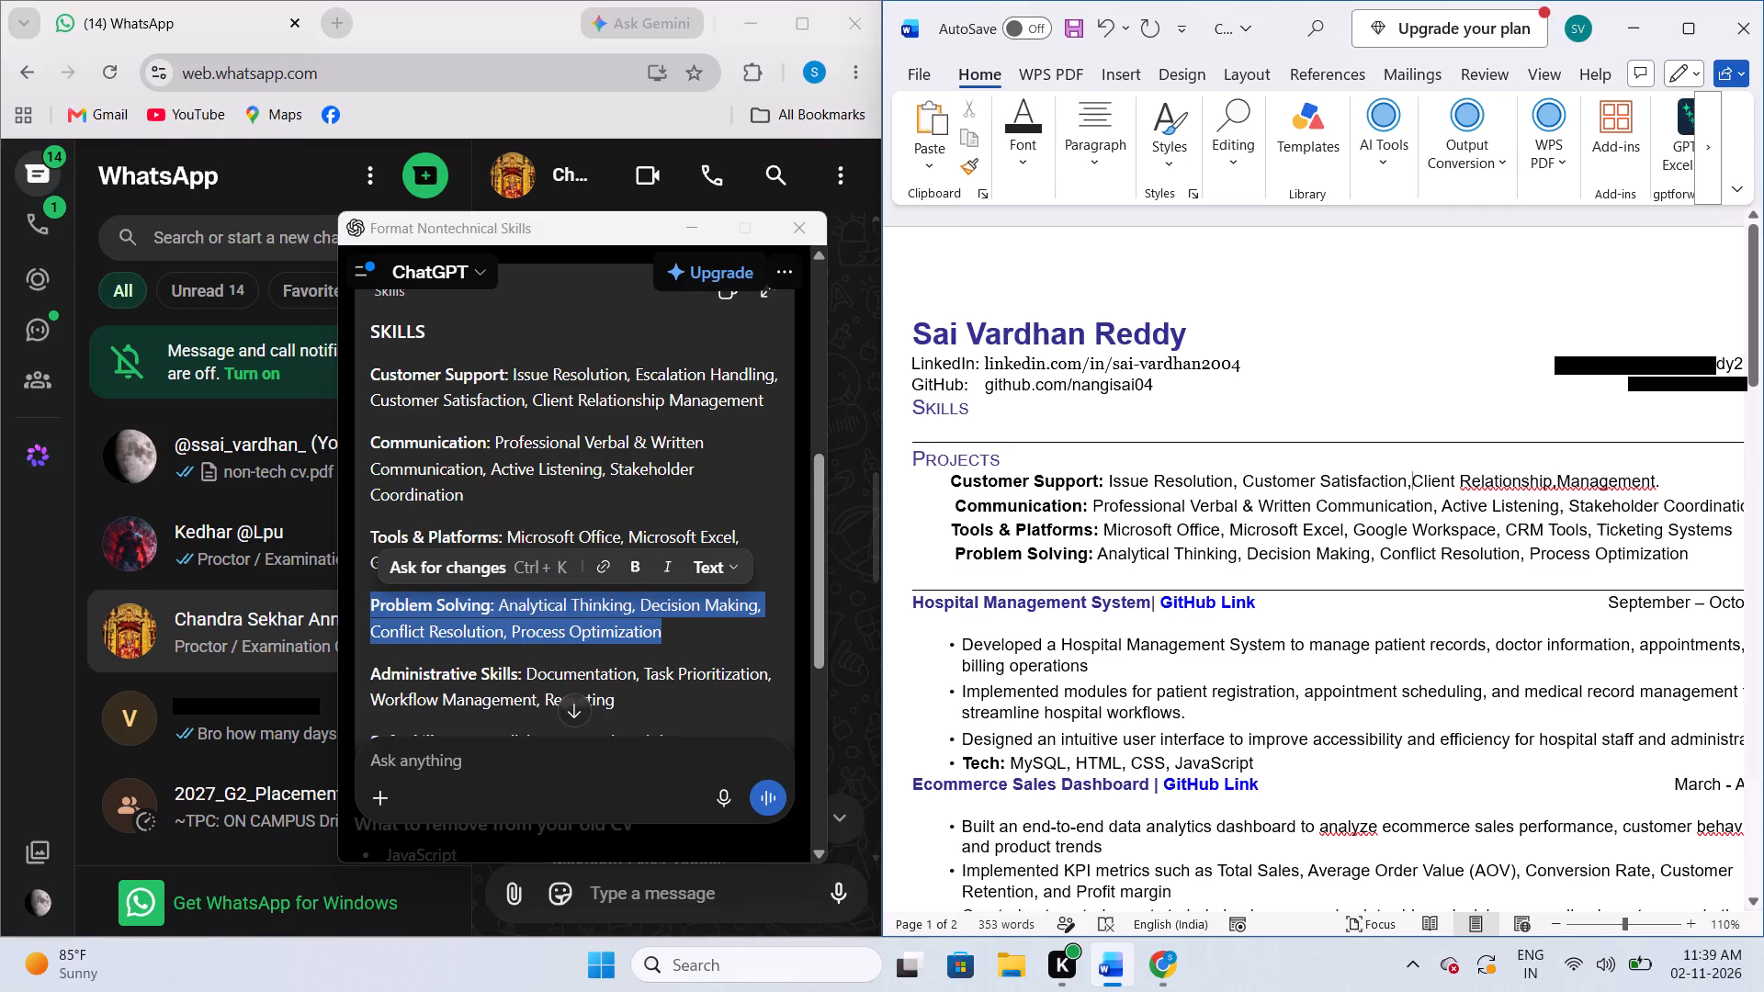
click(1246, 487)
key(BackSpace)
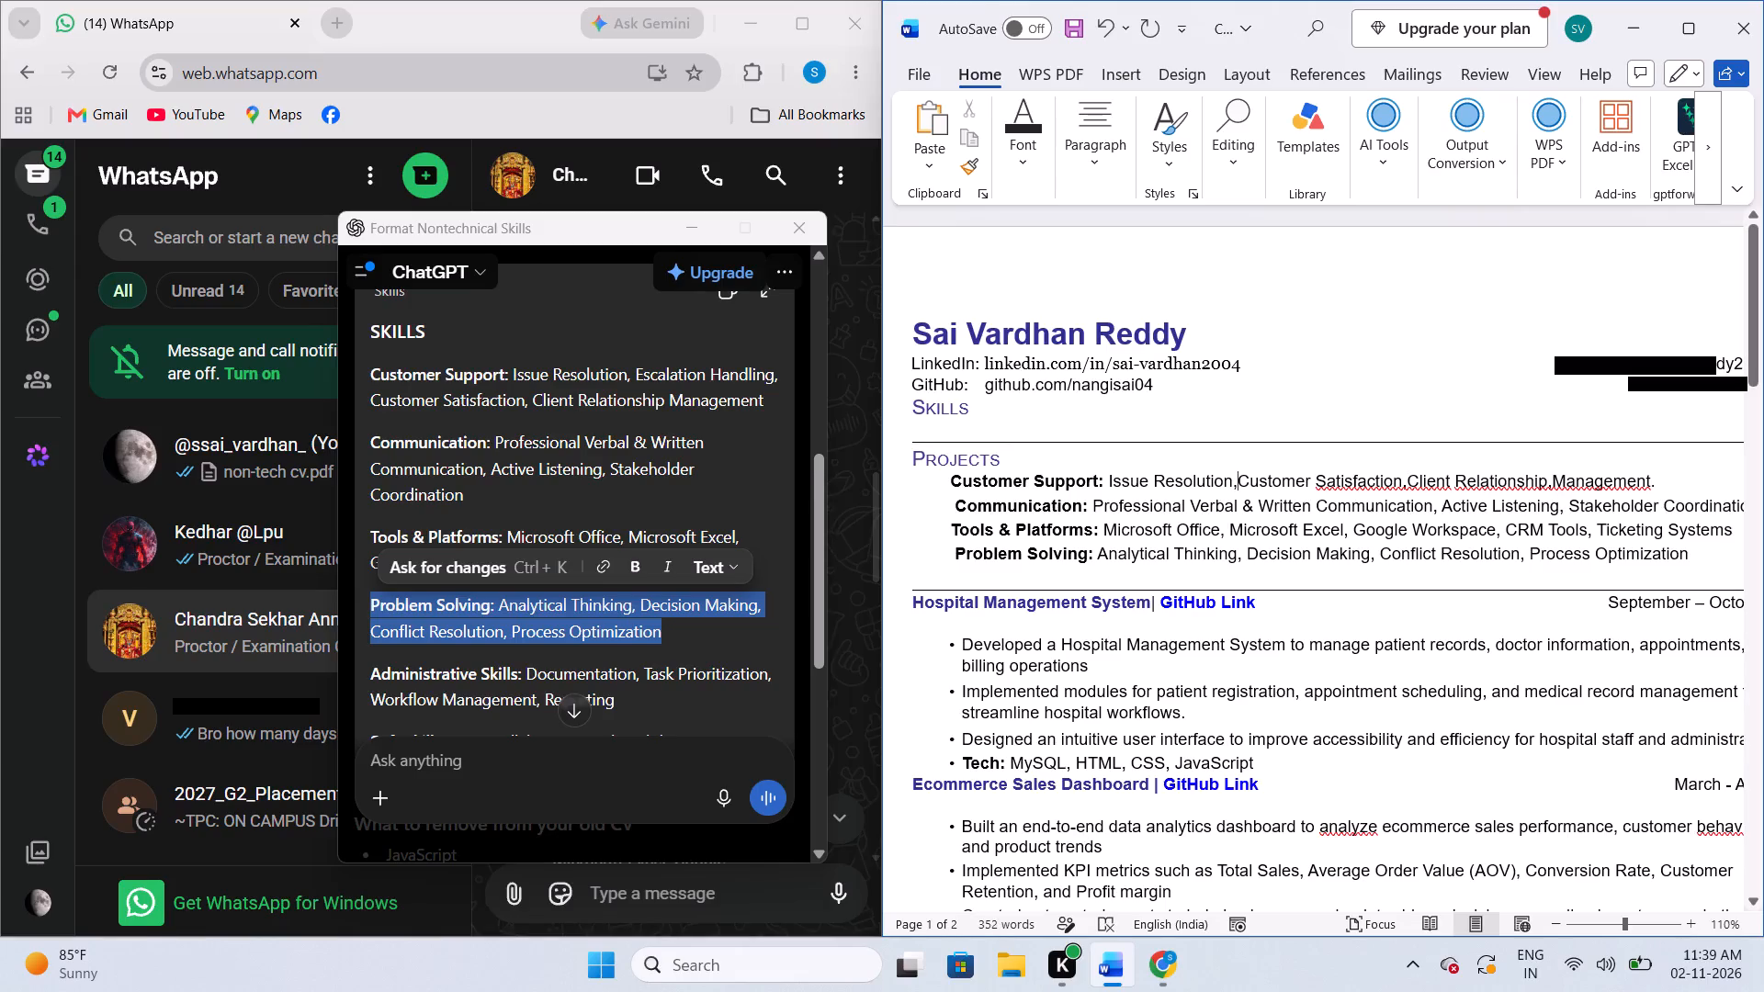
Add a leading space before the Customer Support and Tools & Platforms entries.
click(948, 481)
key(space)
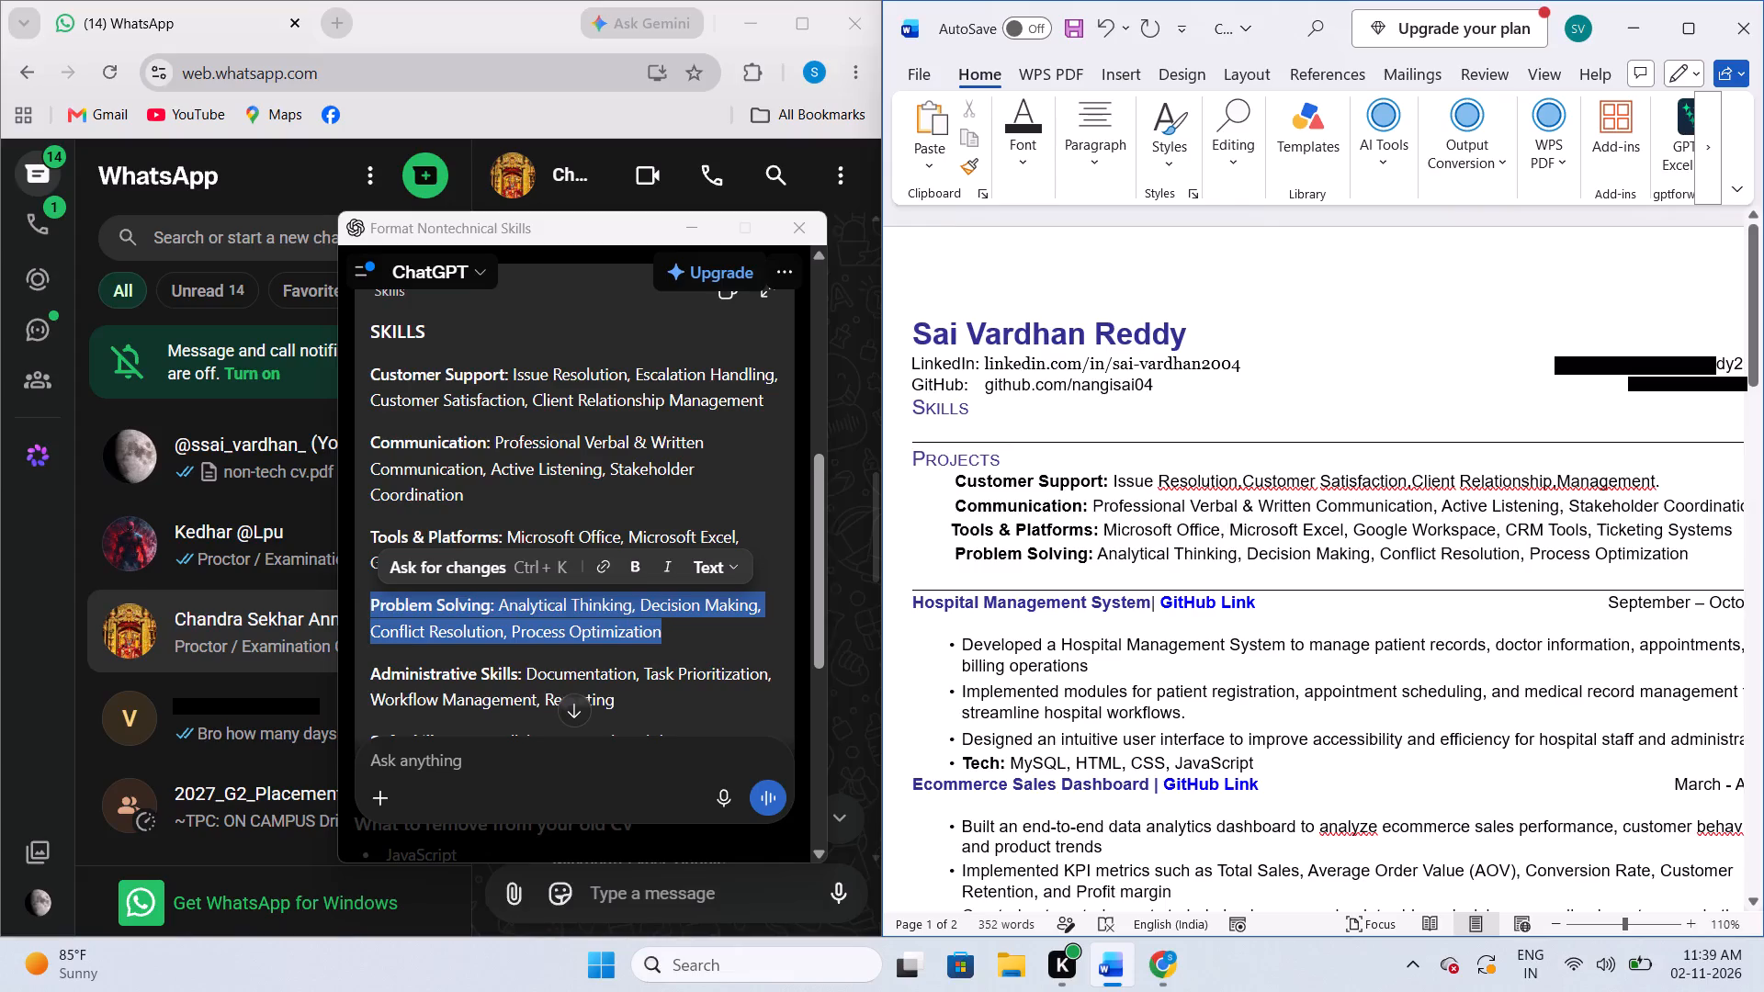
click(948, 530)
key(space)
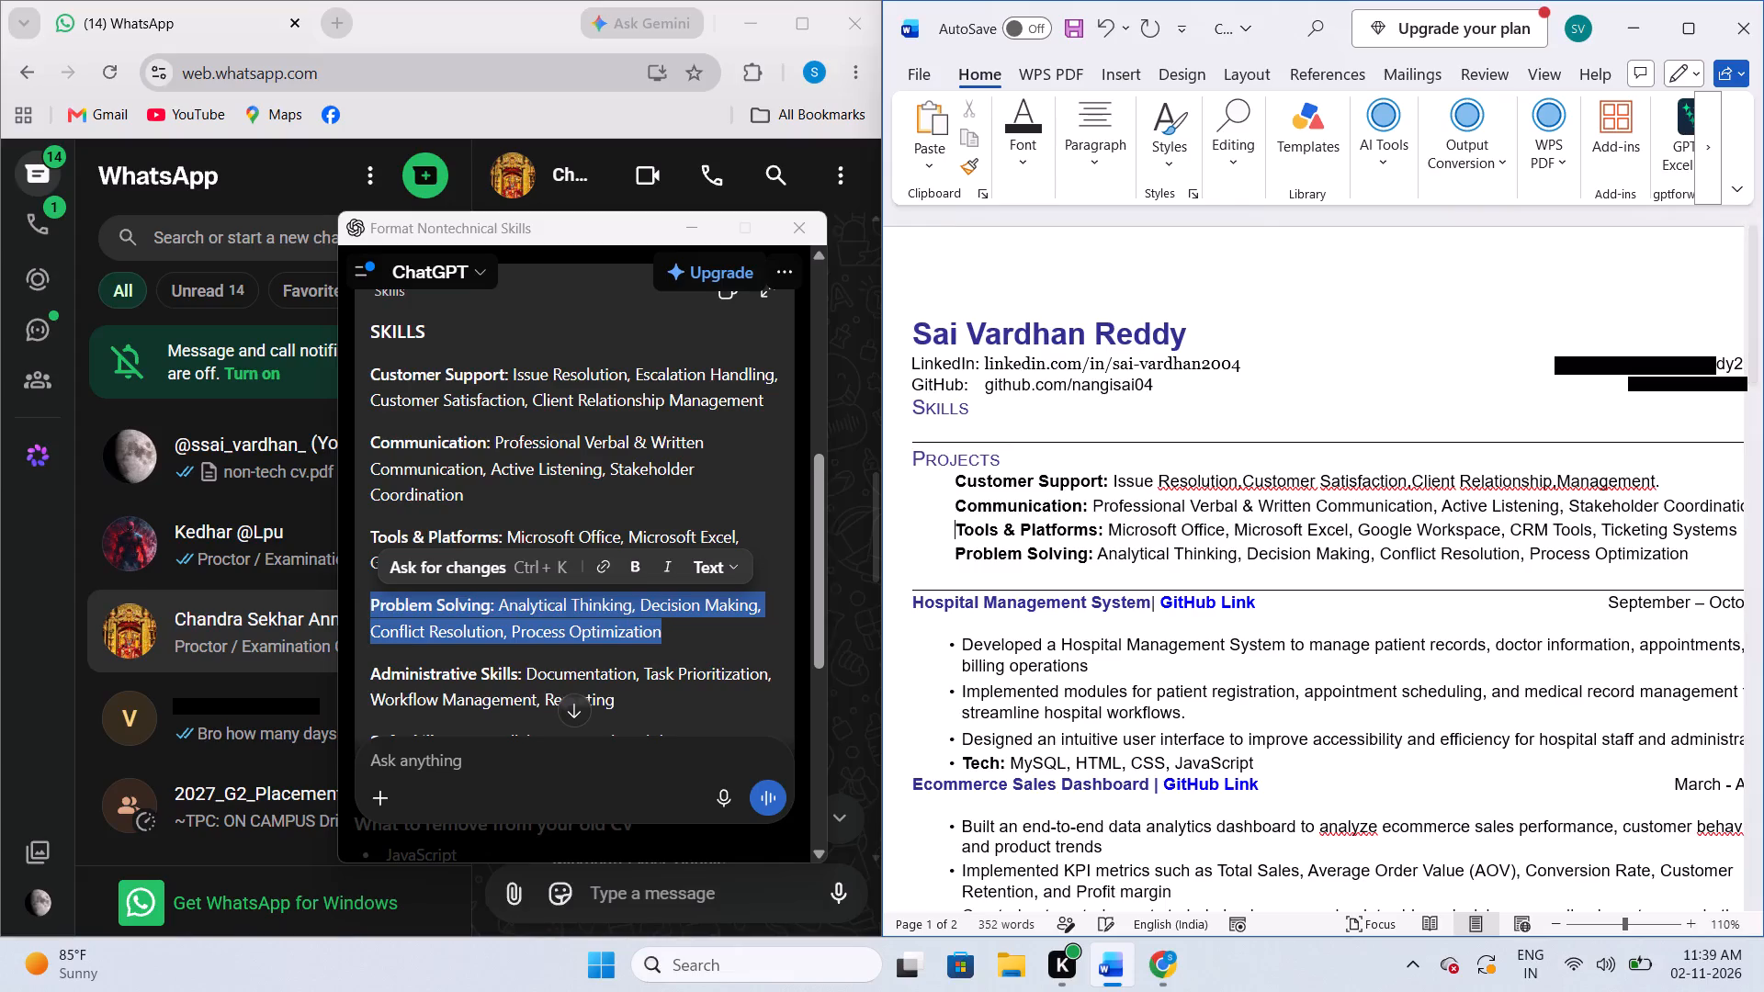
Remove the leading space from the Customer Support, Communication, Tools & Platforms and Problem Solving entries to align them.
click(955, 479)
key(BackSpace)
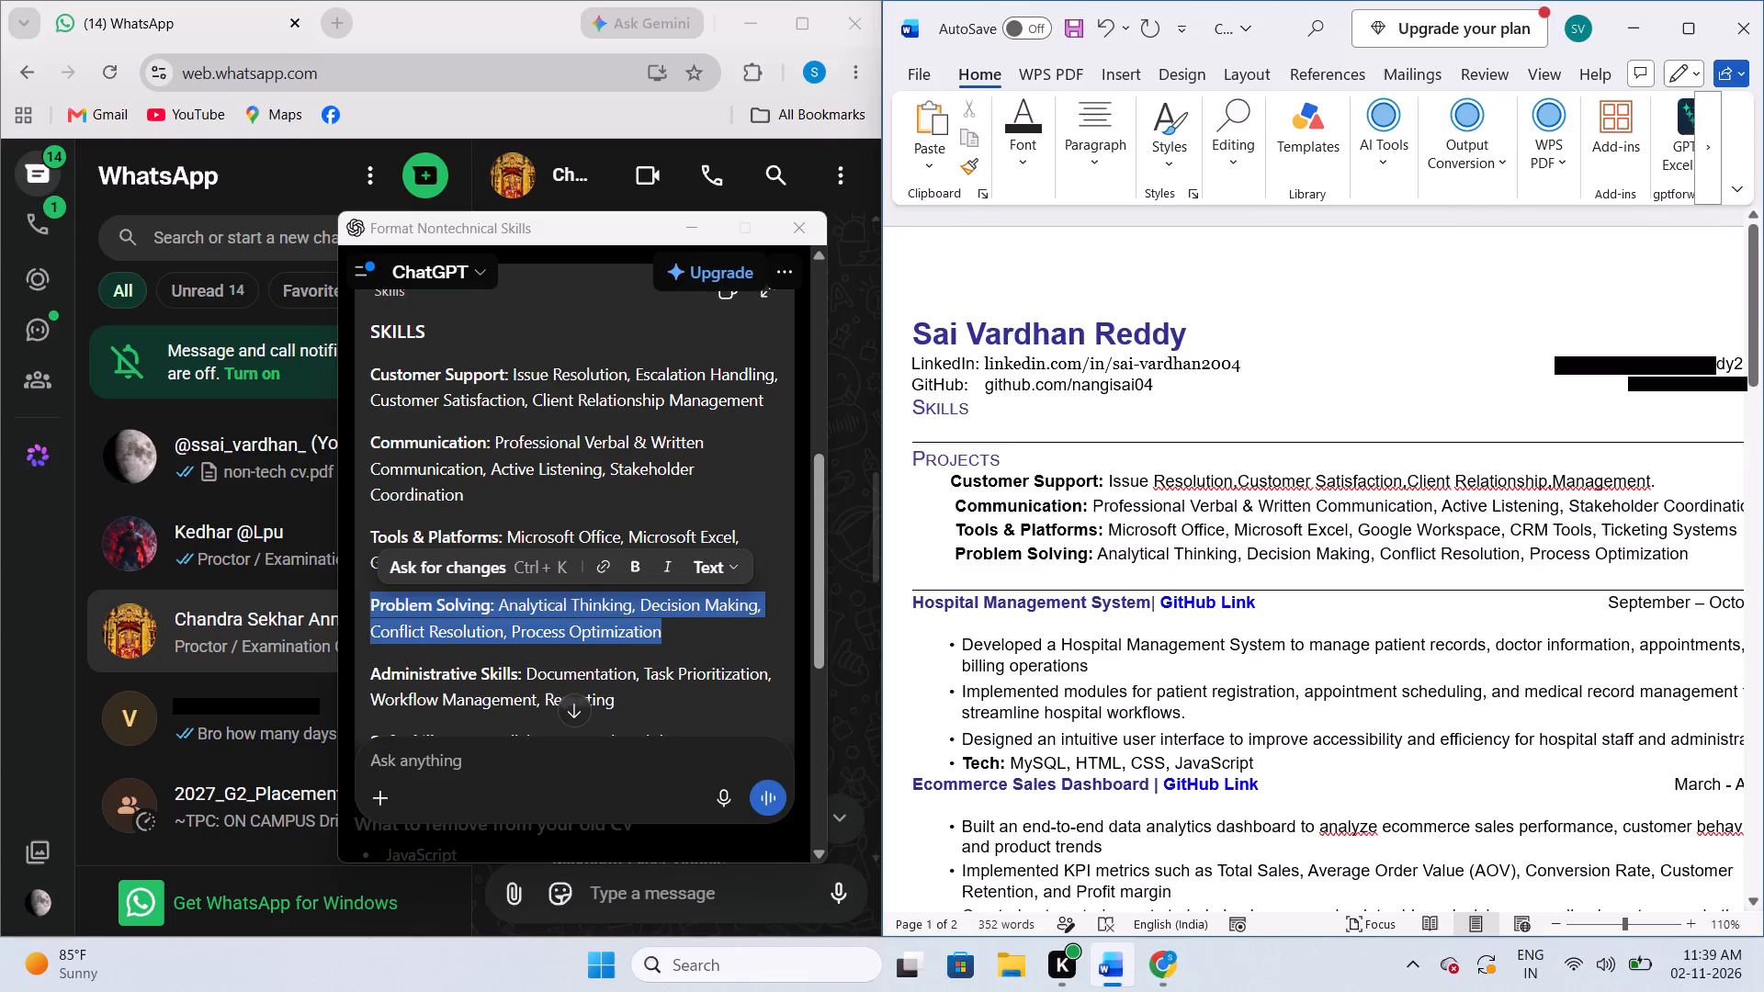
click(955, 502)
key(BackSpace)
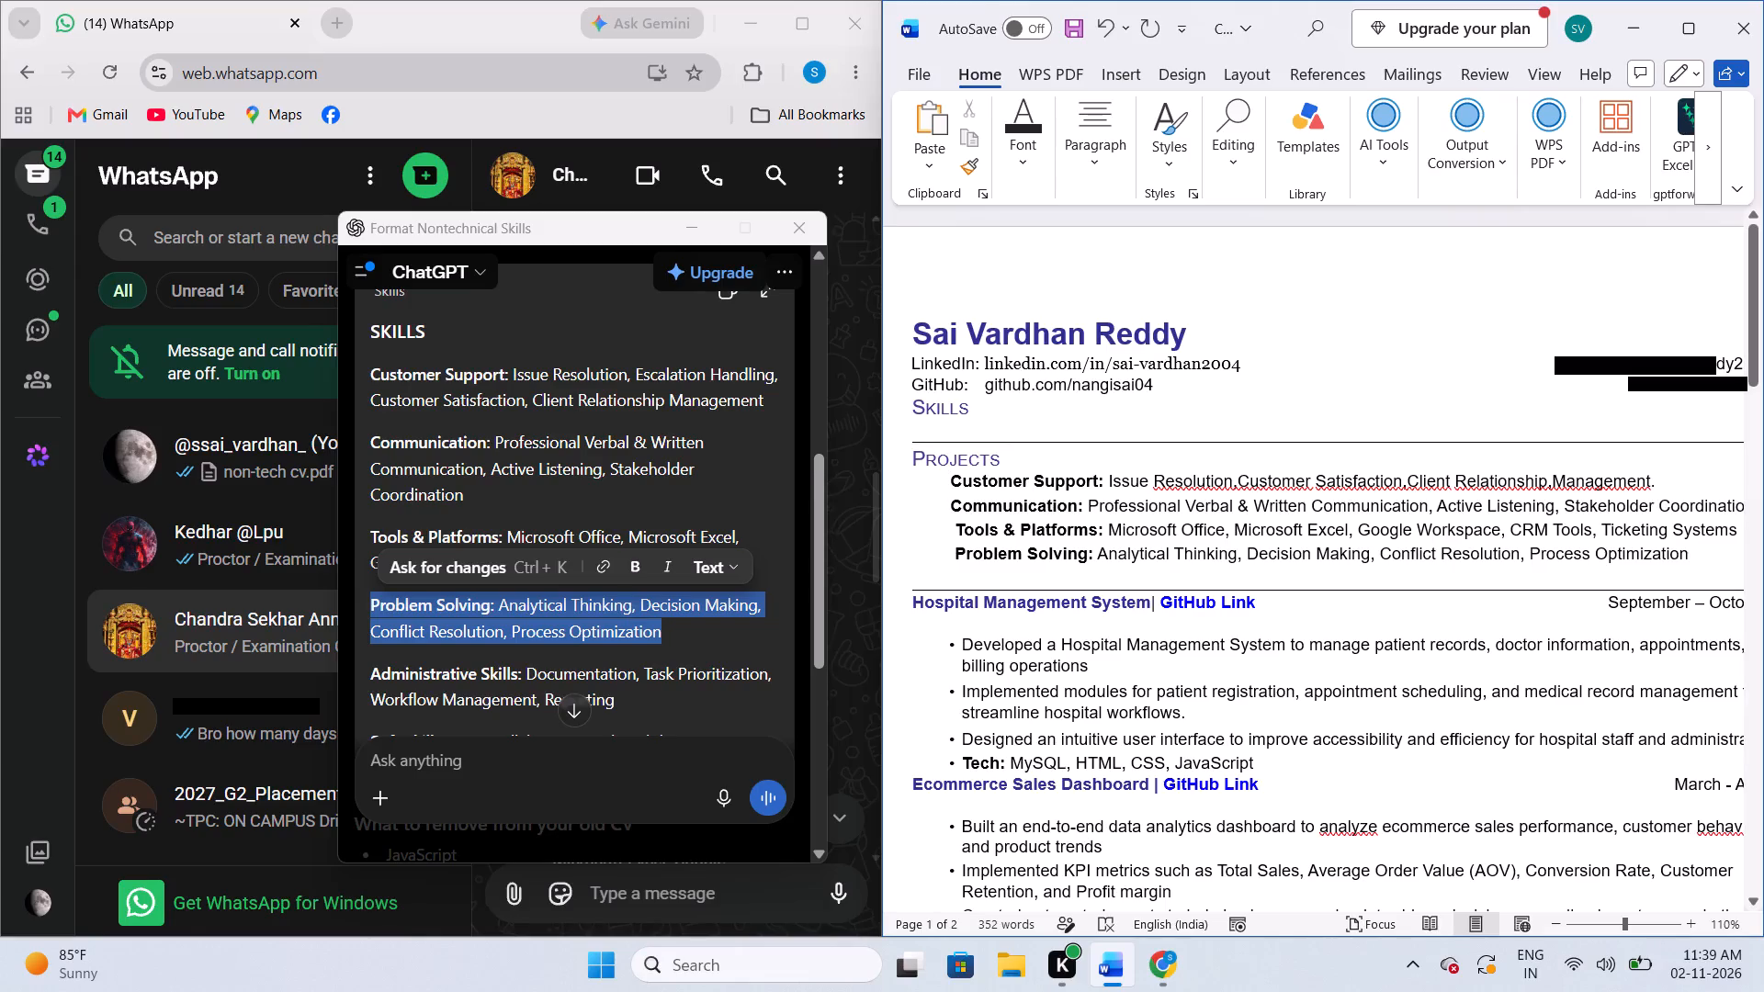
click(955, 534)
key(BackSpace)
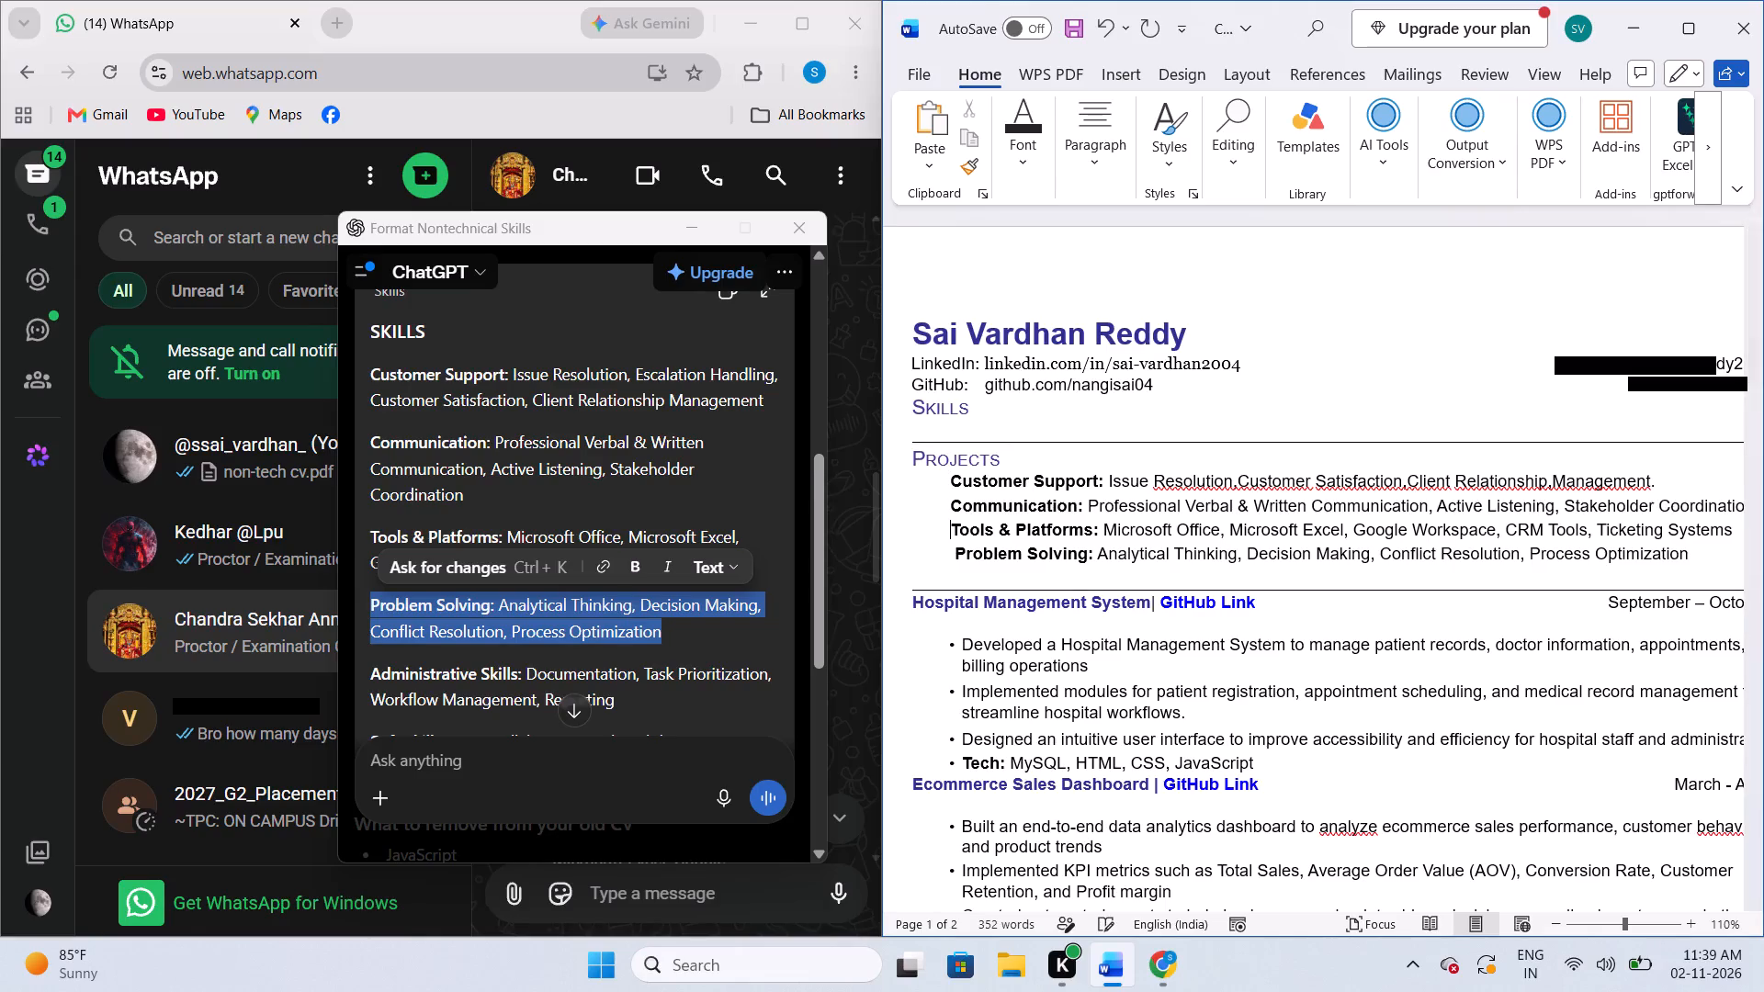
click(960, 563)
key(BackSpace)
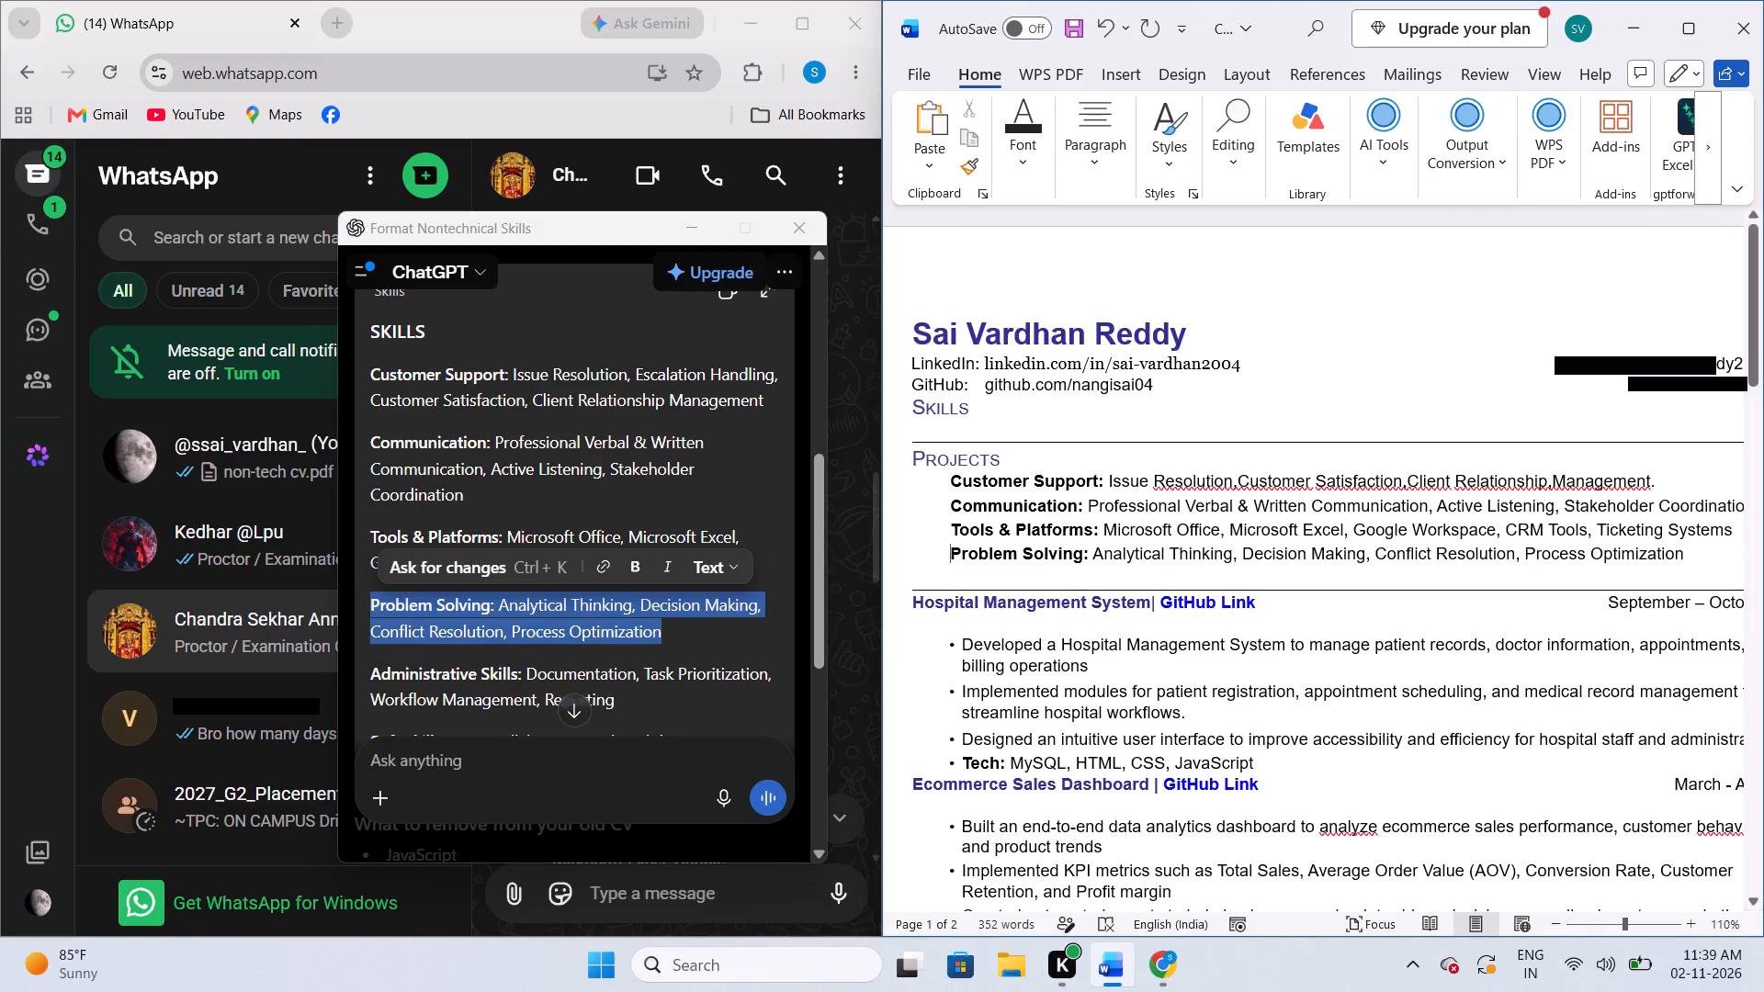
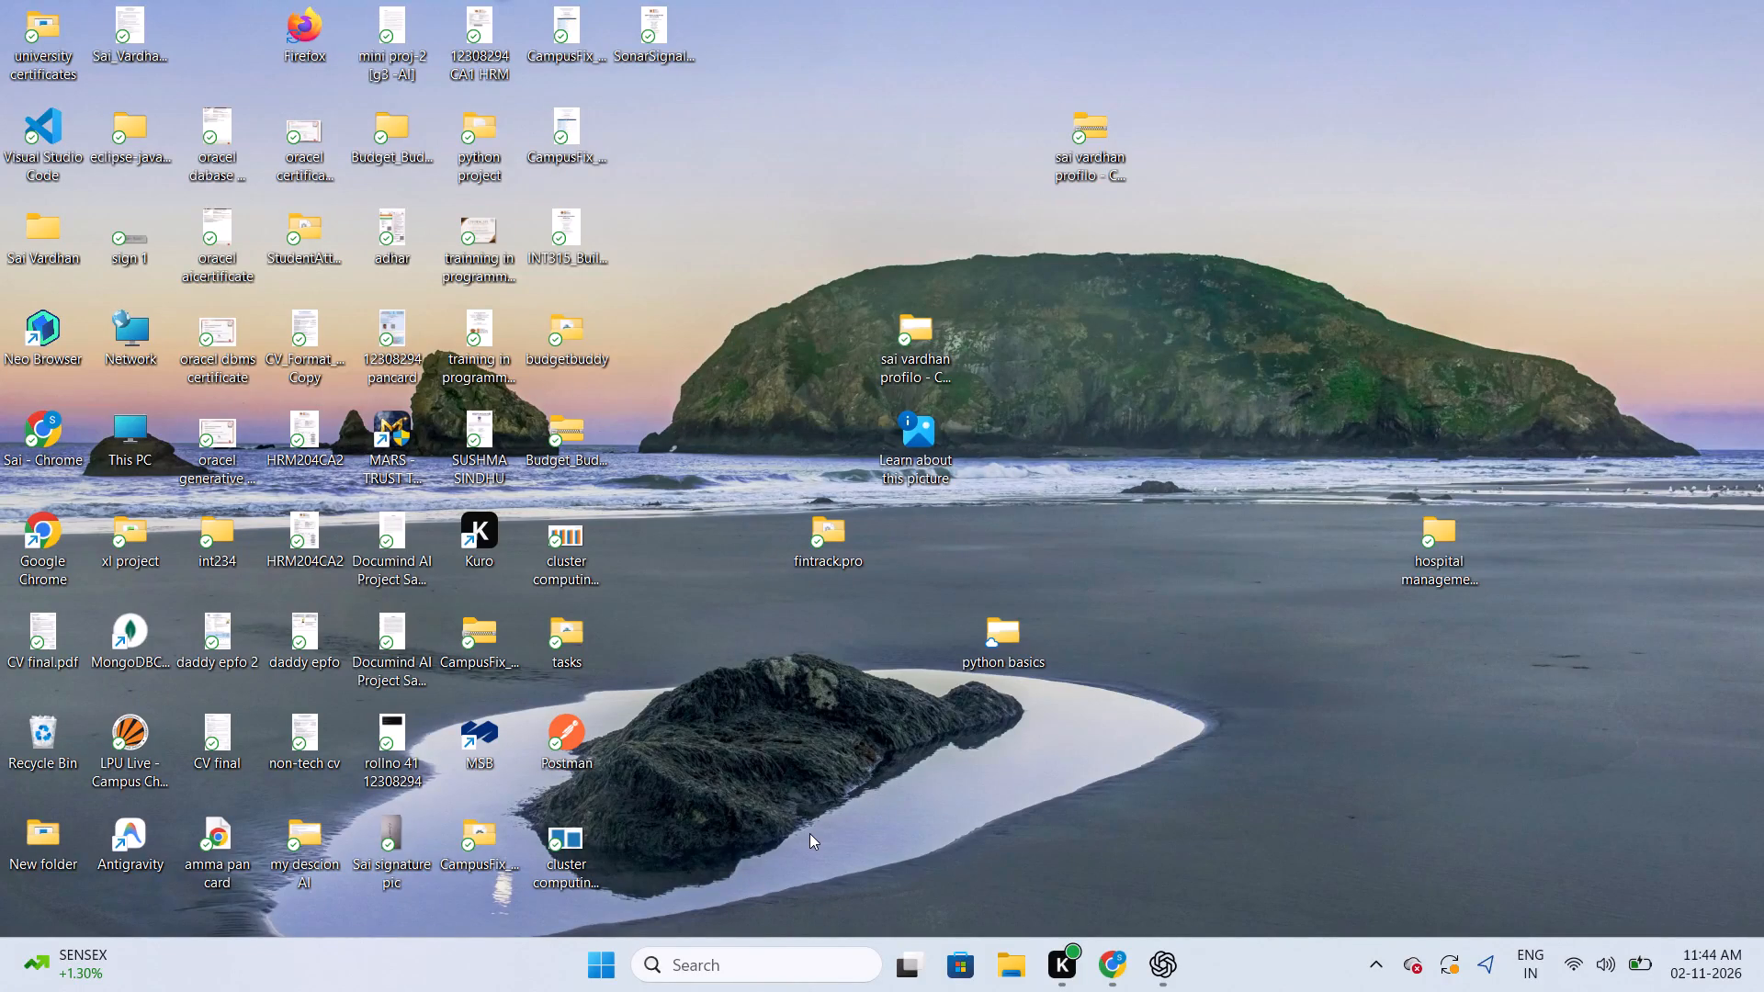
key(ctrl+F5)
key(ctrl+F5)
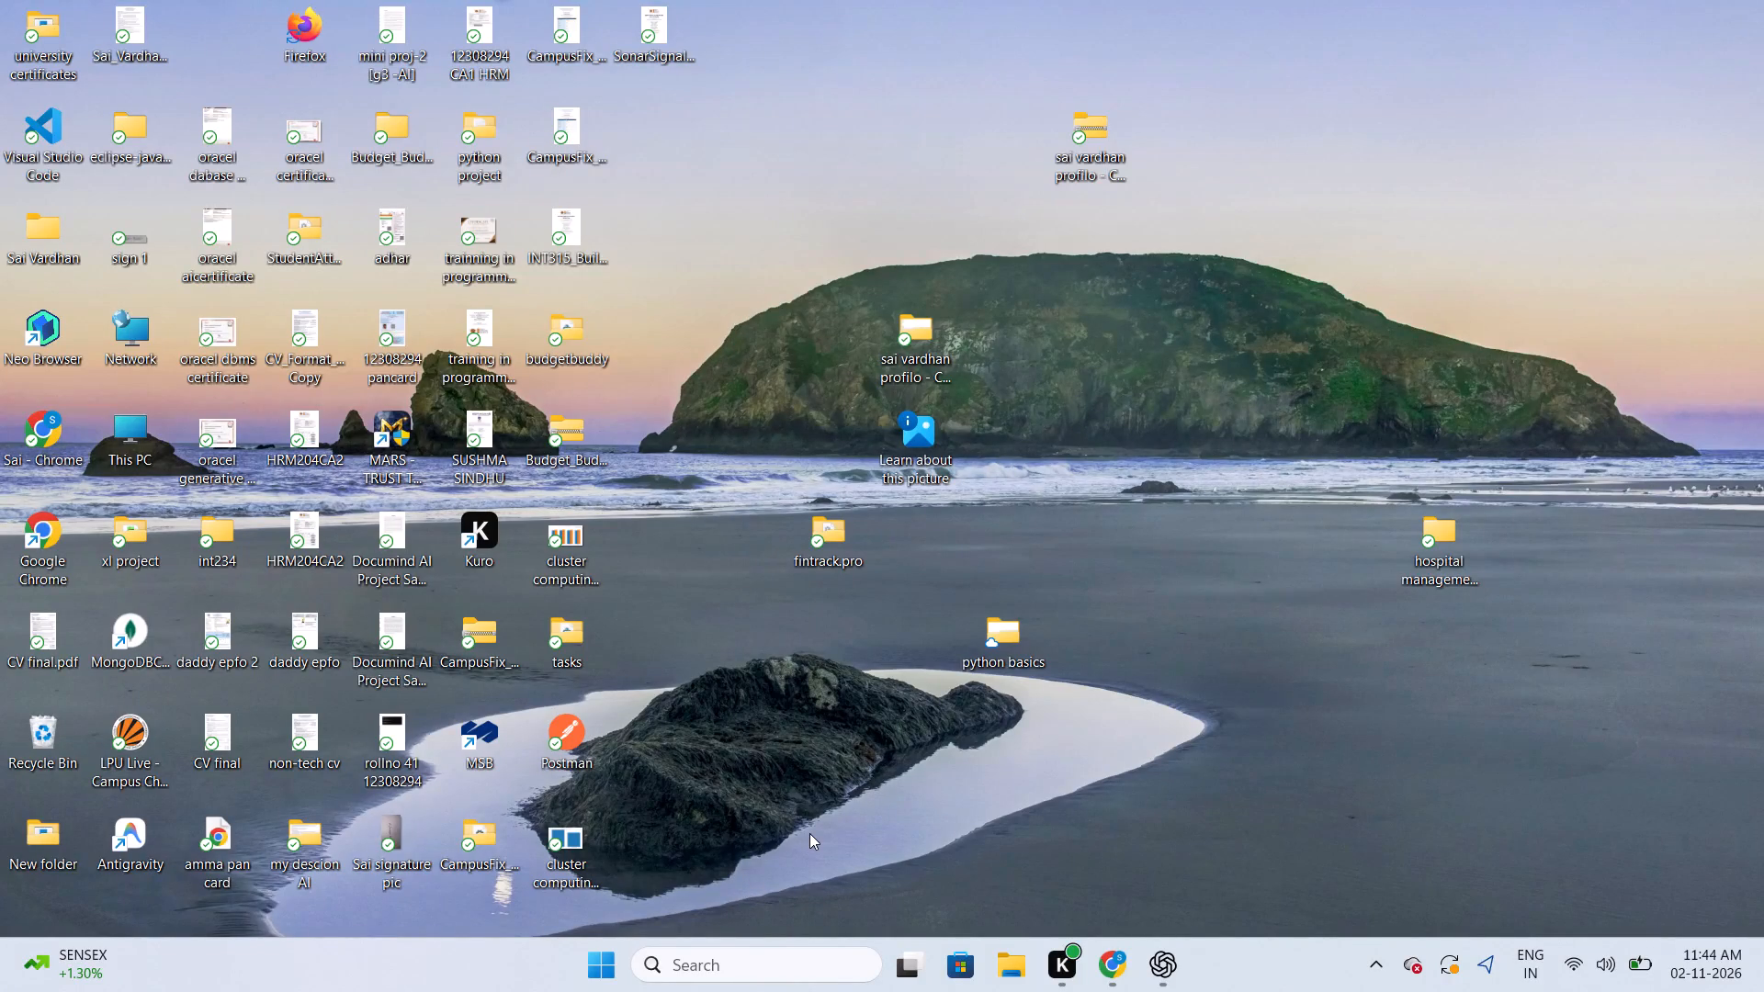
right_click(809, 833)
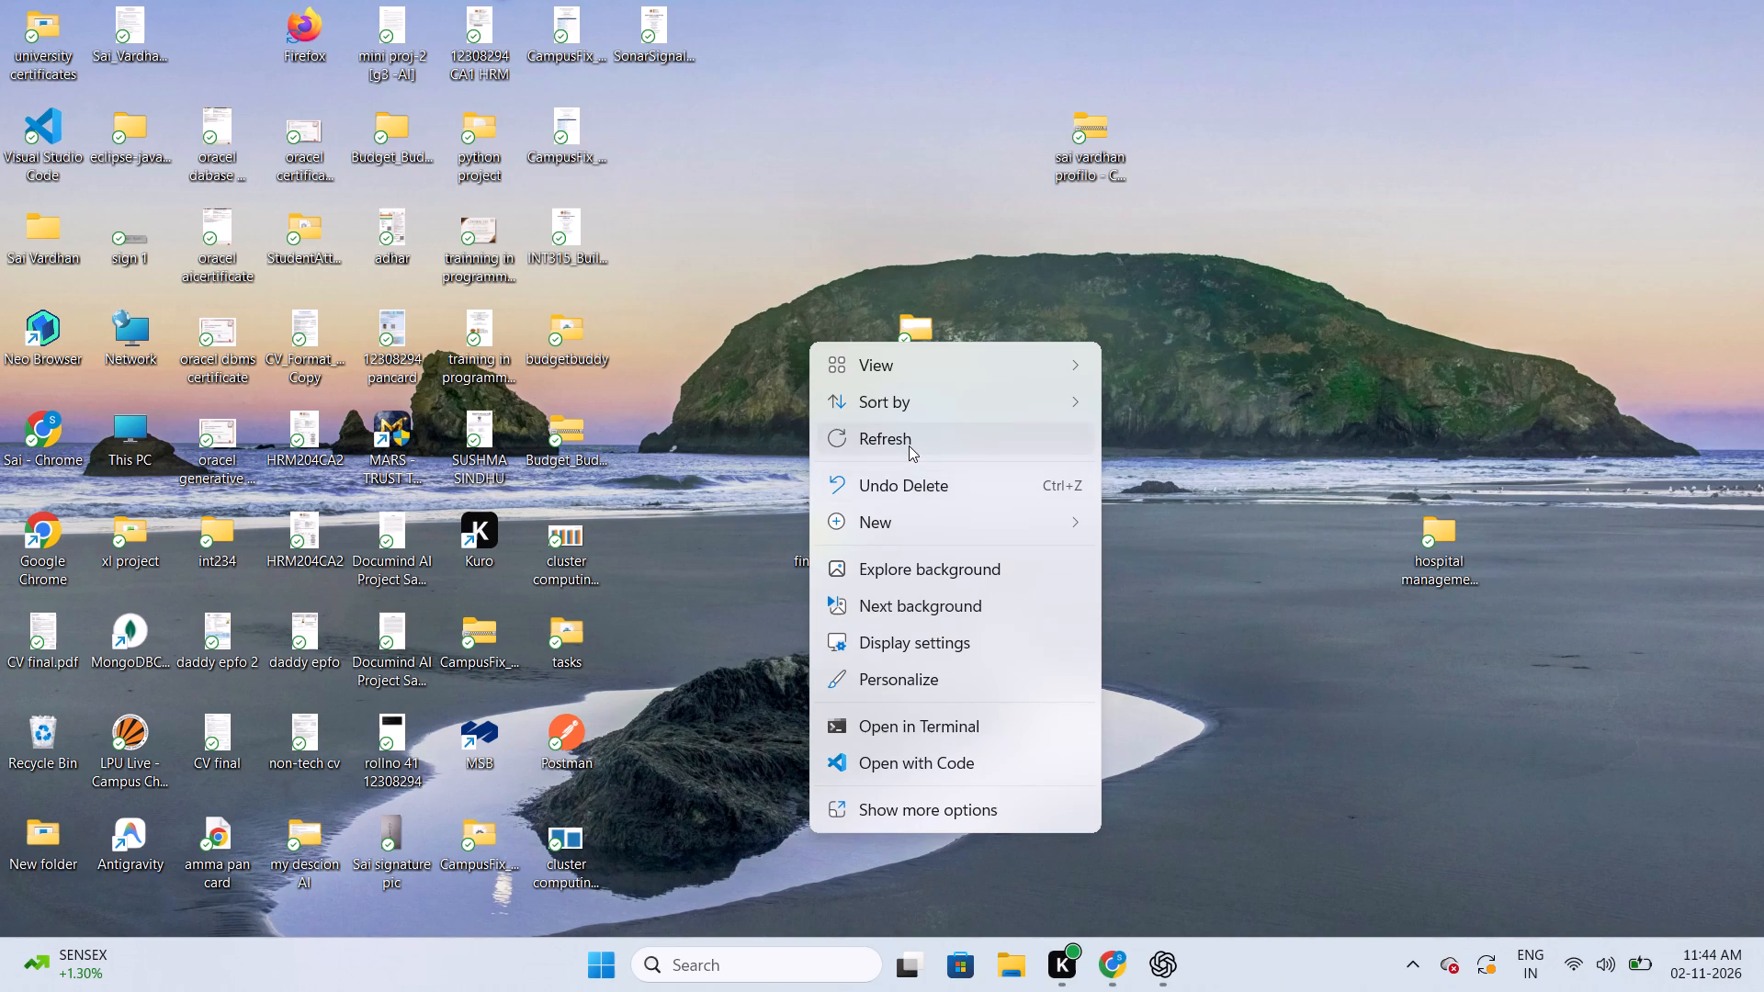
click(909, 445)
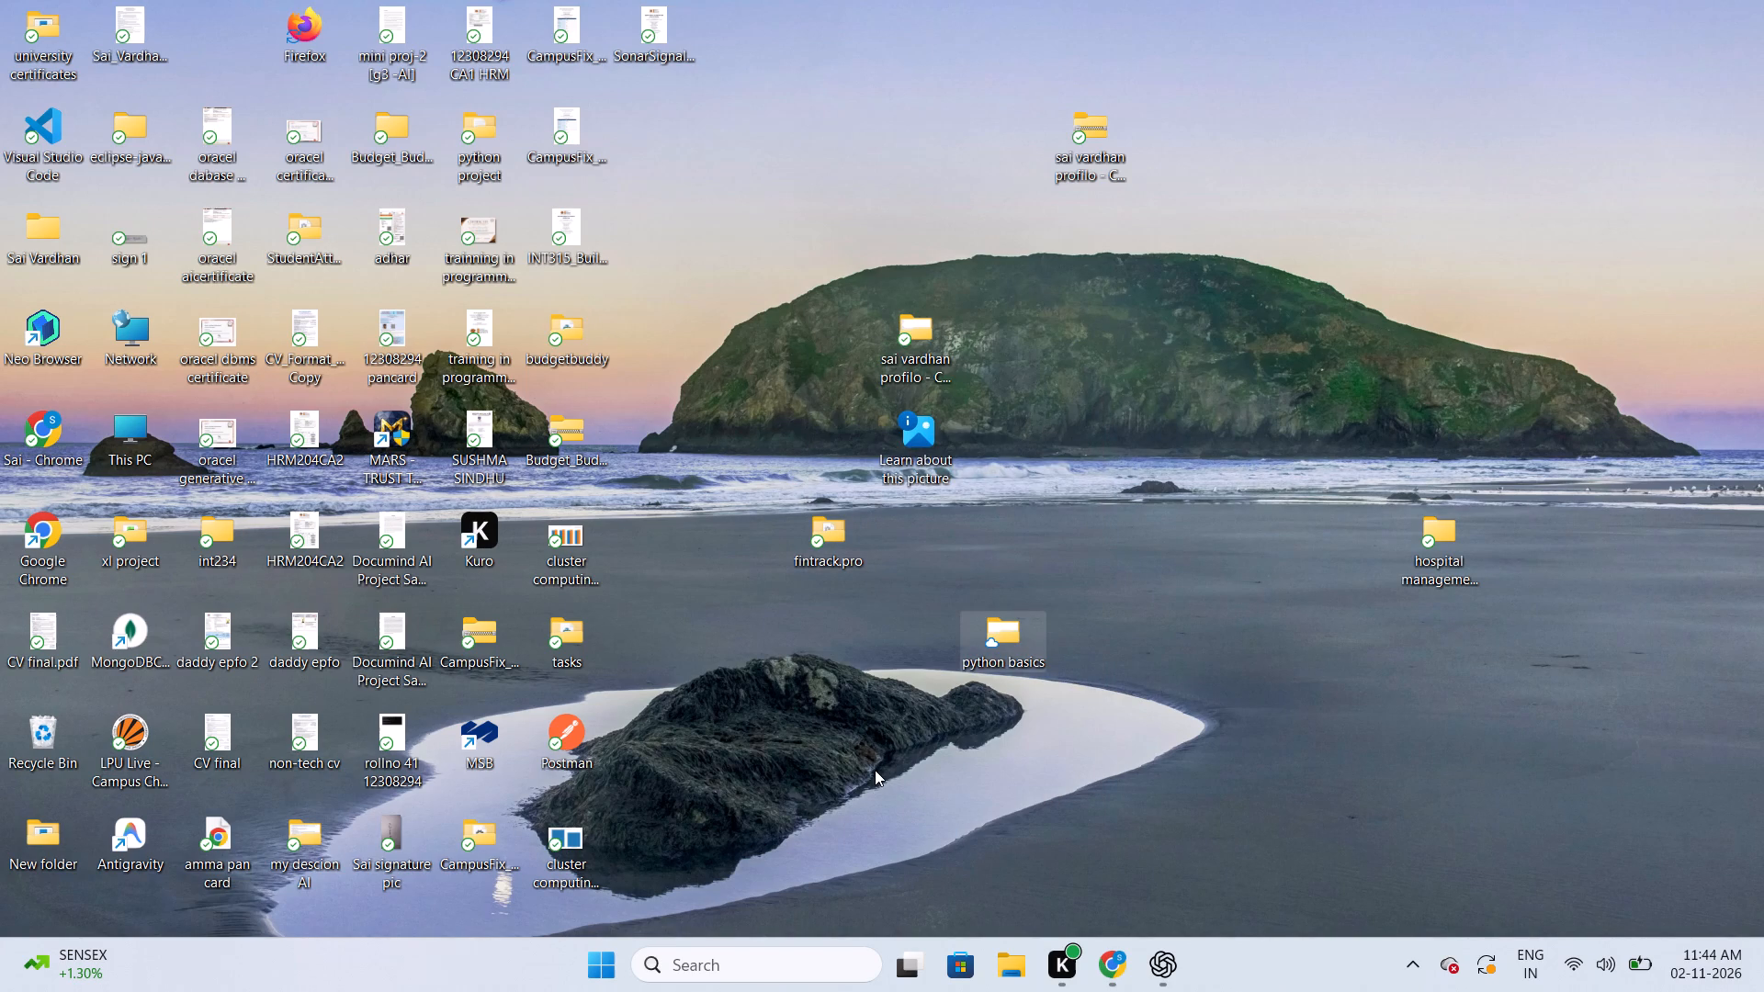
Open the downloaded Customer Support CV from the desktop in Word and maximize its window.
click(128, 33)
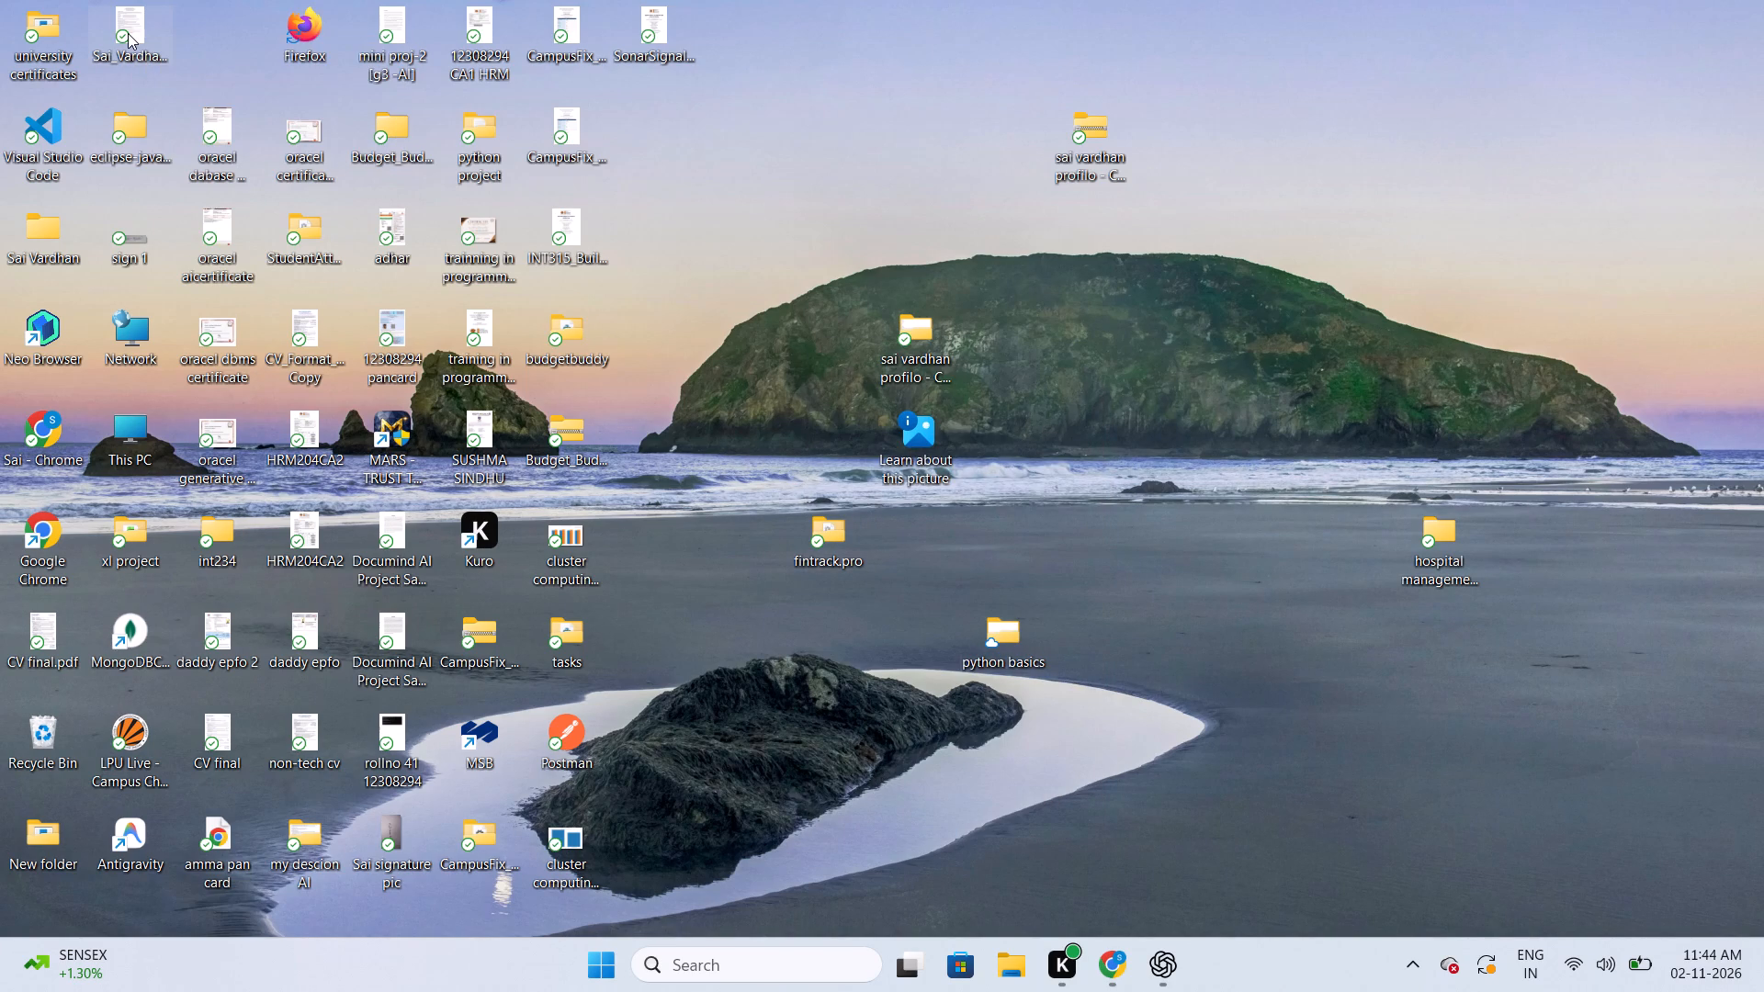
double_click(128, 33)
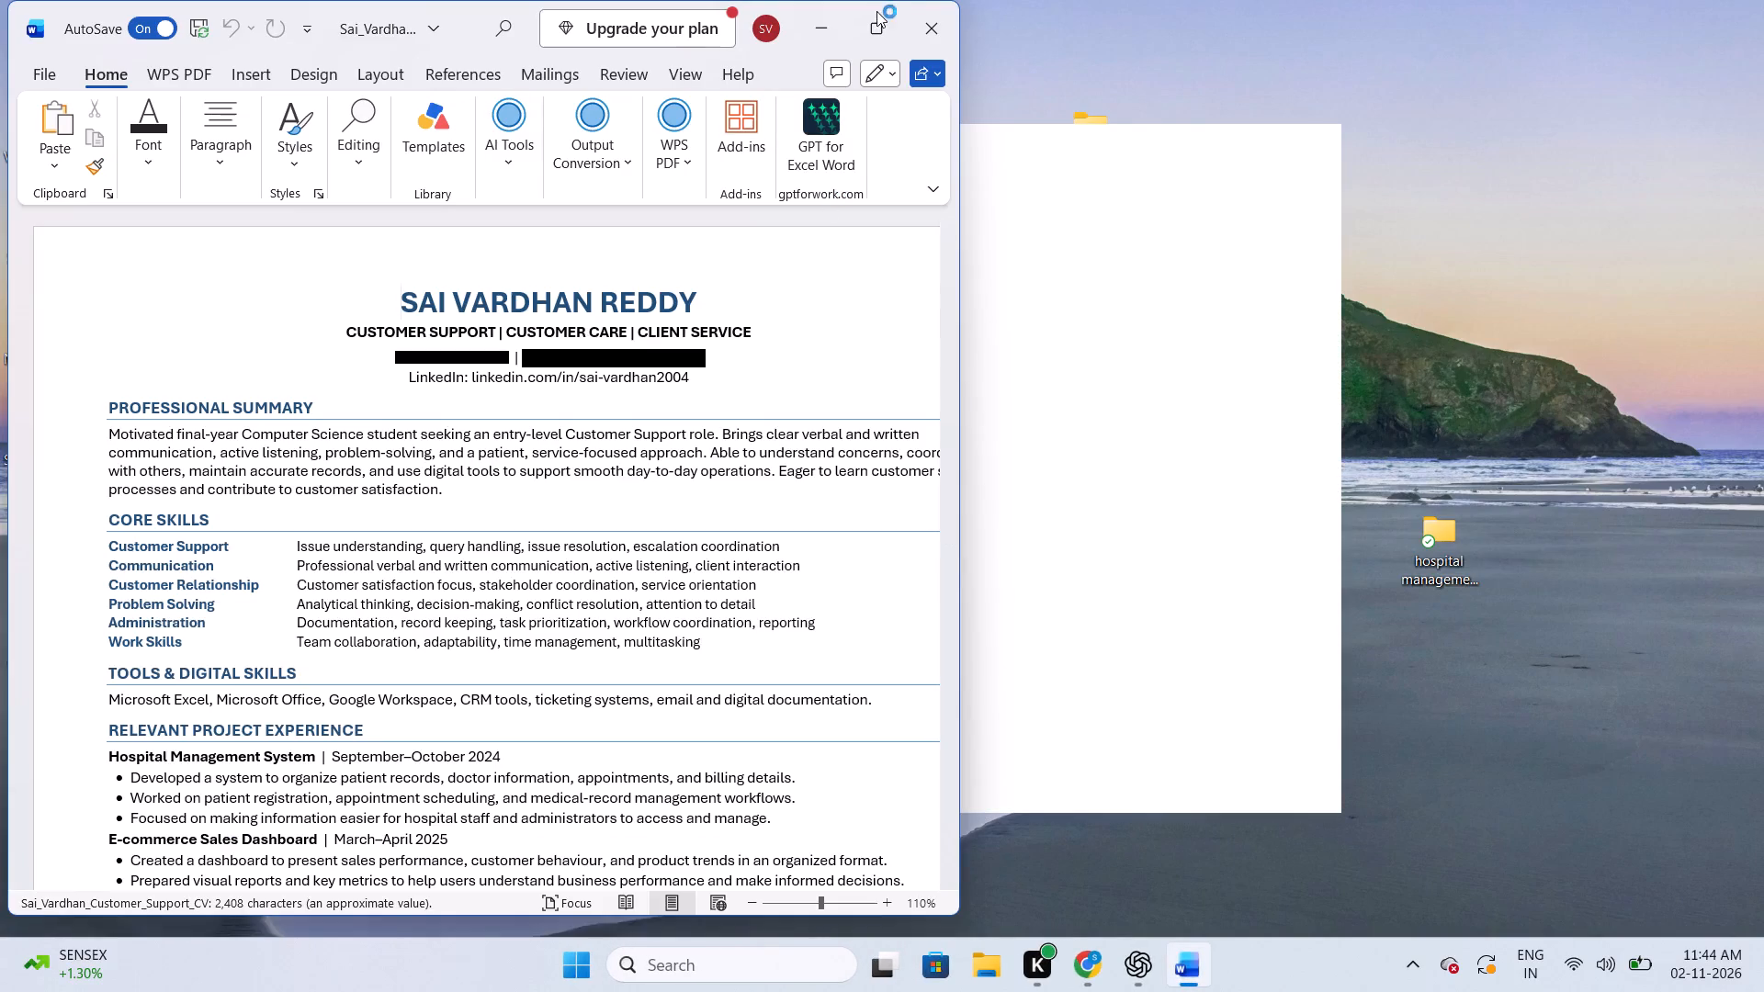
click(870, 25)
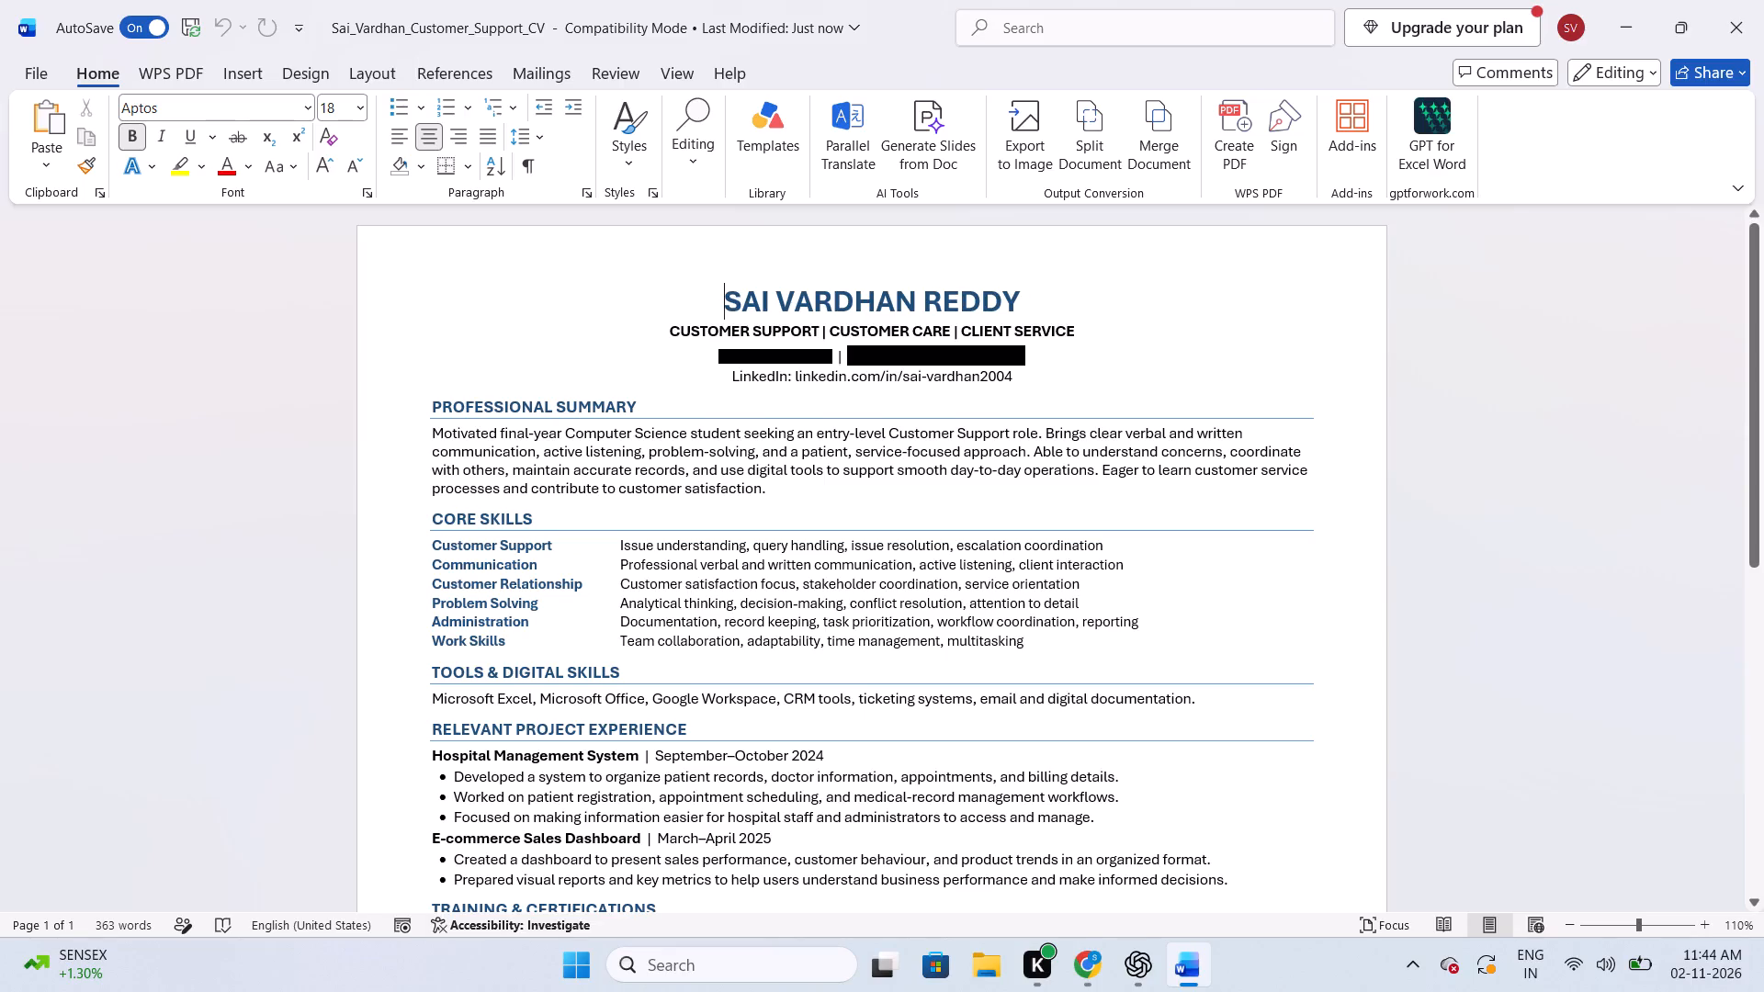
Delete the Tools & Digital Skills heading together with the line of tools beneath it.
drag(1208, 704, 474, 678)
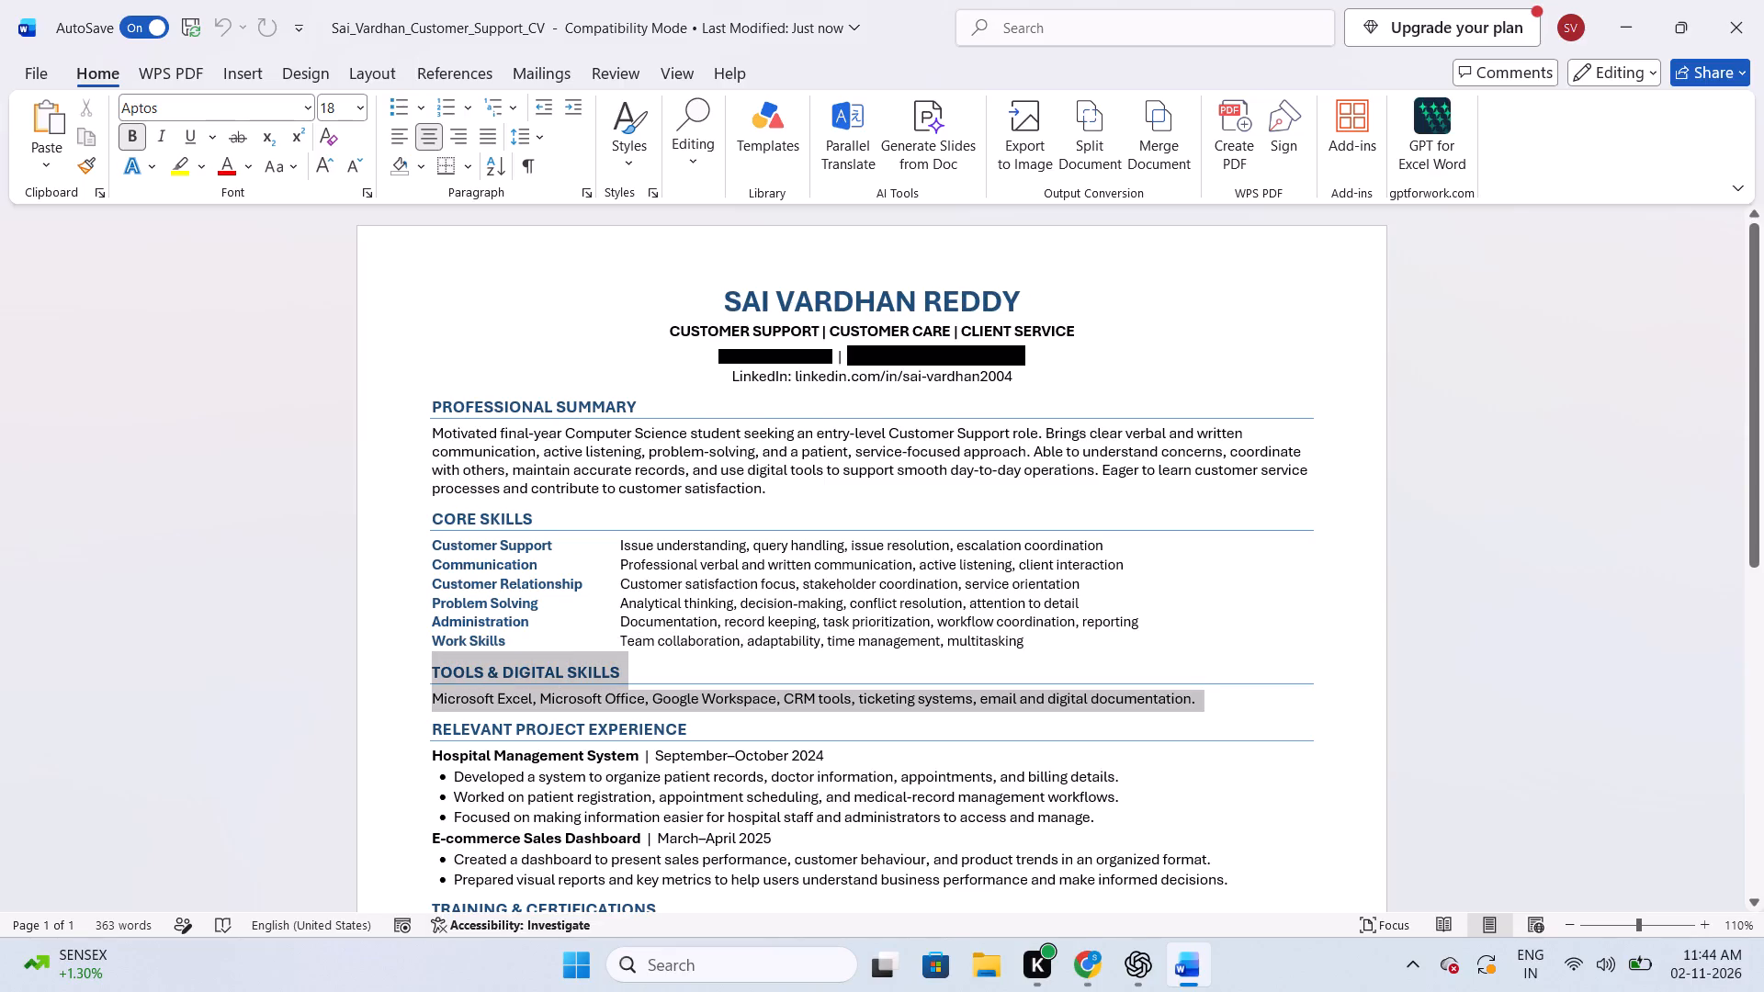
drag(474, 678, 445, 680)
key(BackSpace)
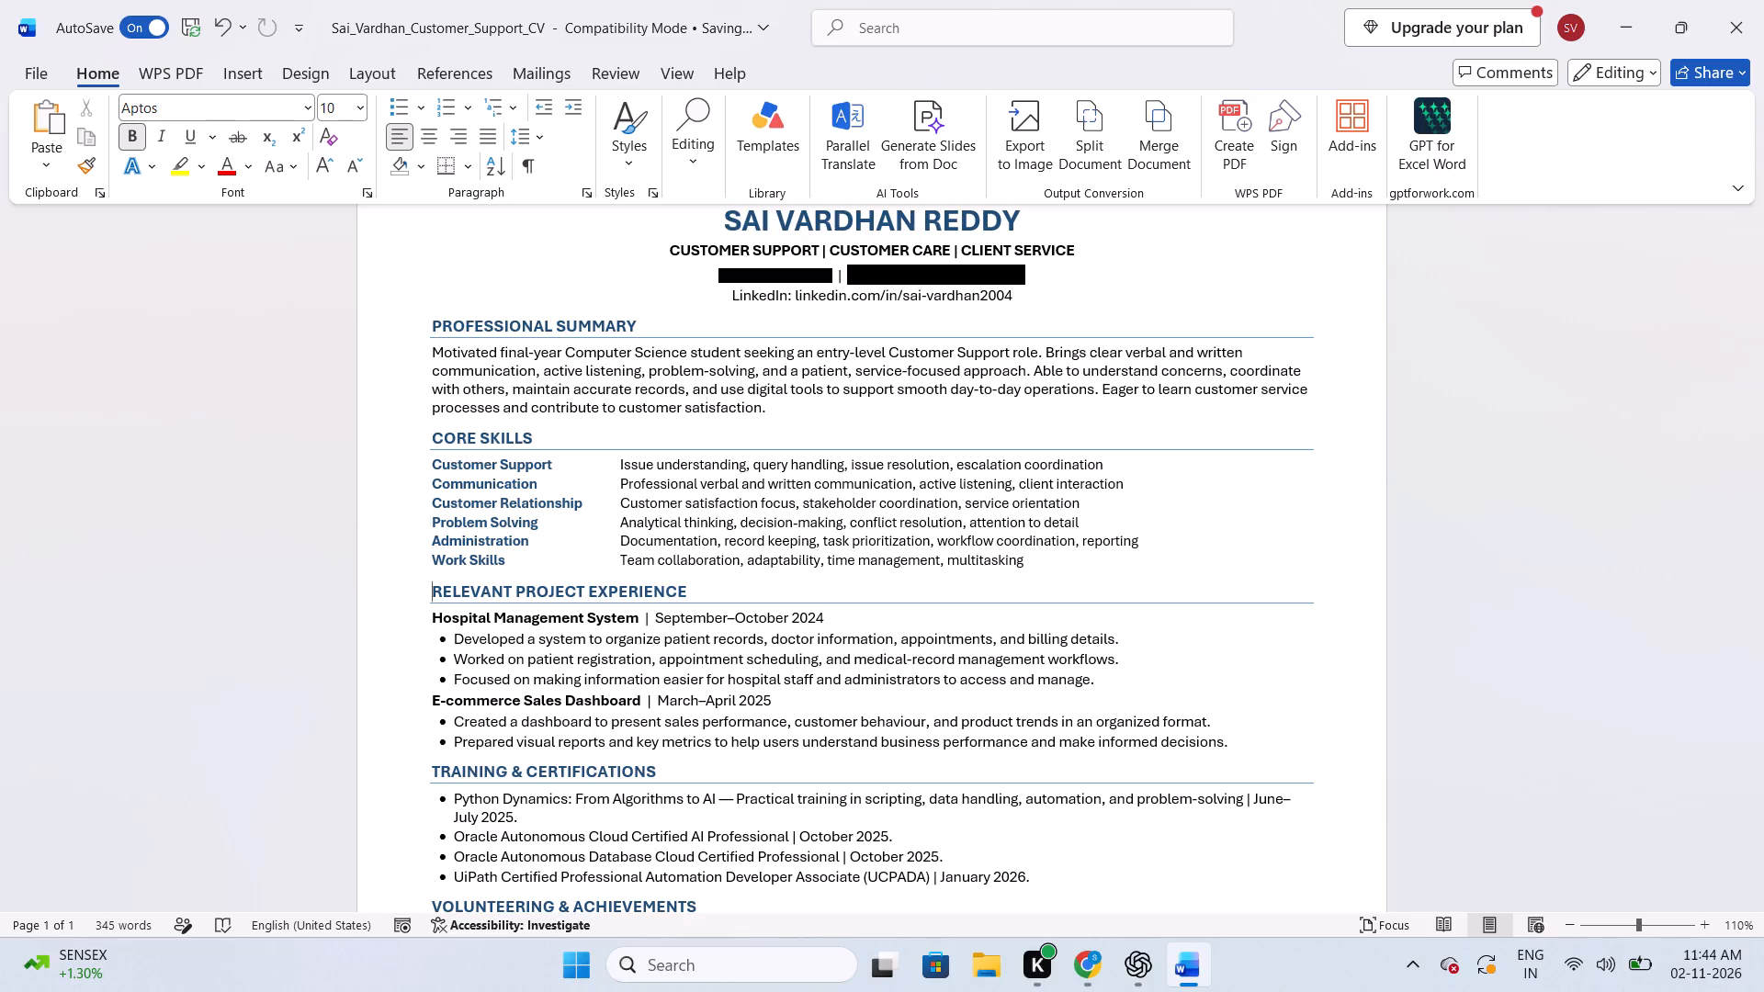
Delete the Python Dynamics training entry and its leftover bullet line under Training & Certifications.
scroll(840, 731, down, 1)
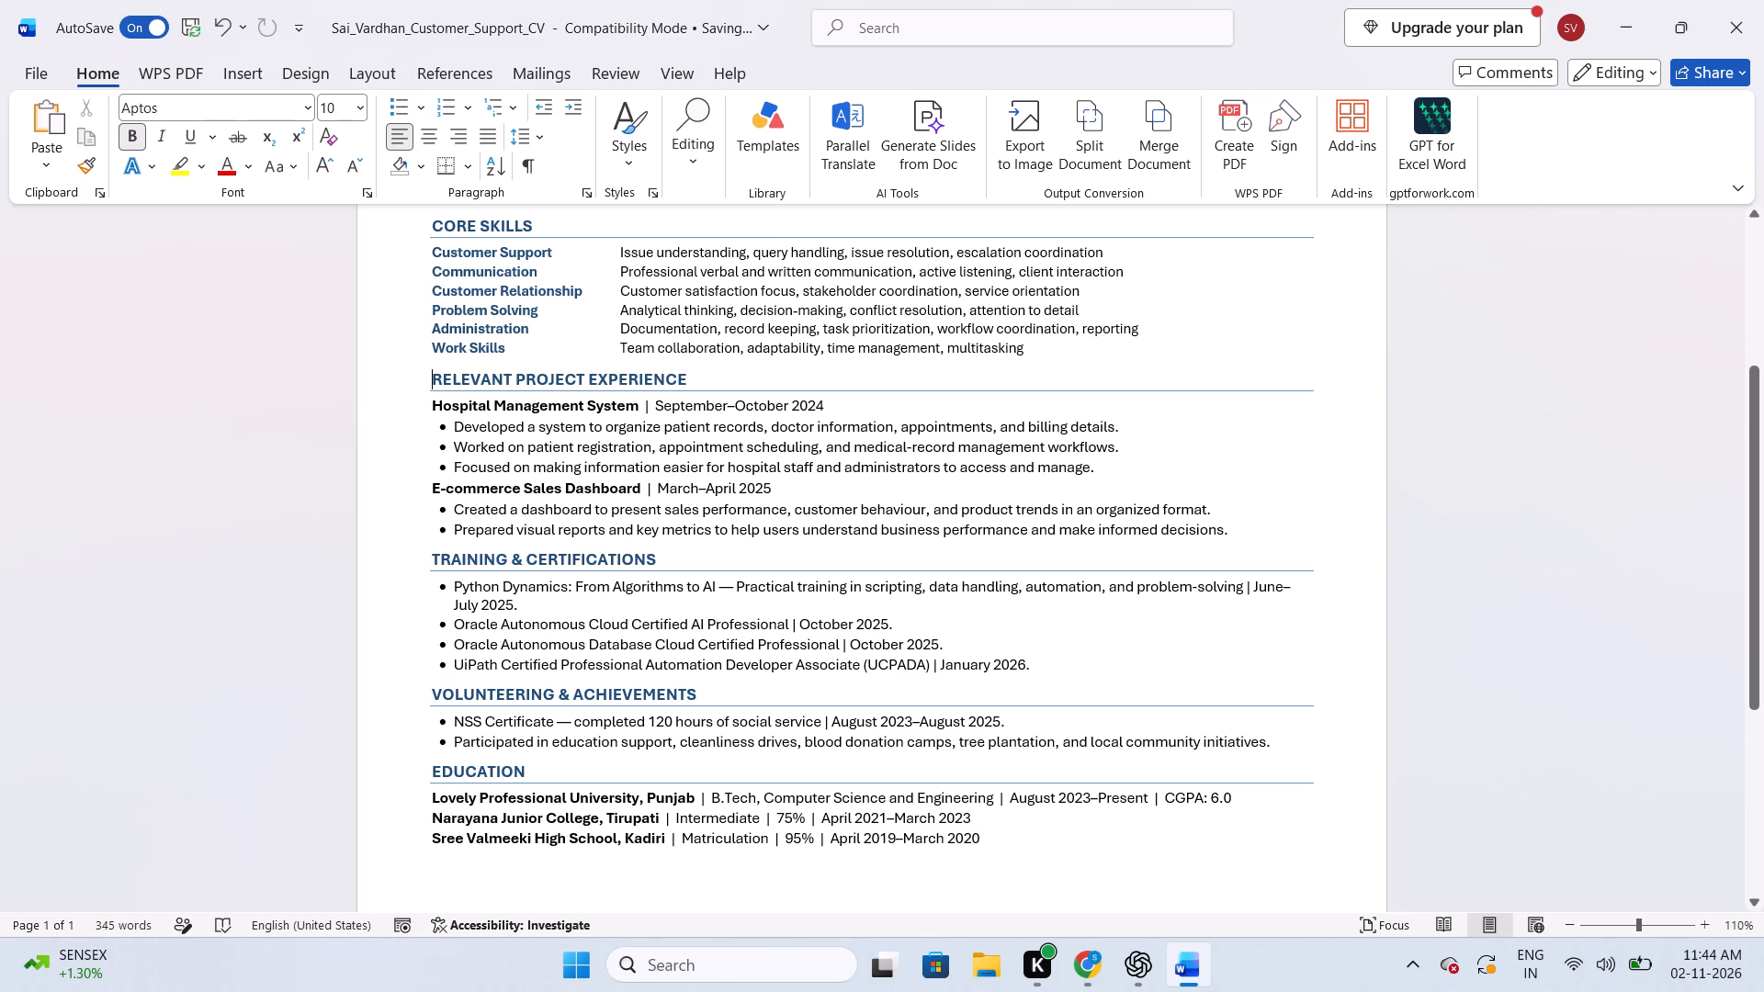
click(1035, 668)
click(514, 609)
drag(514, 609, 441, 587)
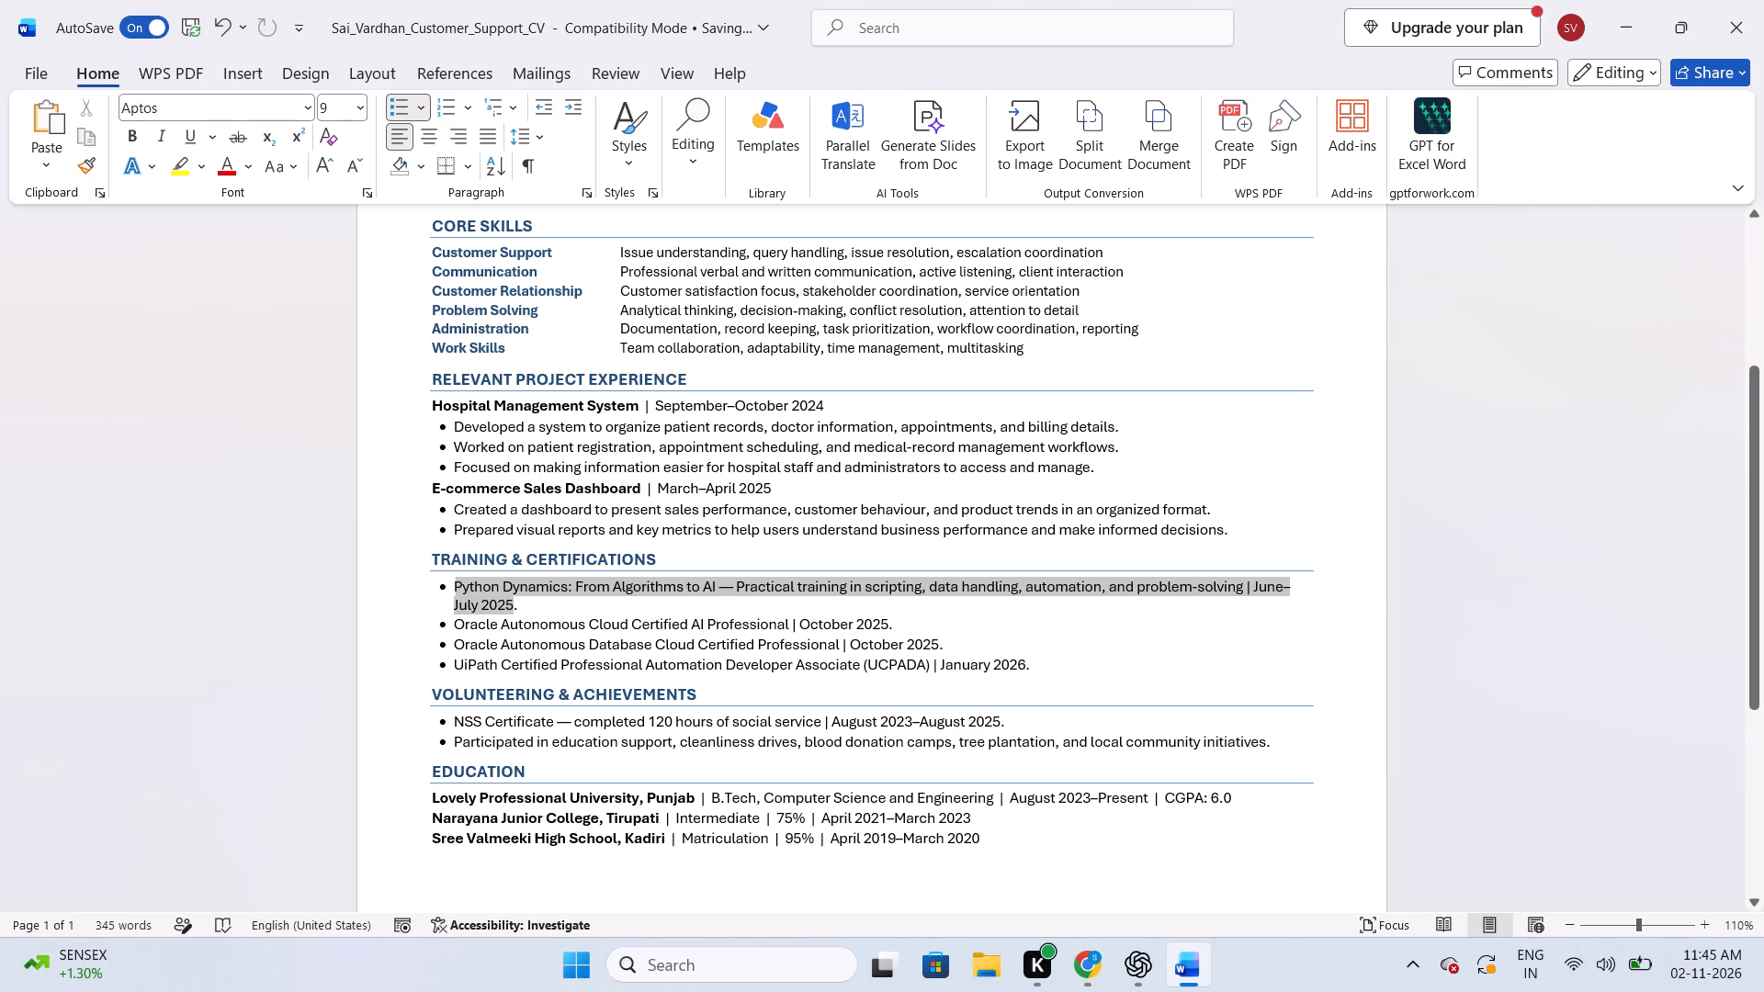
drag(441, 587, 437, 587)
key(BackSpace)
key(BackSpace)
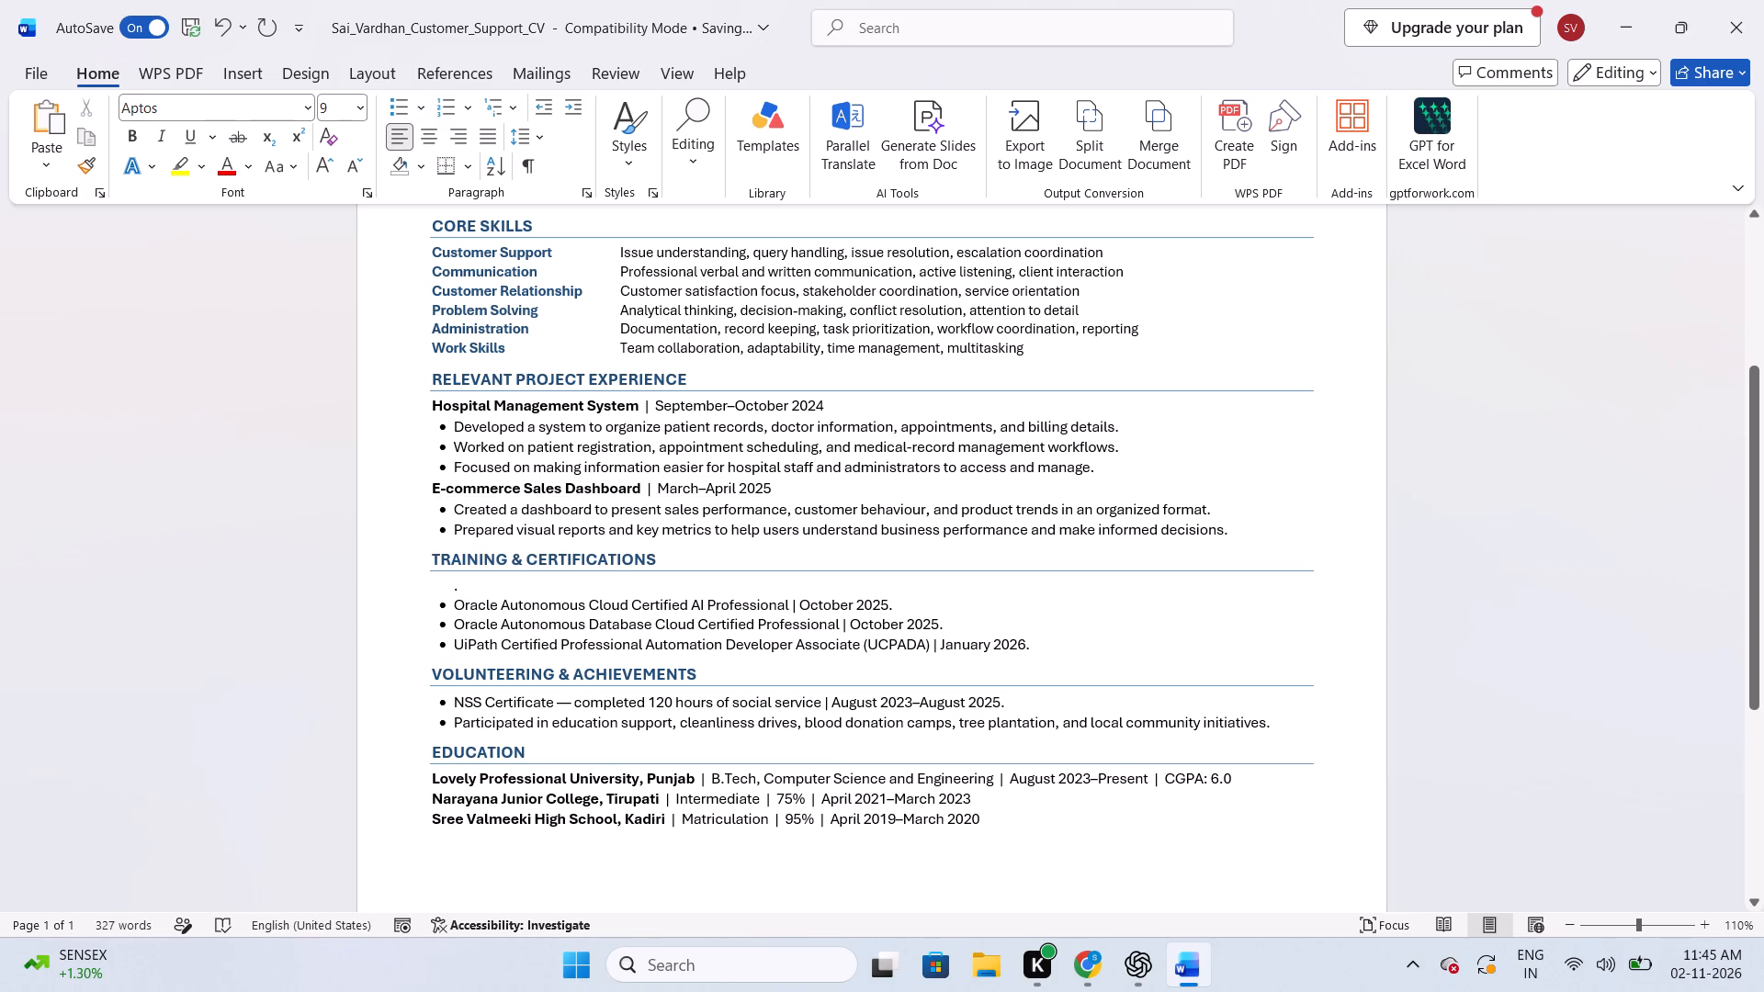
key(BackSpace)
key(BackSpace)
key(BackSpace)
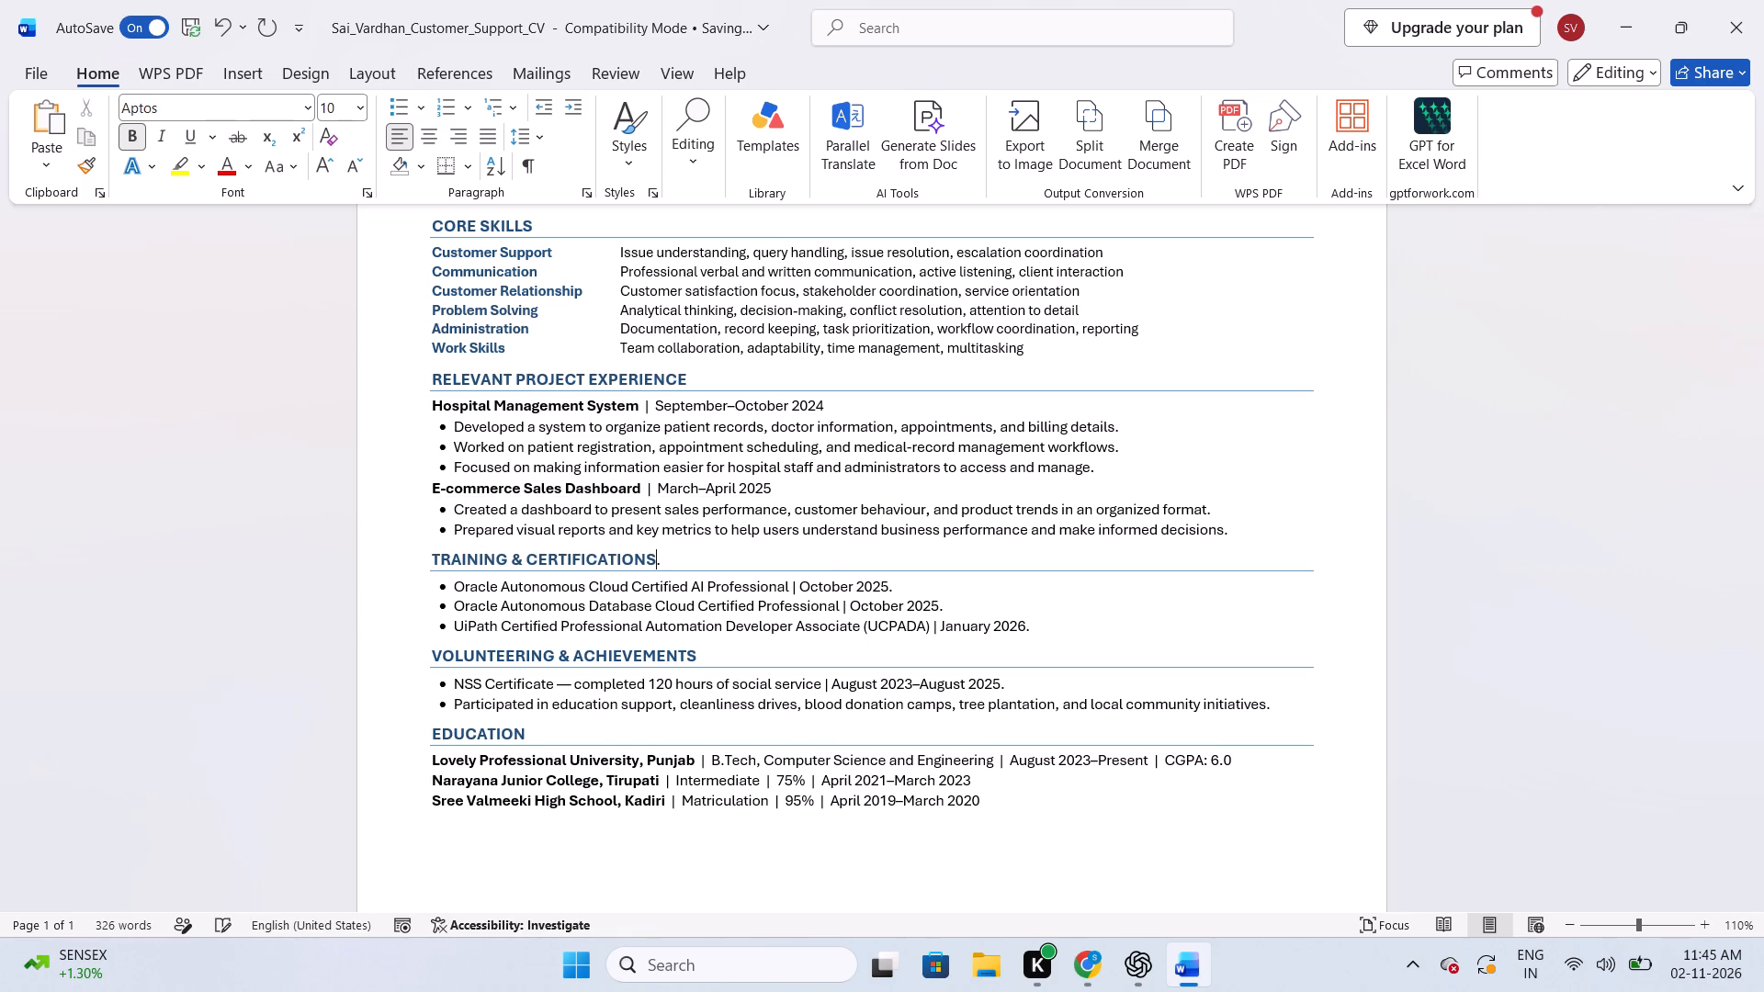
Delete the Oracle Autonomous Database and UiPath certification entries from Training & Certifications.
click(1050, 640)
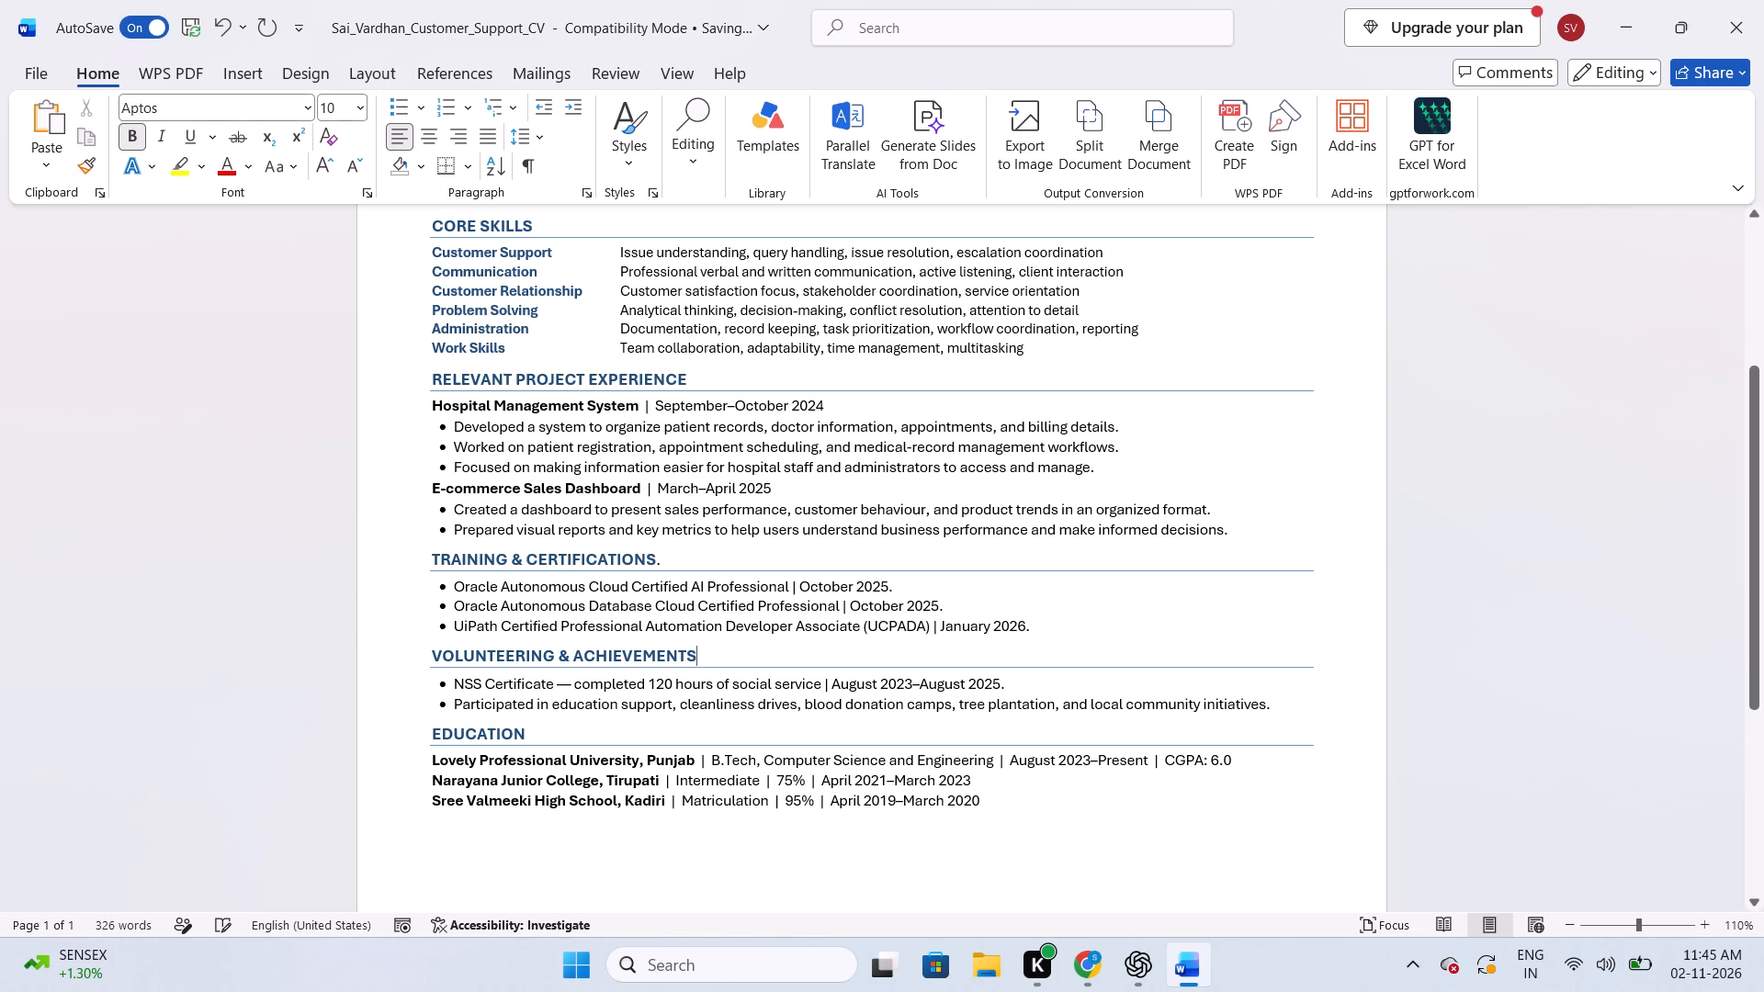
click(1035, 628)
drag(1035, 628, 502, 603)
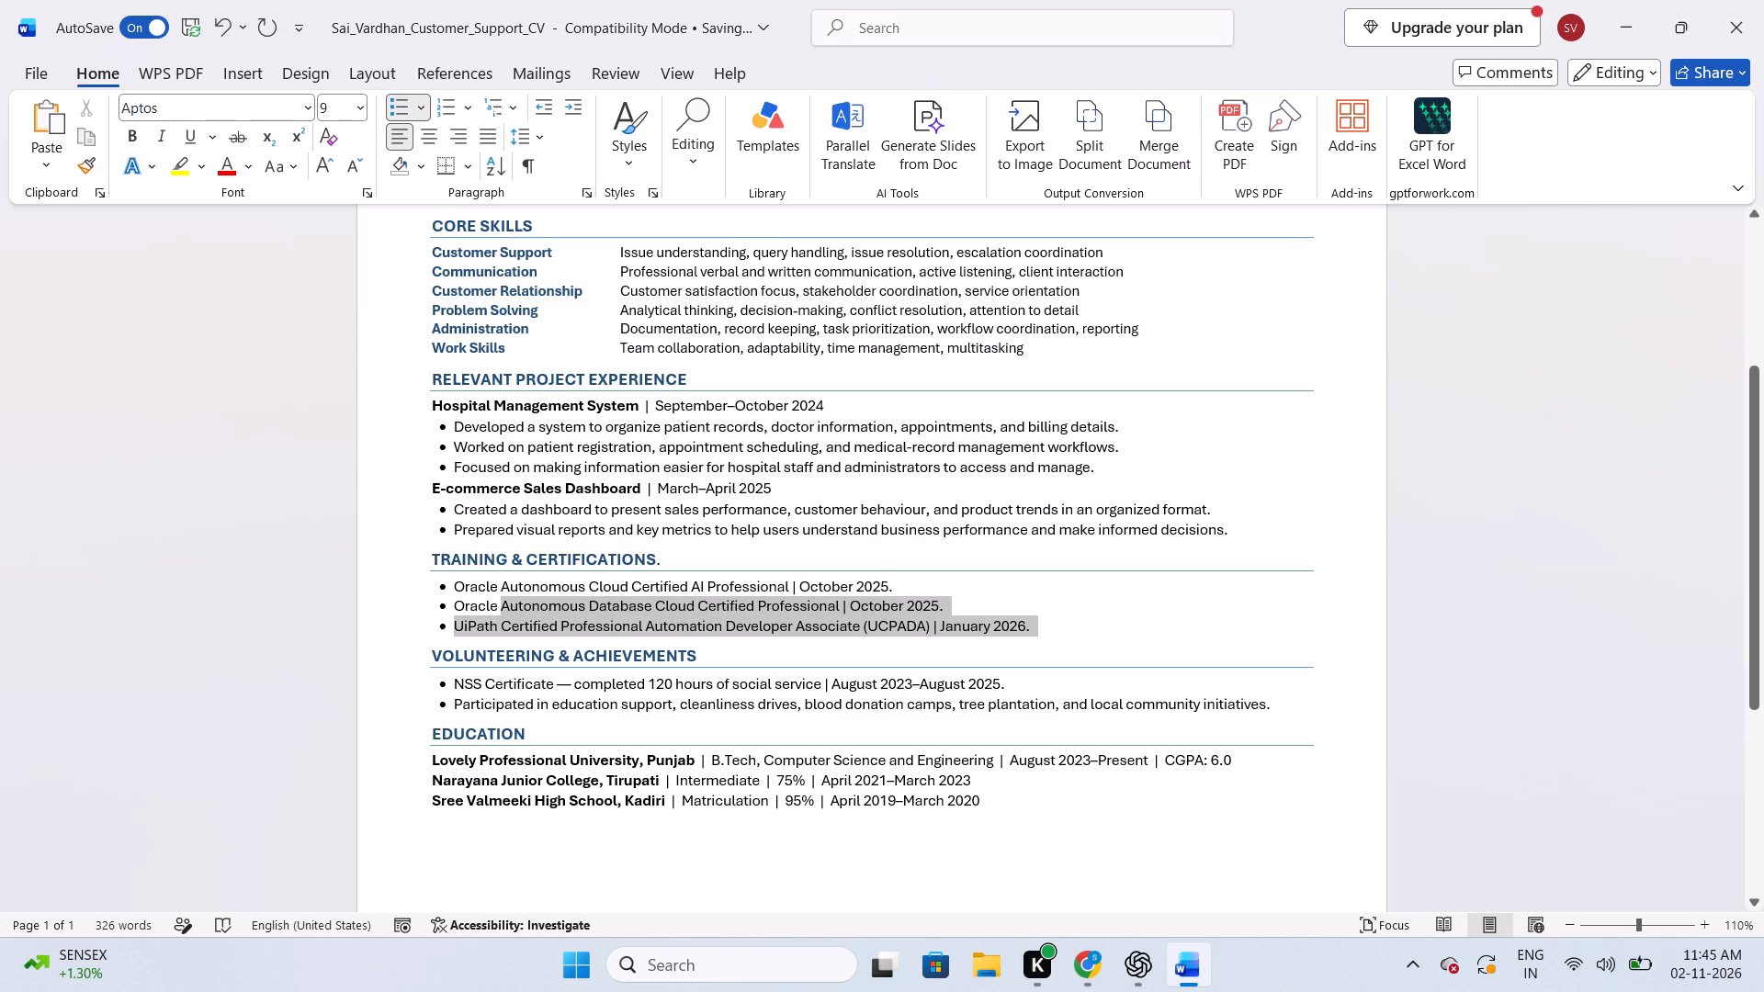
drag(502, 603, 435, 604)
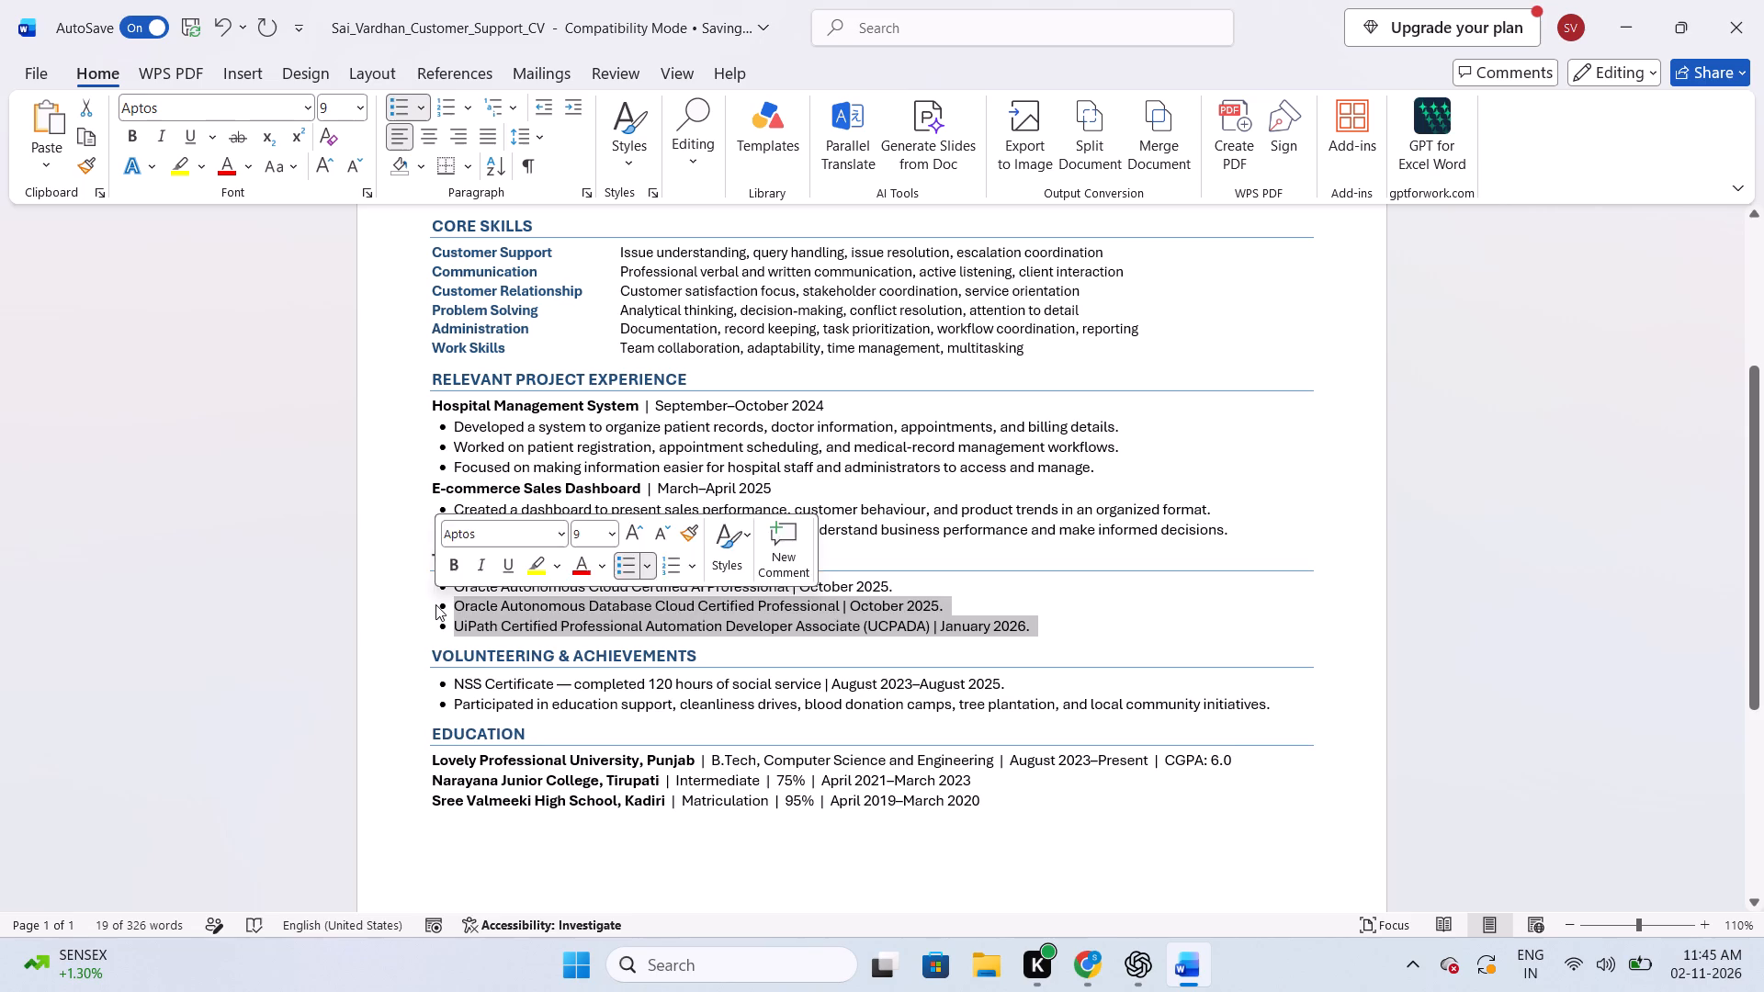
key(BackSpace)
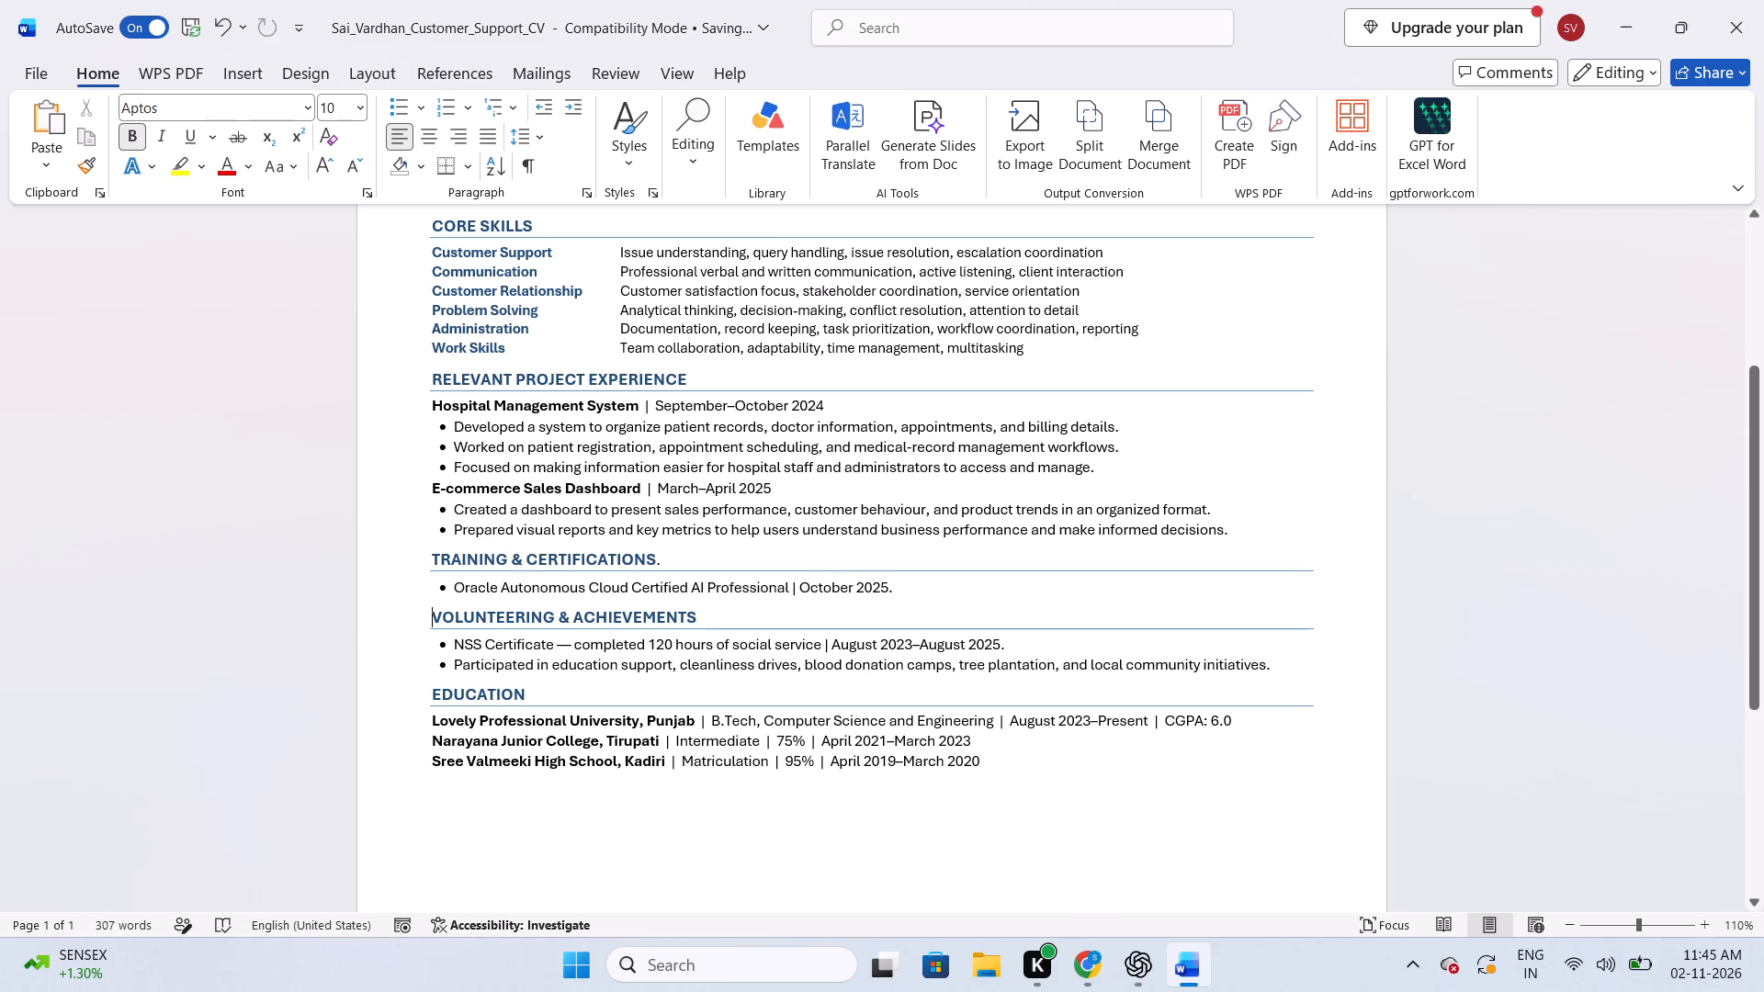
Insert spaces before "August 2023–Present" in the Lovely Professional University entry to push the dates toward the page's right margin.
click(786, 745)
click(717, 723)
click(1008, 723)
key(space)
key(space)
key(space)
key(space)
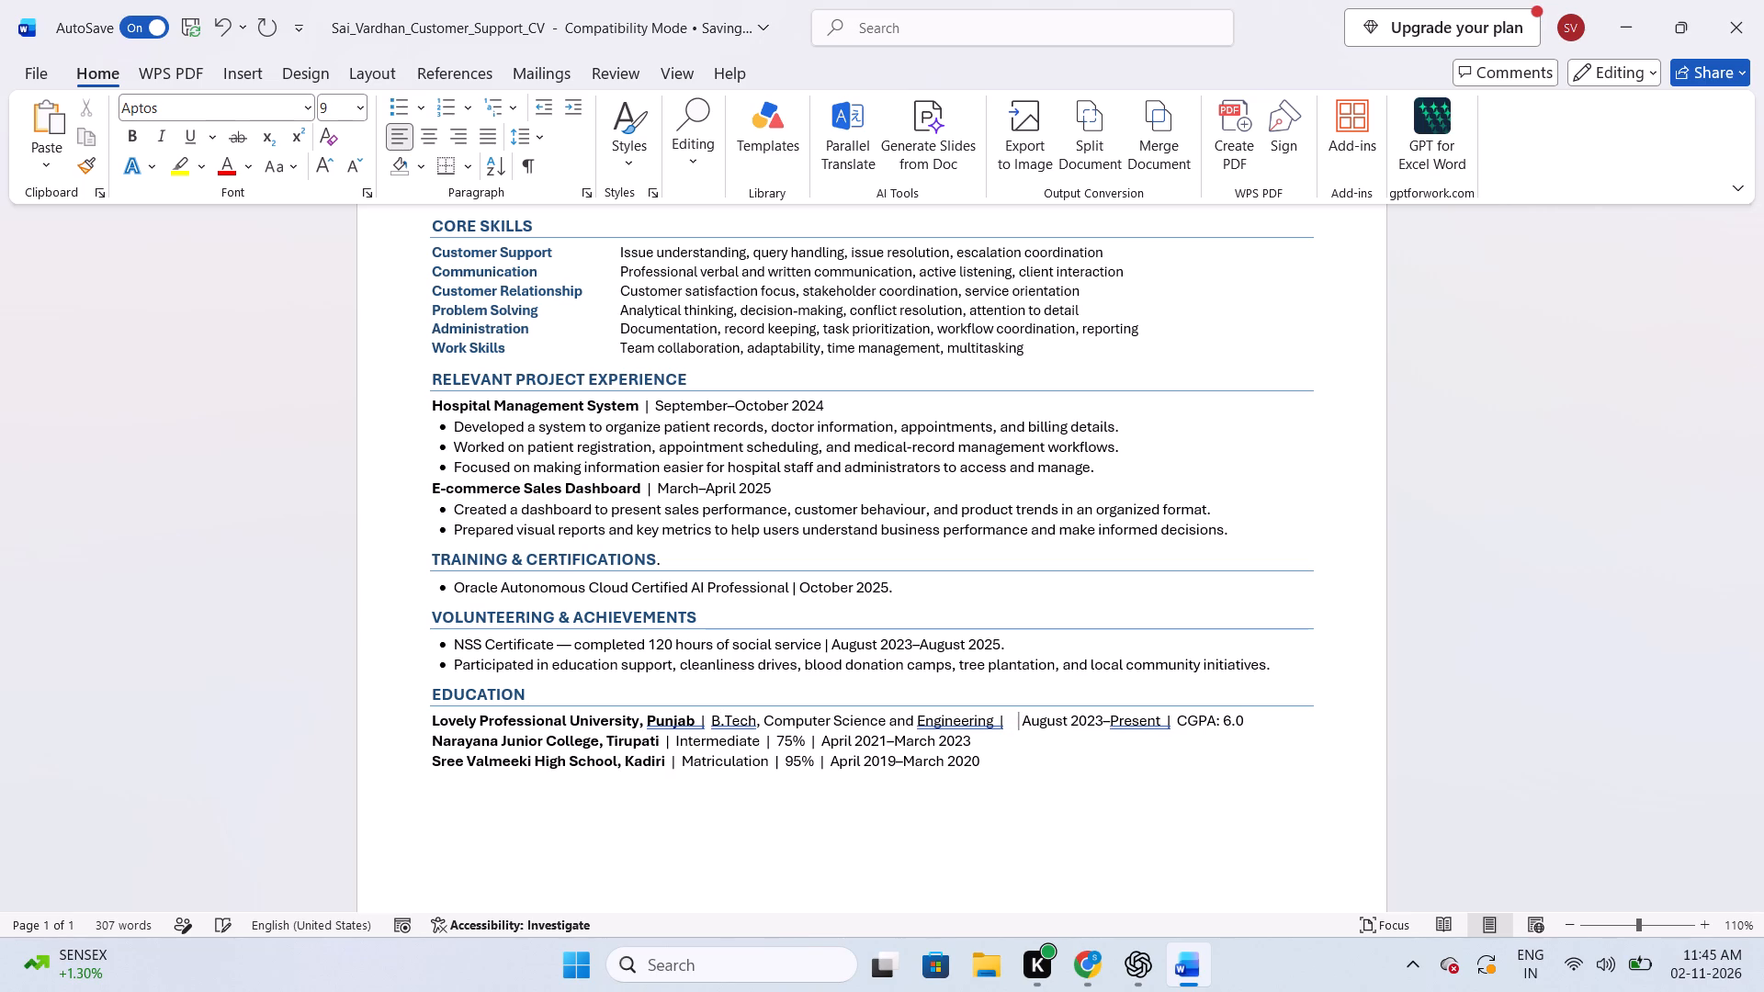
key(space)
key(space)
key(space)
key(space)
key(space)
key(space)
key(space)
key(space)
key(space)
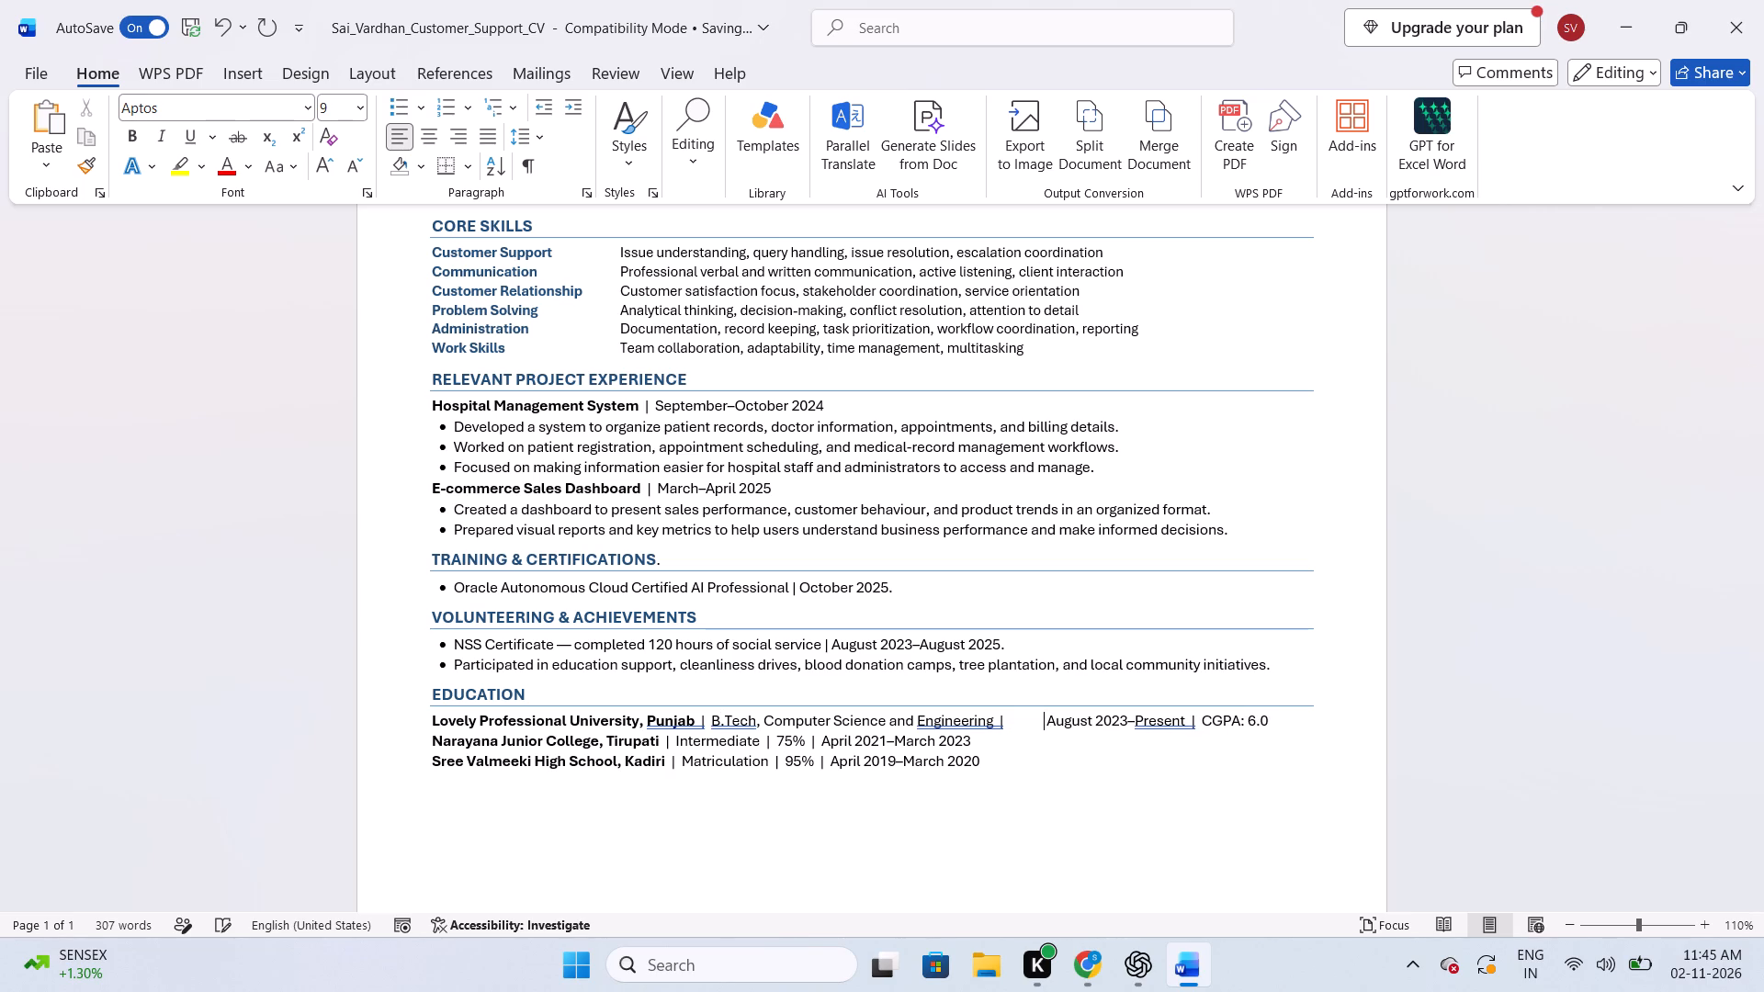
key(space)
key(space)
key(space)
key(space)
key(space)
key(space)
key(space)
key(space)
key(space)
key(space)
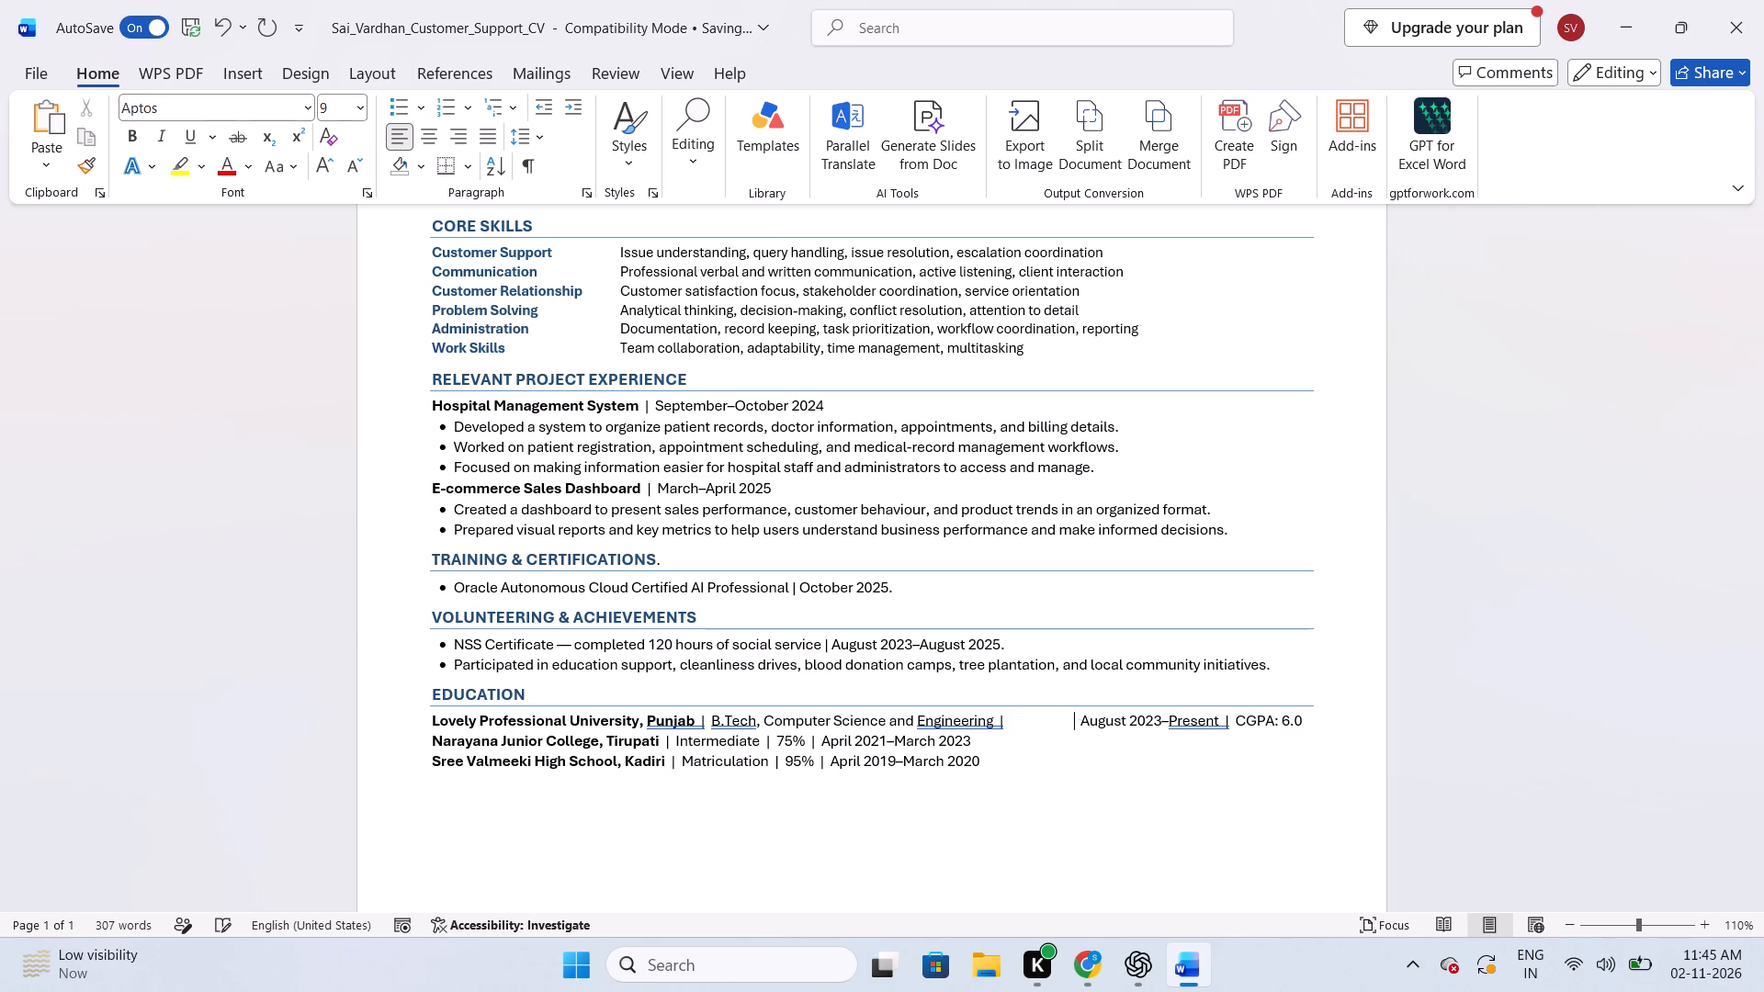
key(space)
key(space)
key(space)
key(space)
key(space)
key(space)
key(space)
key(space)
key(space)
key(space)
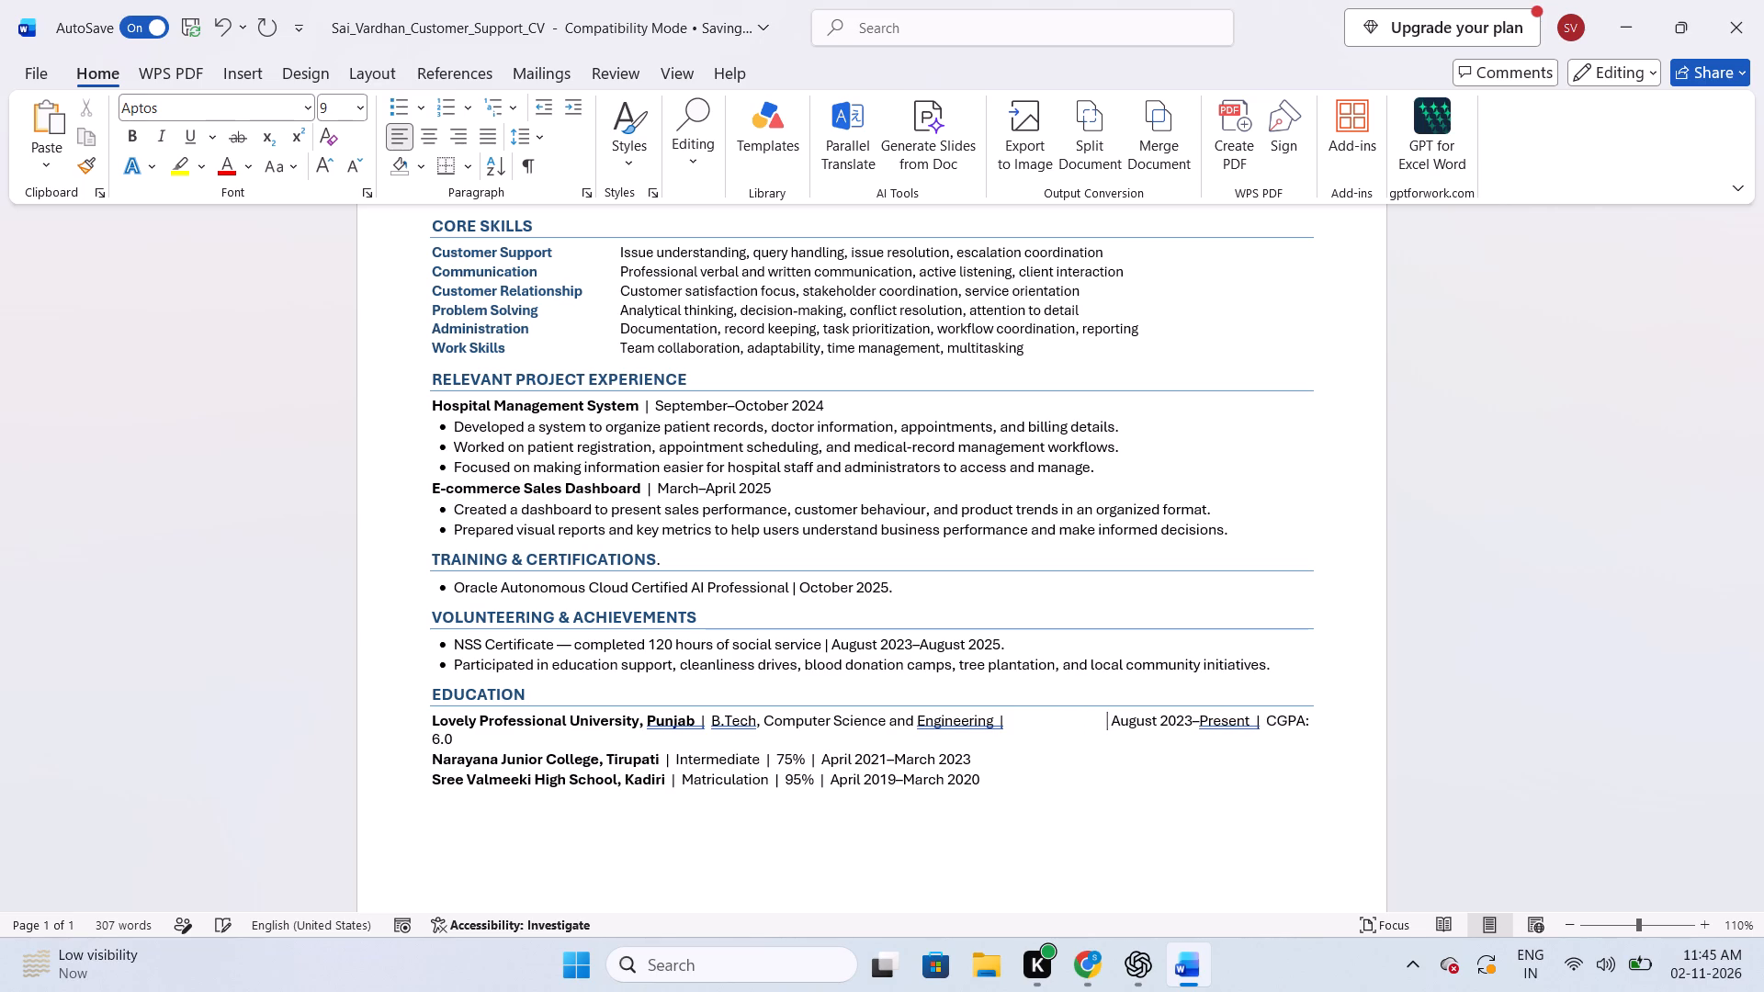
key(space)
key(space)
key(space)
key(space)
key(space)
key(space)
key(space)
key(space)
key(space)
key(space)
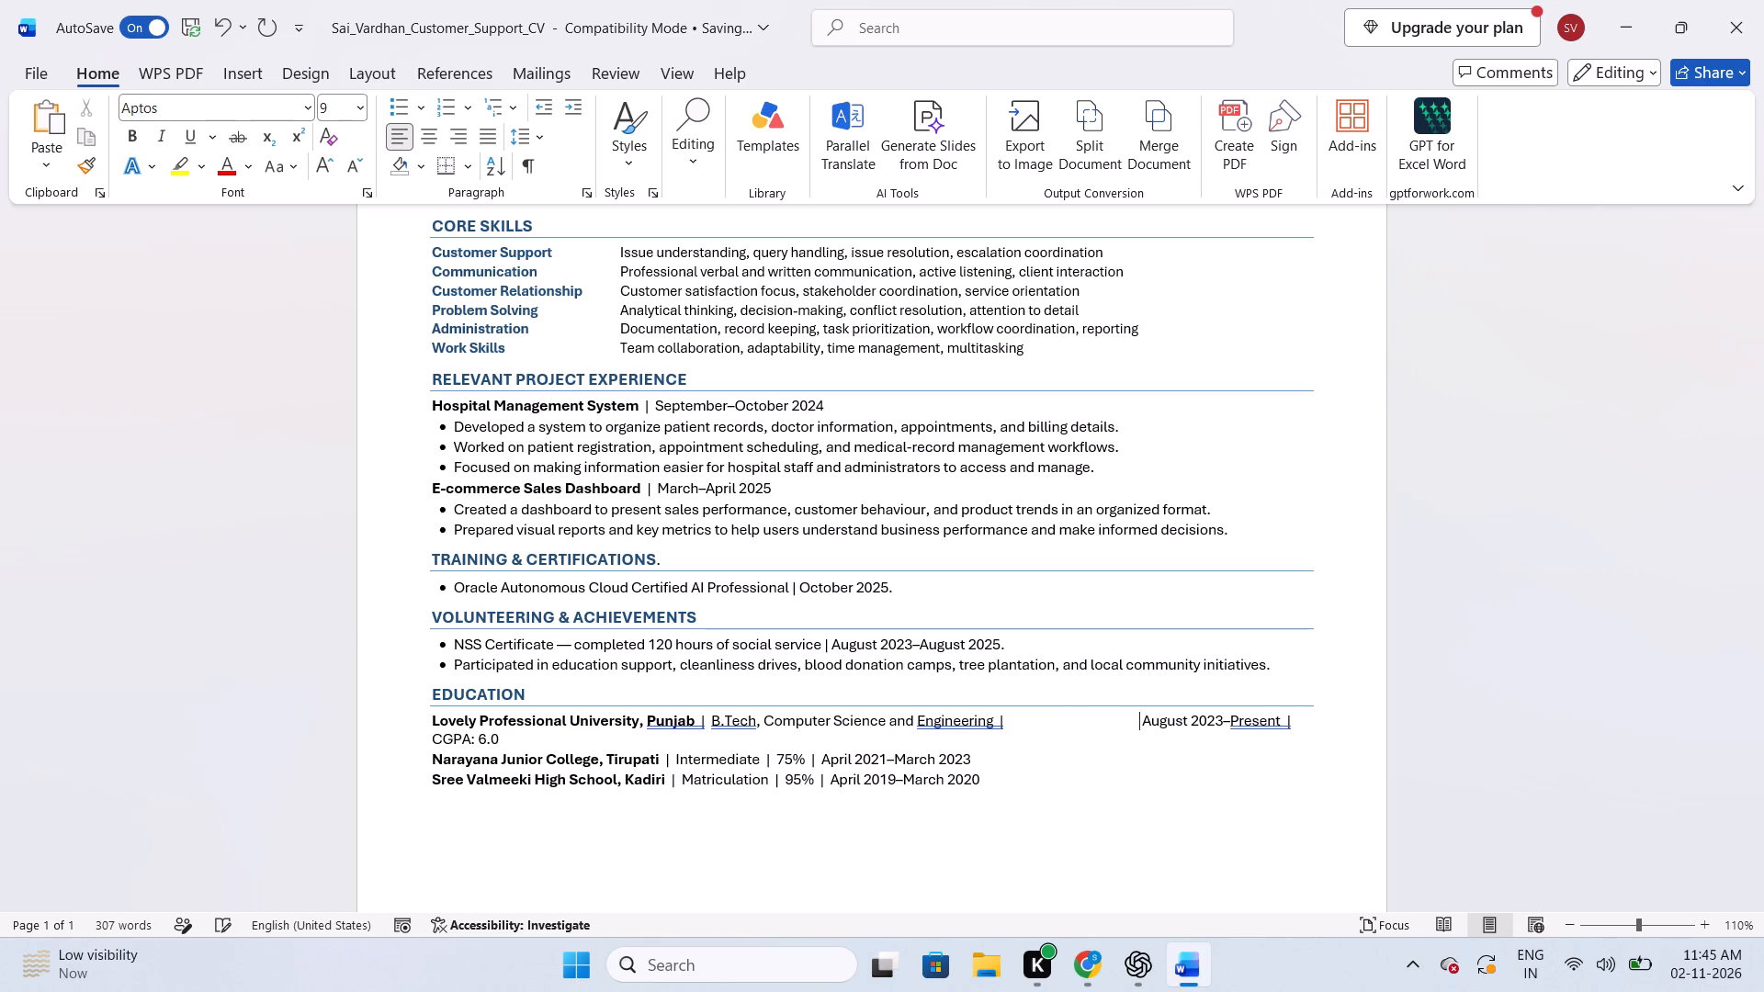
key(space)
key(space)
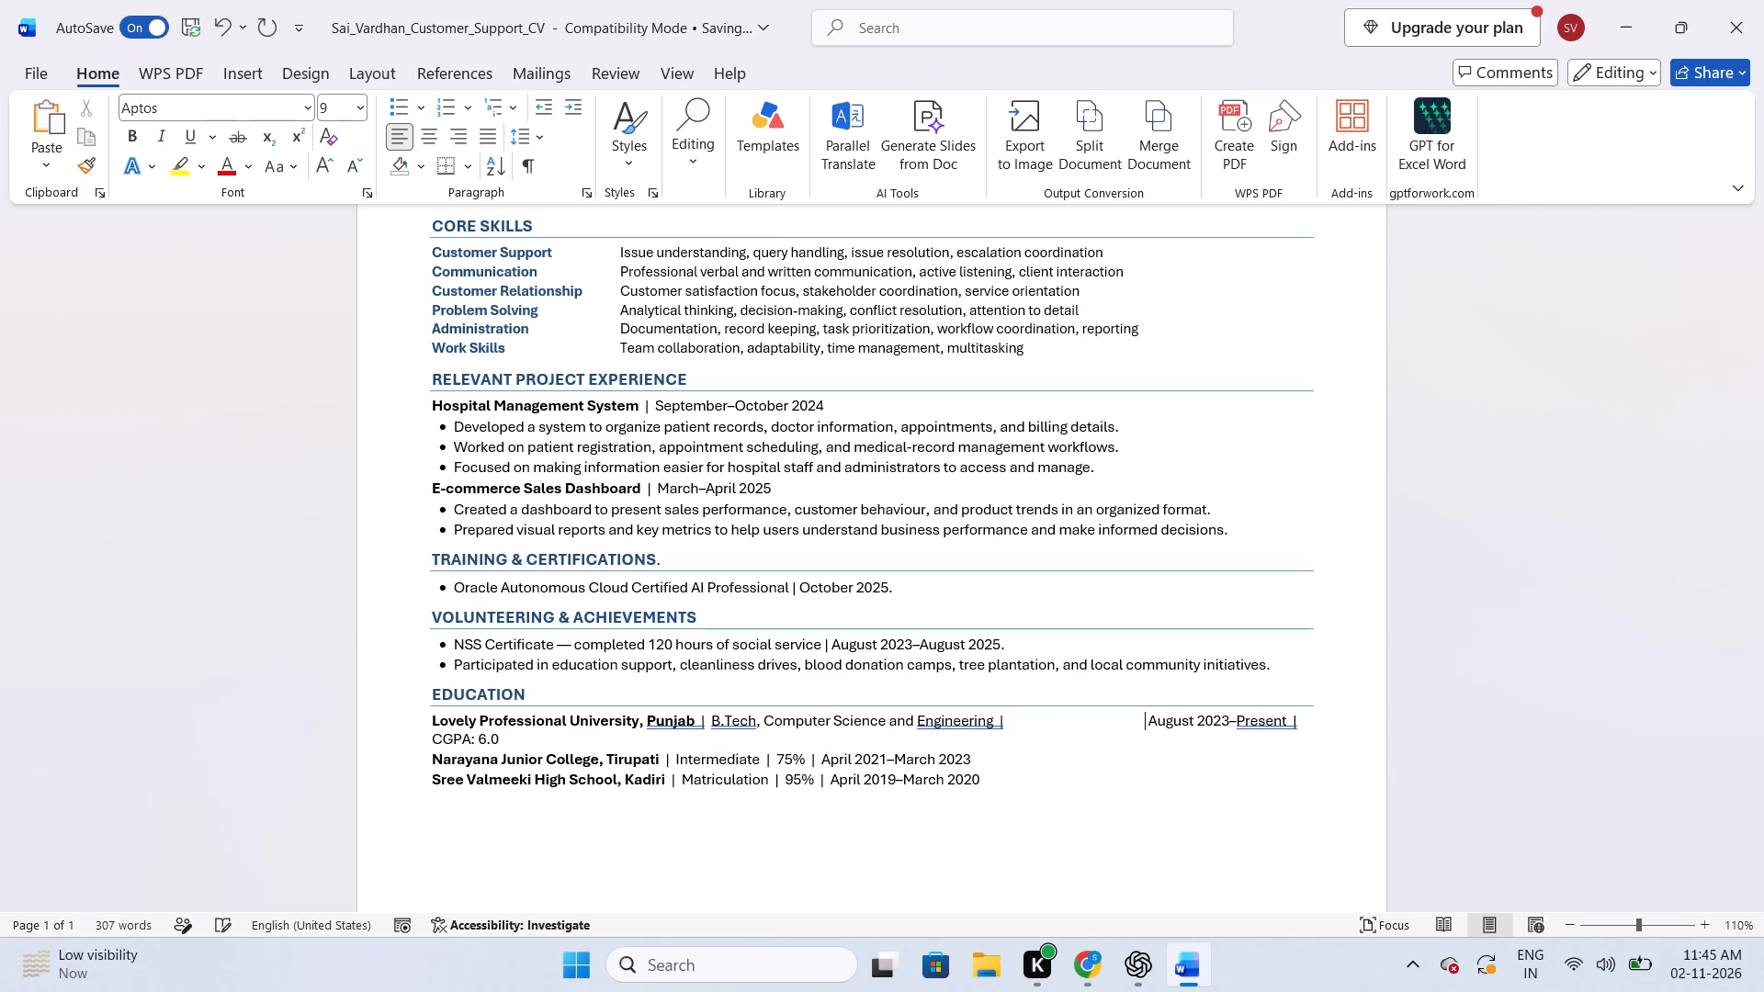
key(space)
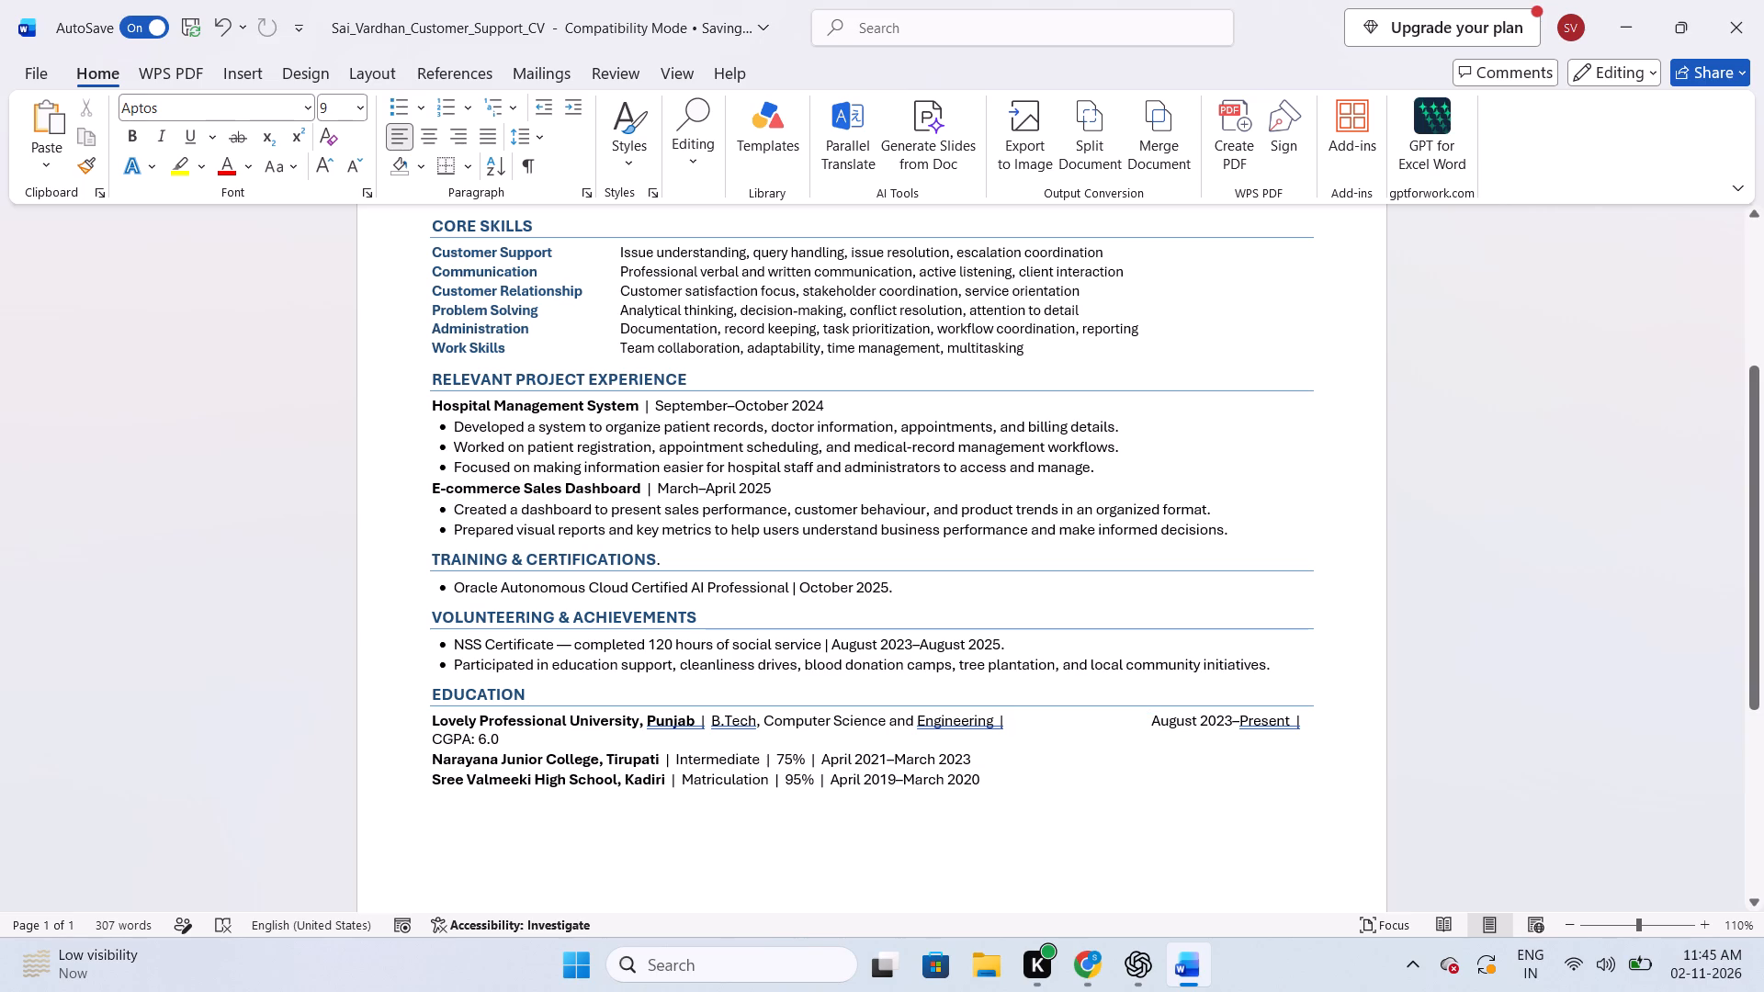
Remove the separator after "Lovely Professional University, Punjab" and move the B.Tech details onto their own line below it.
click(708, 722)
key(BackSpace)
key(BackSpace)
key(Return)
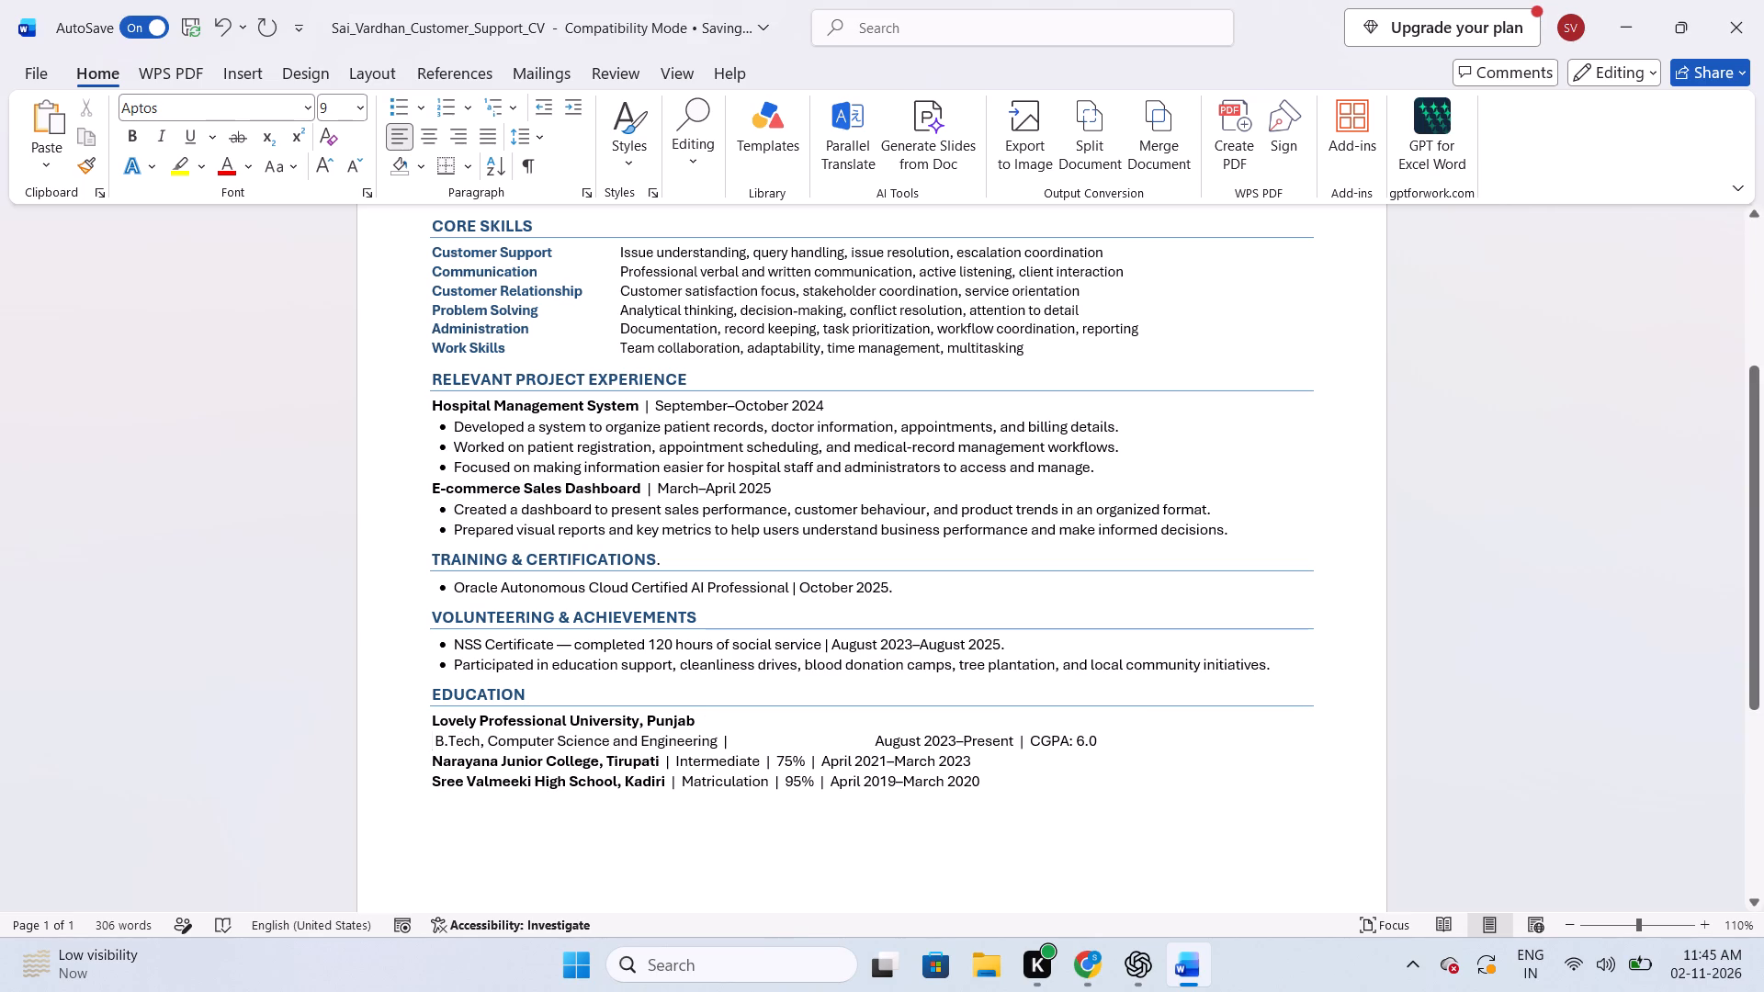
Copy "August 2023–Present" from the B.Tech line to the far end of the Lovely Professional University line, using spaces as padding.
drag(874, 741, 986, 738)
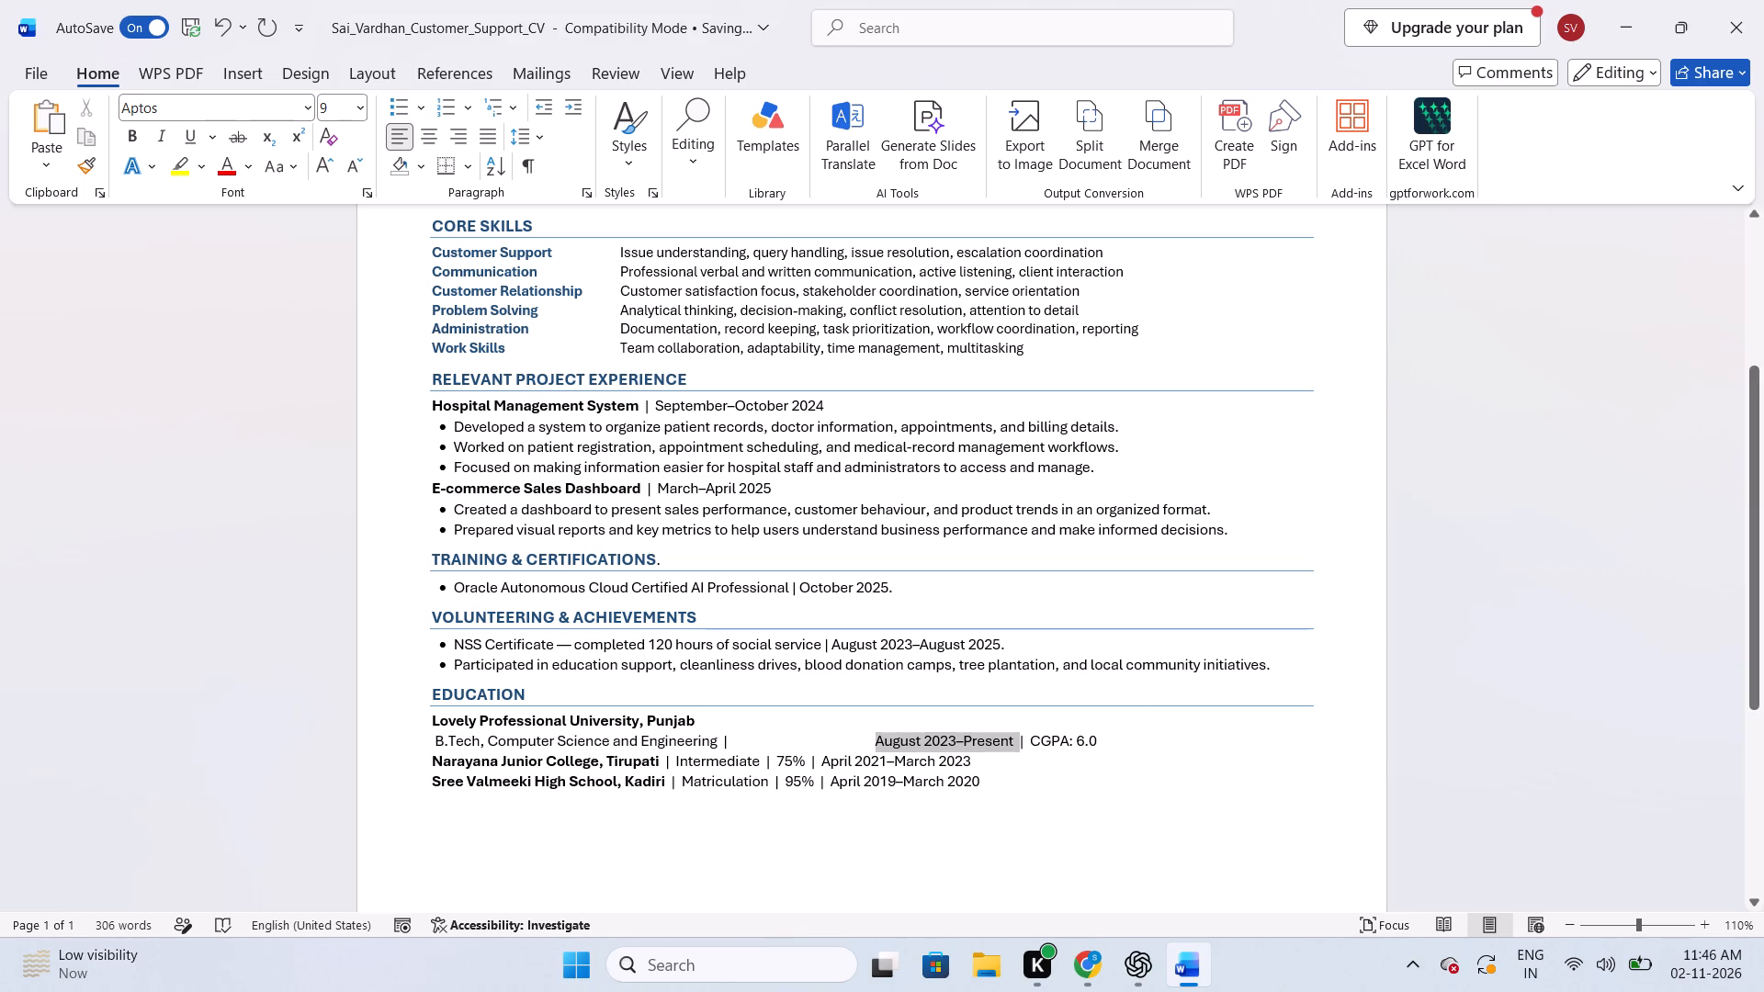
drag(986, 738, 998, 738)
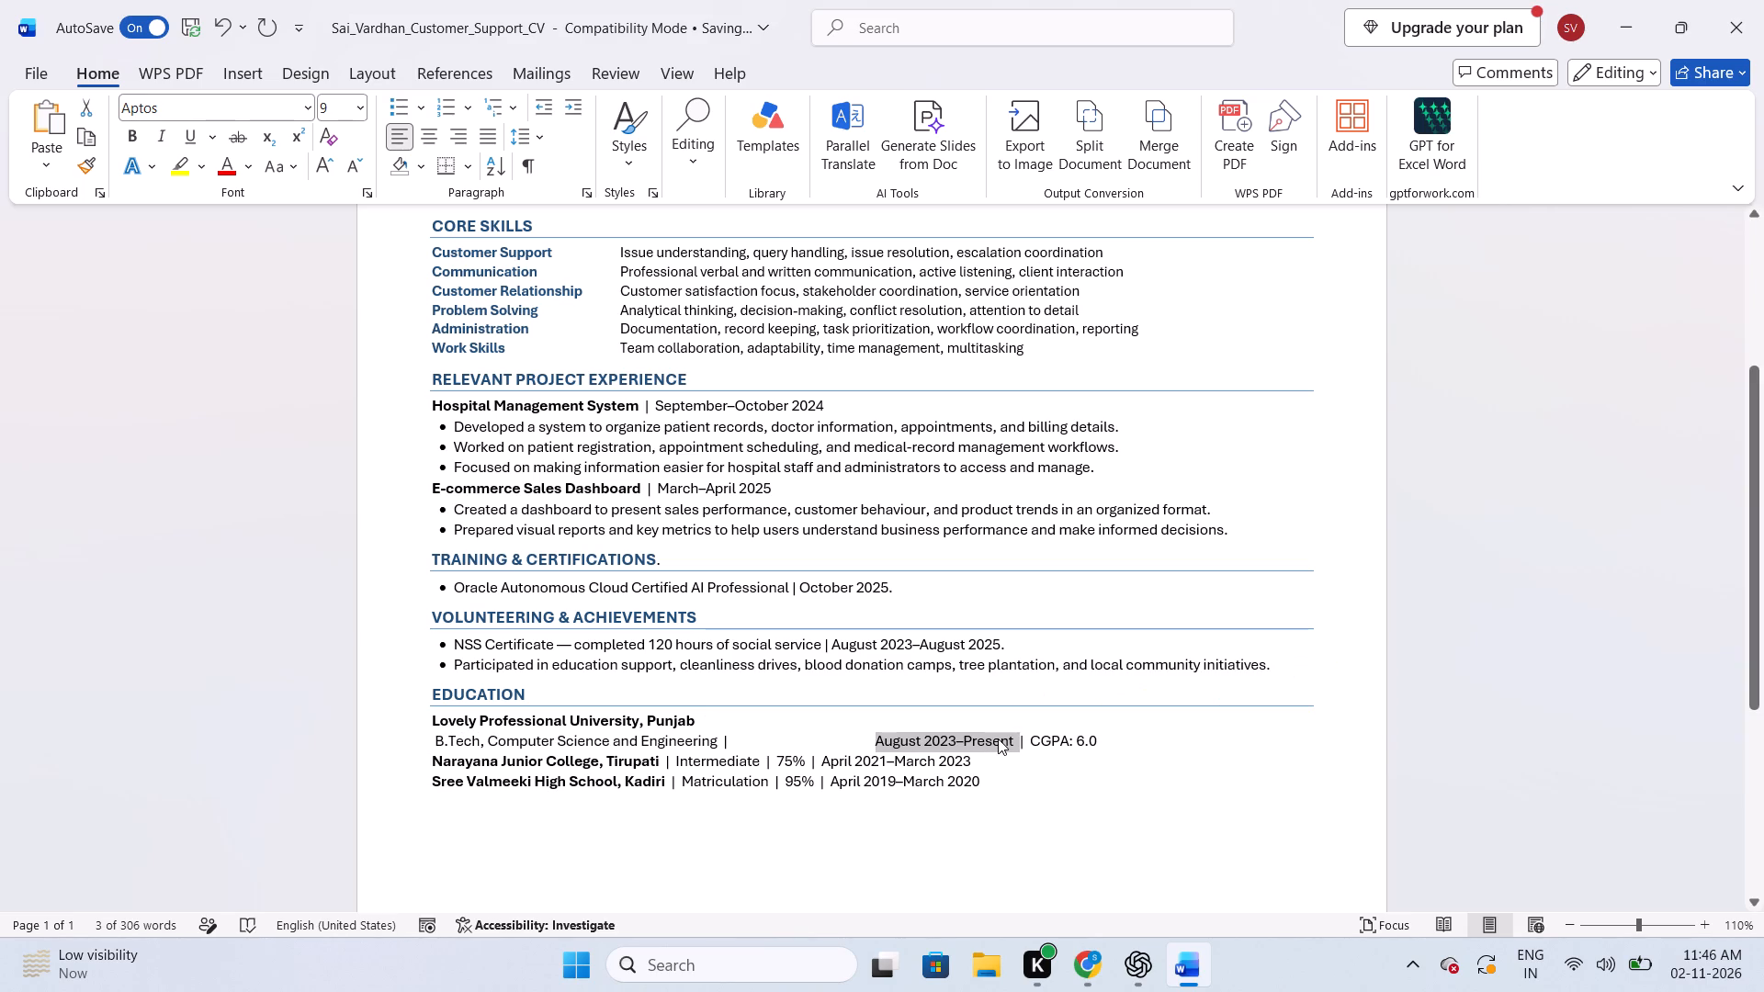
key(ctrl+c)
click(1153, 723)
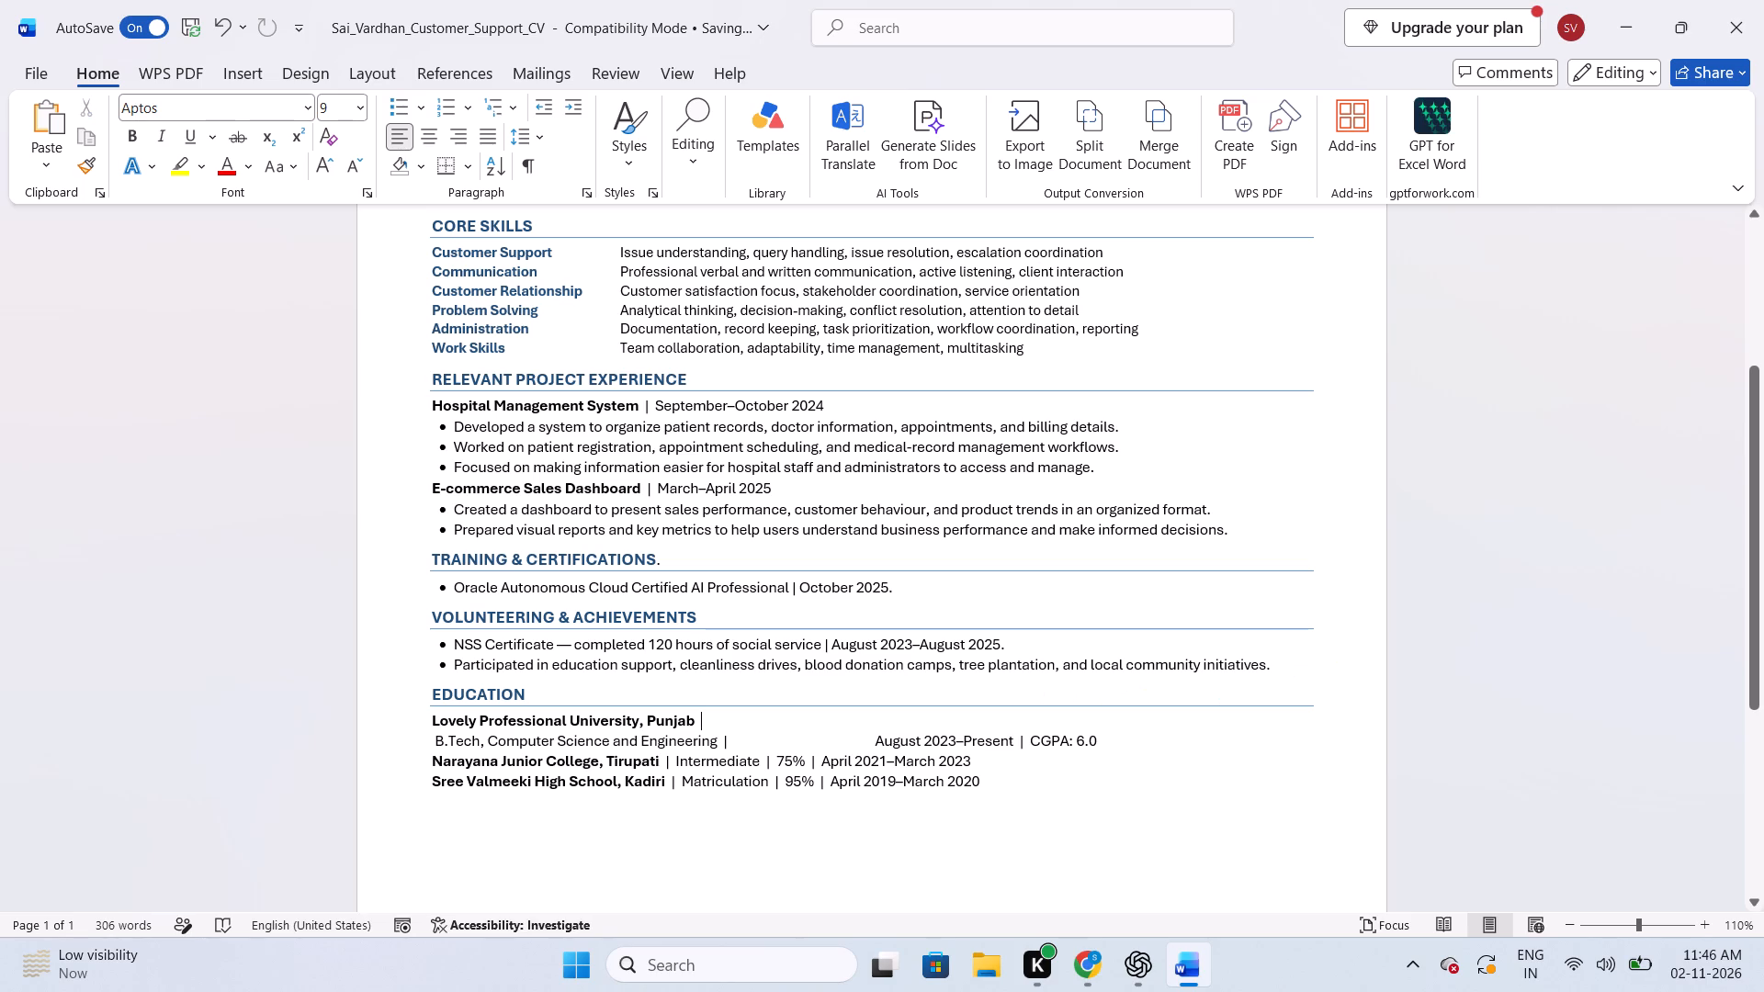
key(space)
key(space)
key(space)
key(space)
key(space)
key(space)
key(space)
key(space)
key(space)
key(space)
key(space)
key(space)
key(space)
key(space)
key(space)
key(space)
key(space)
key(space)
key(space)
key(space)
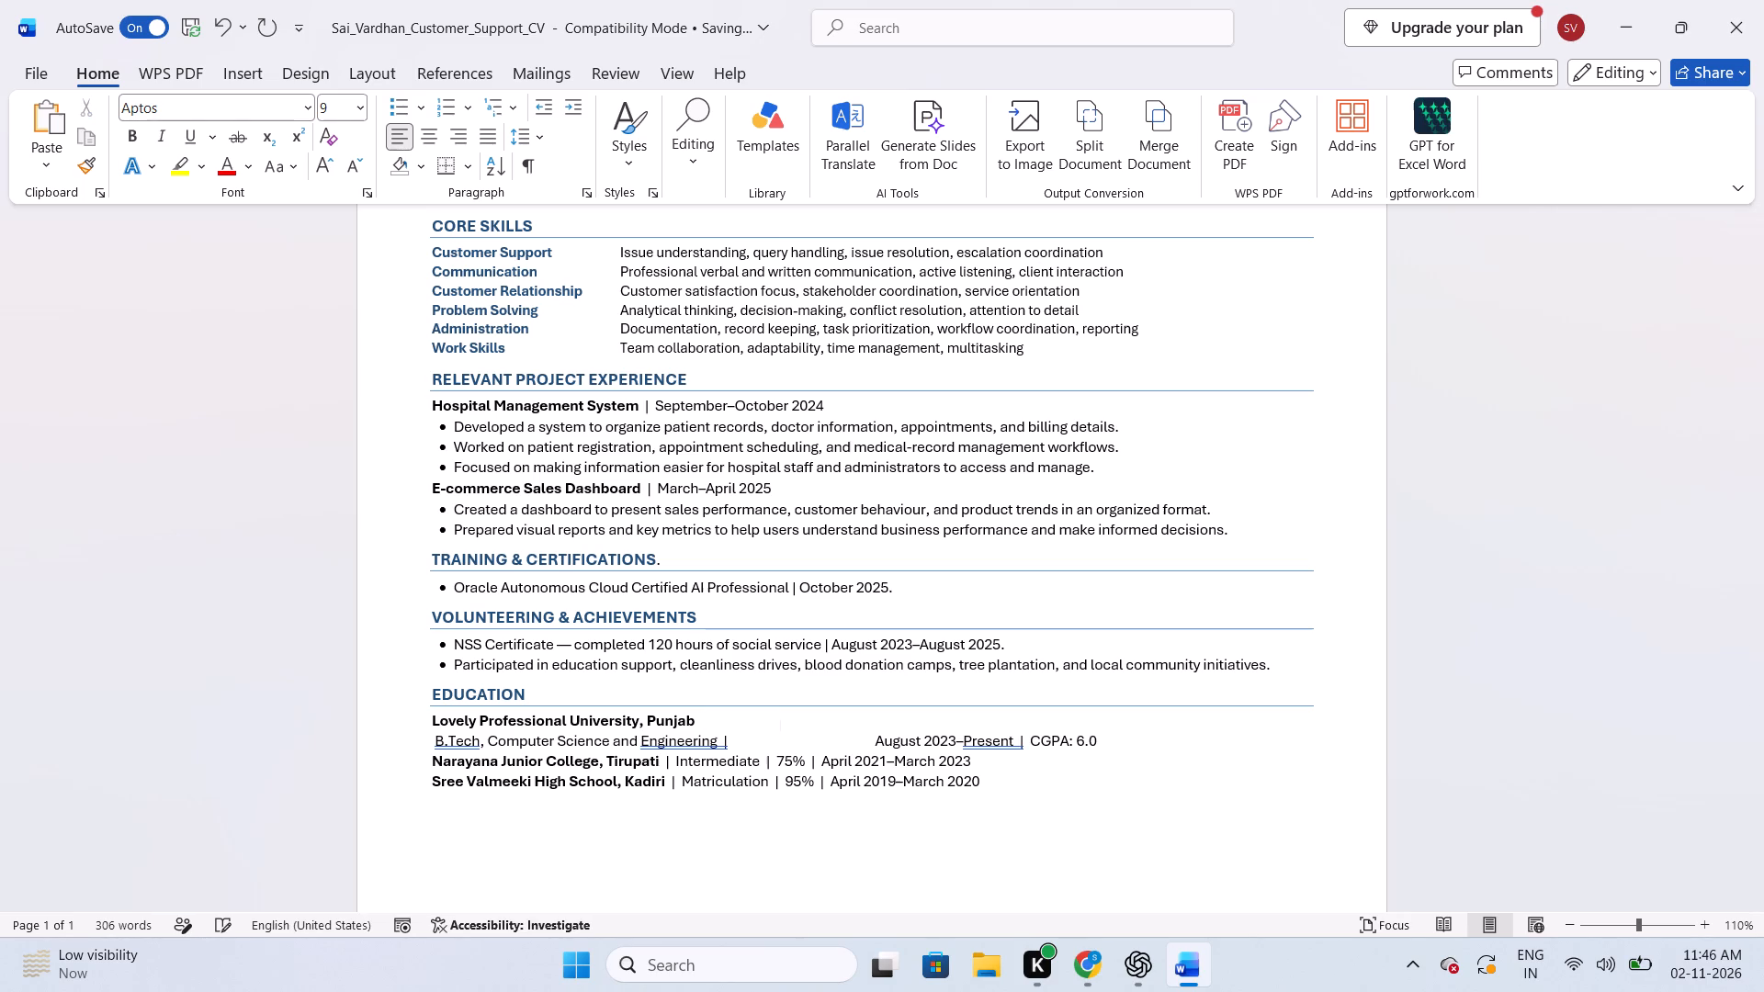
key(space)
key(space)
key(space)
key(space)
key(space)
key(space)
key(space)
key(space)
key(space)
key(space)
key(space)
key(space)
key(space)
key(space)
key(space)
key(space)
key(space)
key(space)
key(space)
key(space)
key(space)
key(space)
key(ctrl+v)
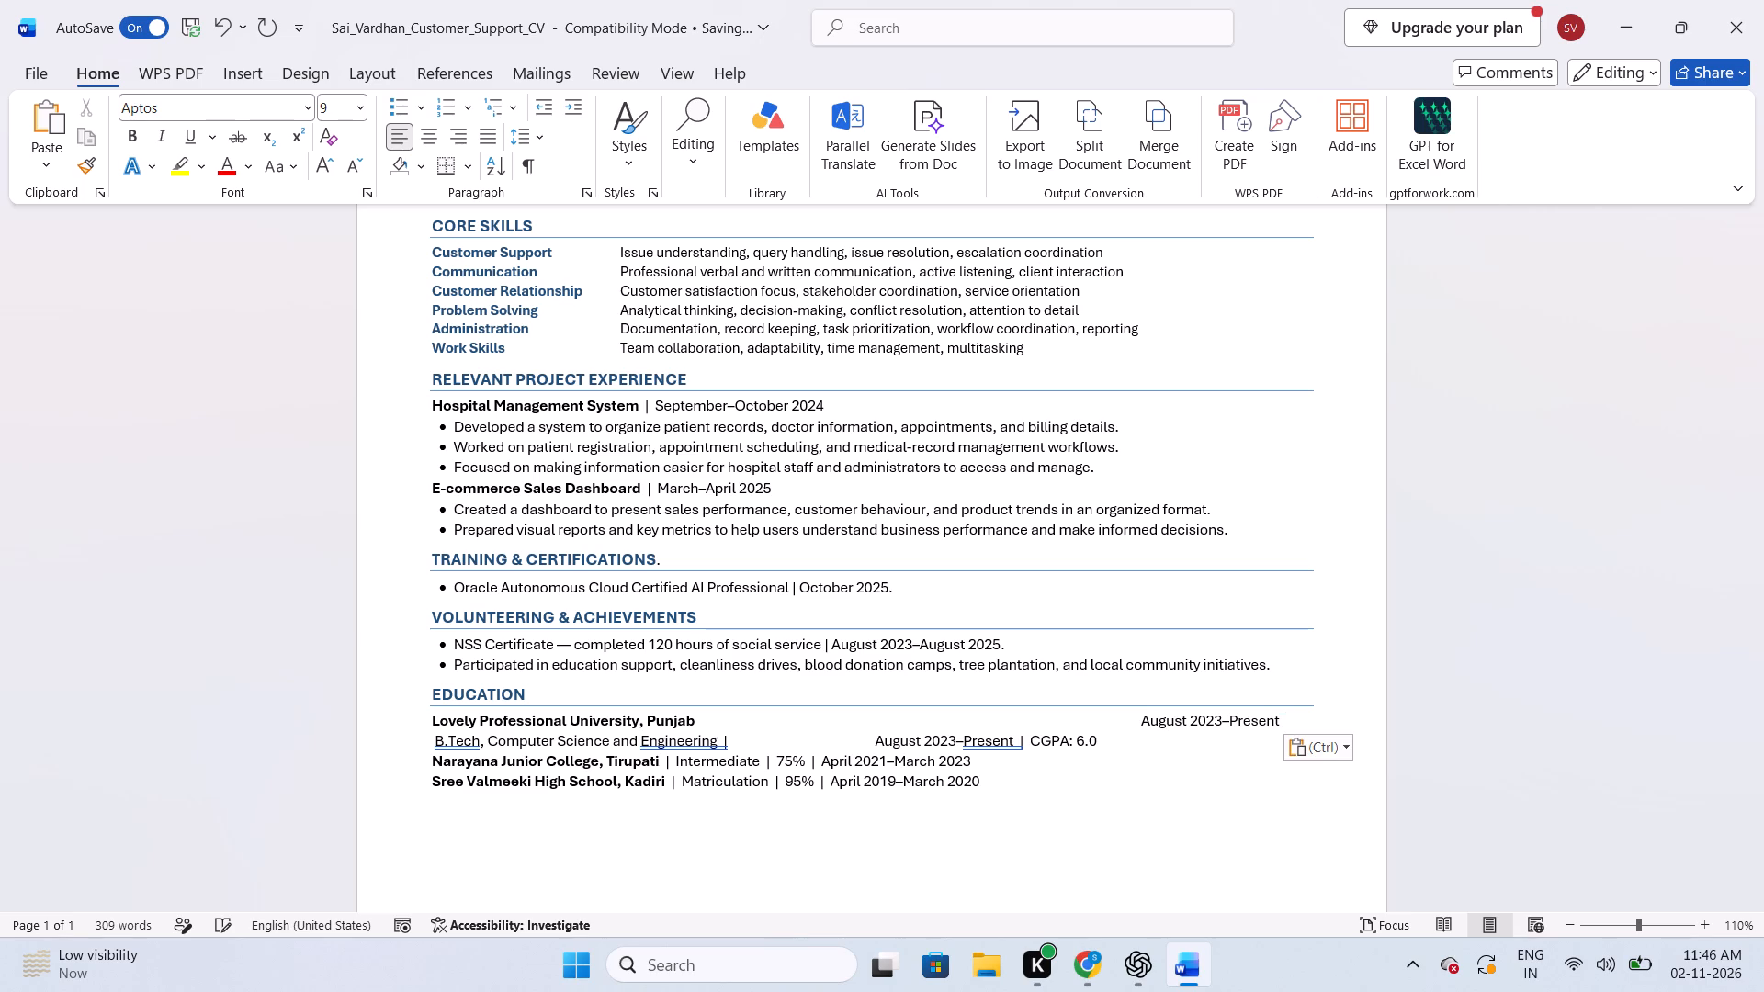
Delete the original "August 2023–Present", its padding spaces and the extra separator from the B.Tech line, leaving one separator before the CGPA.
click(1019, 746)
key(BackSpace)
key(BackSpace)
key(BackSpace)
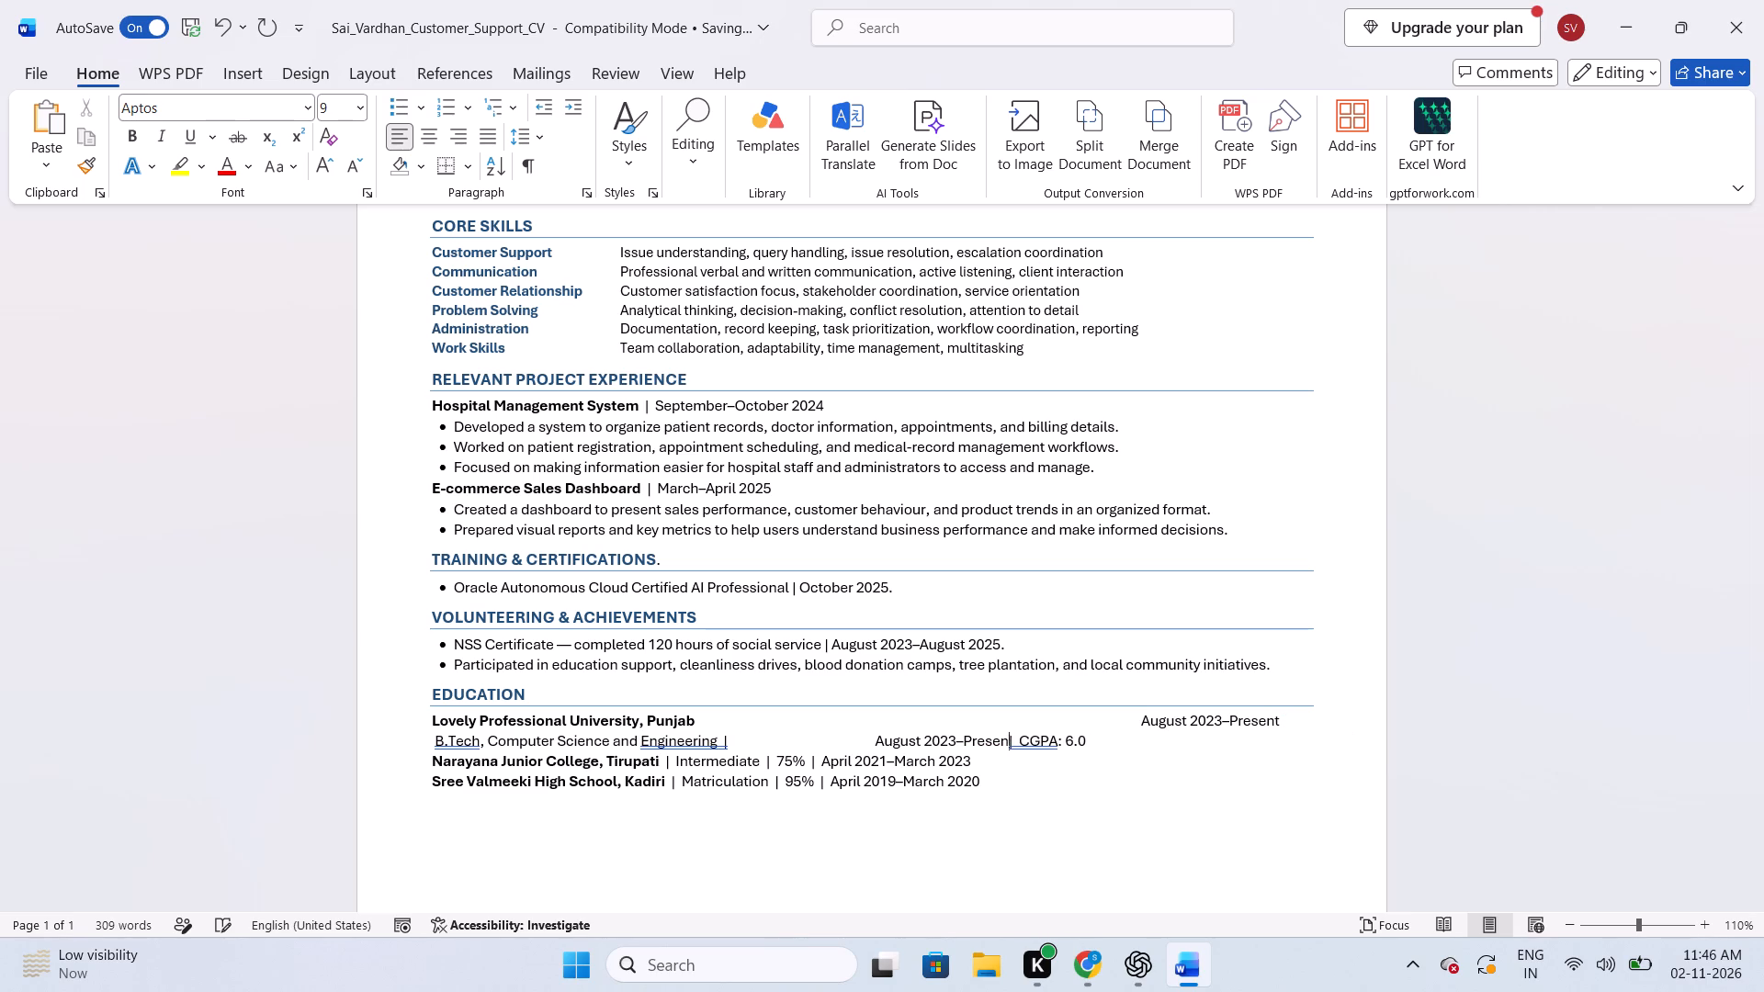
key(BackSpace)
key(BackSpace)
key(BackSpace)
key(BackSpace)
key(BackSpace)
key(BackSpace)
key(BackSpace)
key(BackSpace)
key(BackSpace)
key(BackSpace)
key(BackSpace)
key(BackSpace)
key(BackSpace)
key(BackSpace)
key(BackSpace)
key(BackSpace)
key(BackSpace)
key(BackSpace)
key(BackSpace)
key(BackSpace)
key(BackSpace)
key(BackSpace)
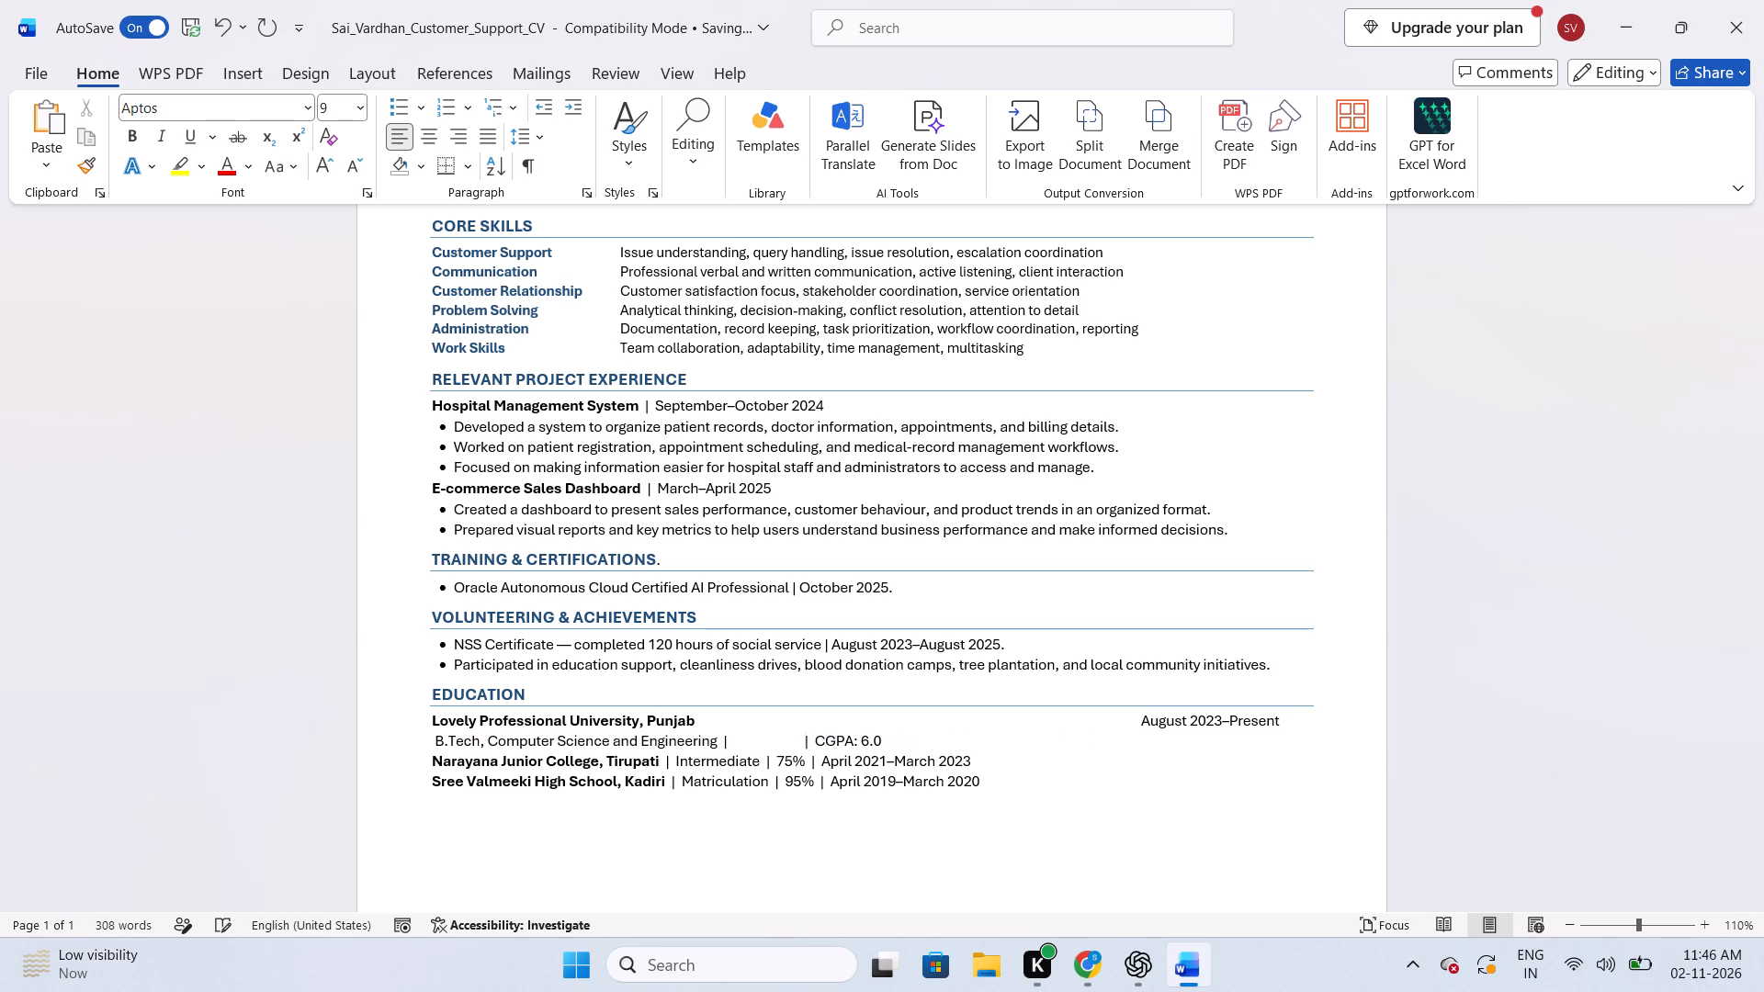
key(BackSpace)
key(BackSpace)
key(BackSpace)
key(BackSpace)
key(BackSpace)
key(BackSpace)
key(BackSpace)
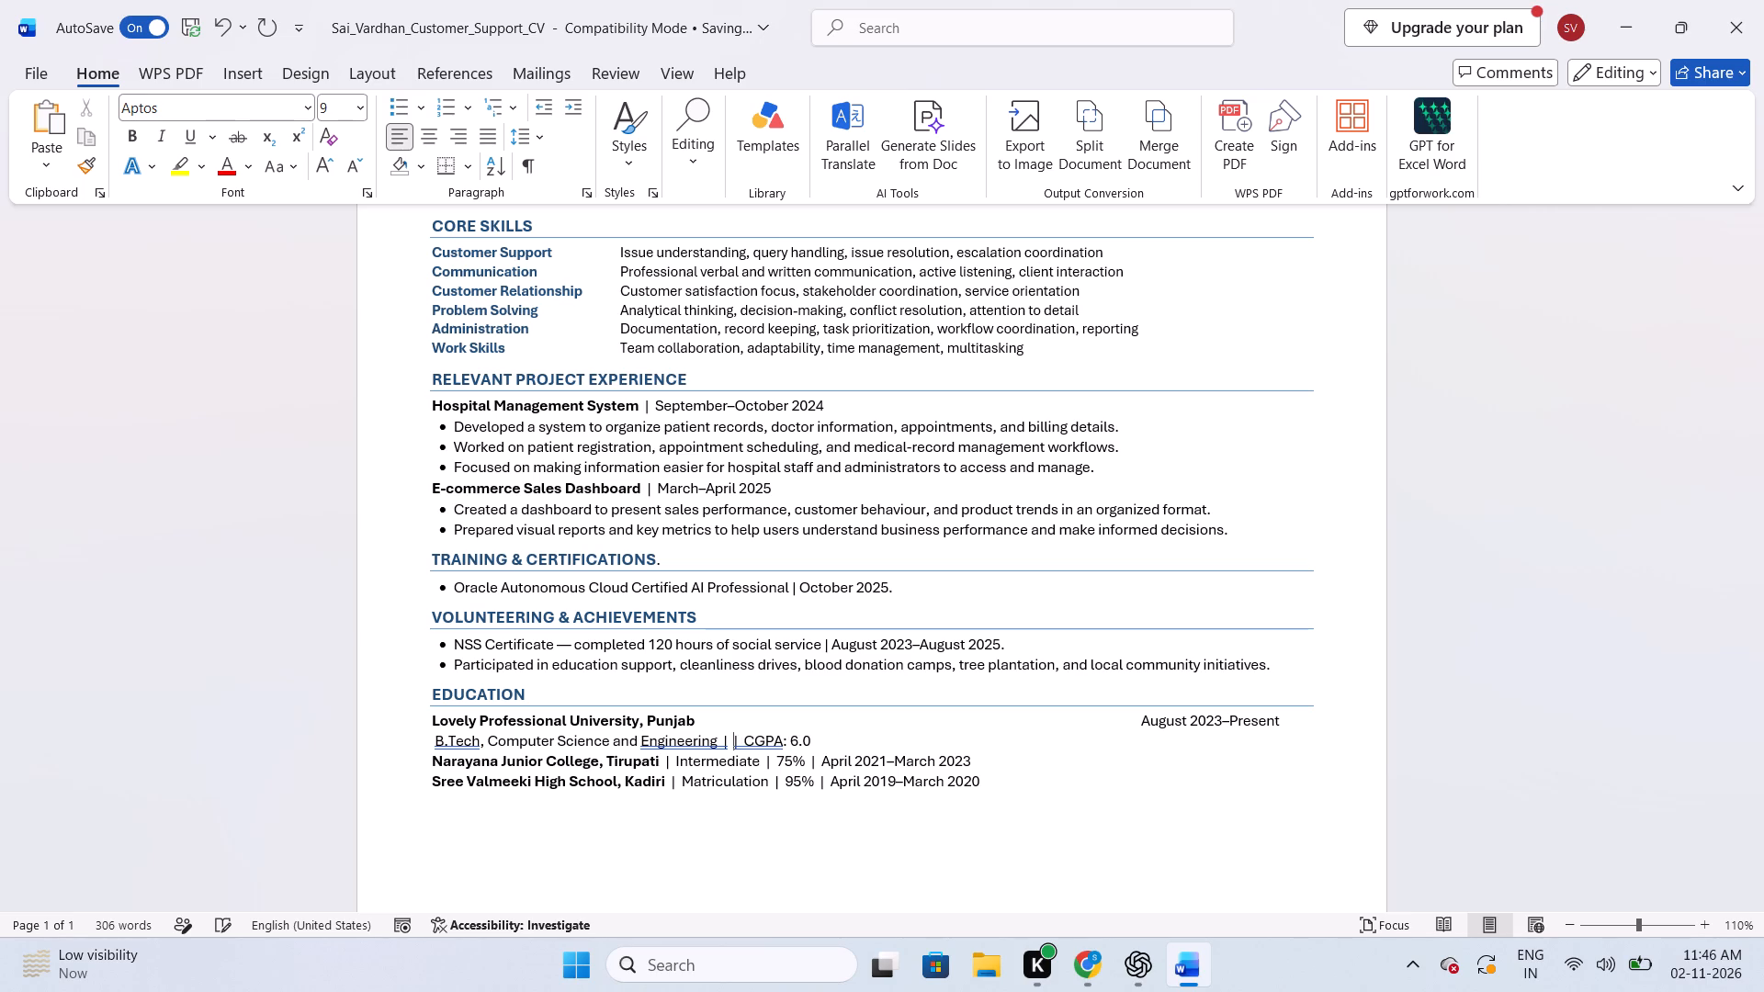
key(BackSpace)
key(BackSpace)
key(BackSpace)
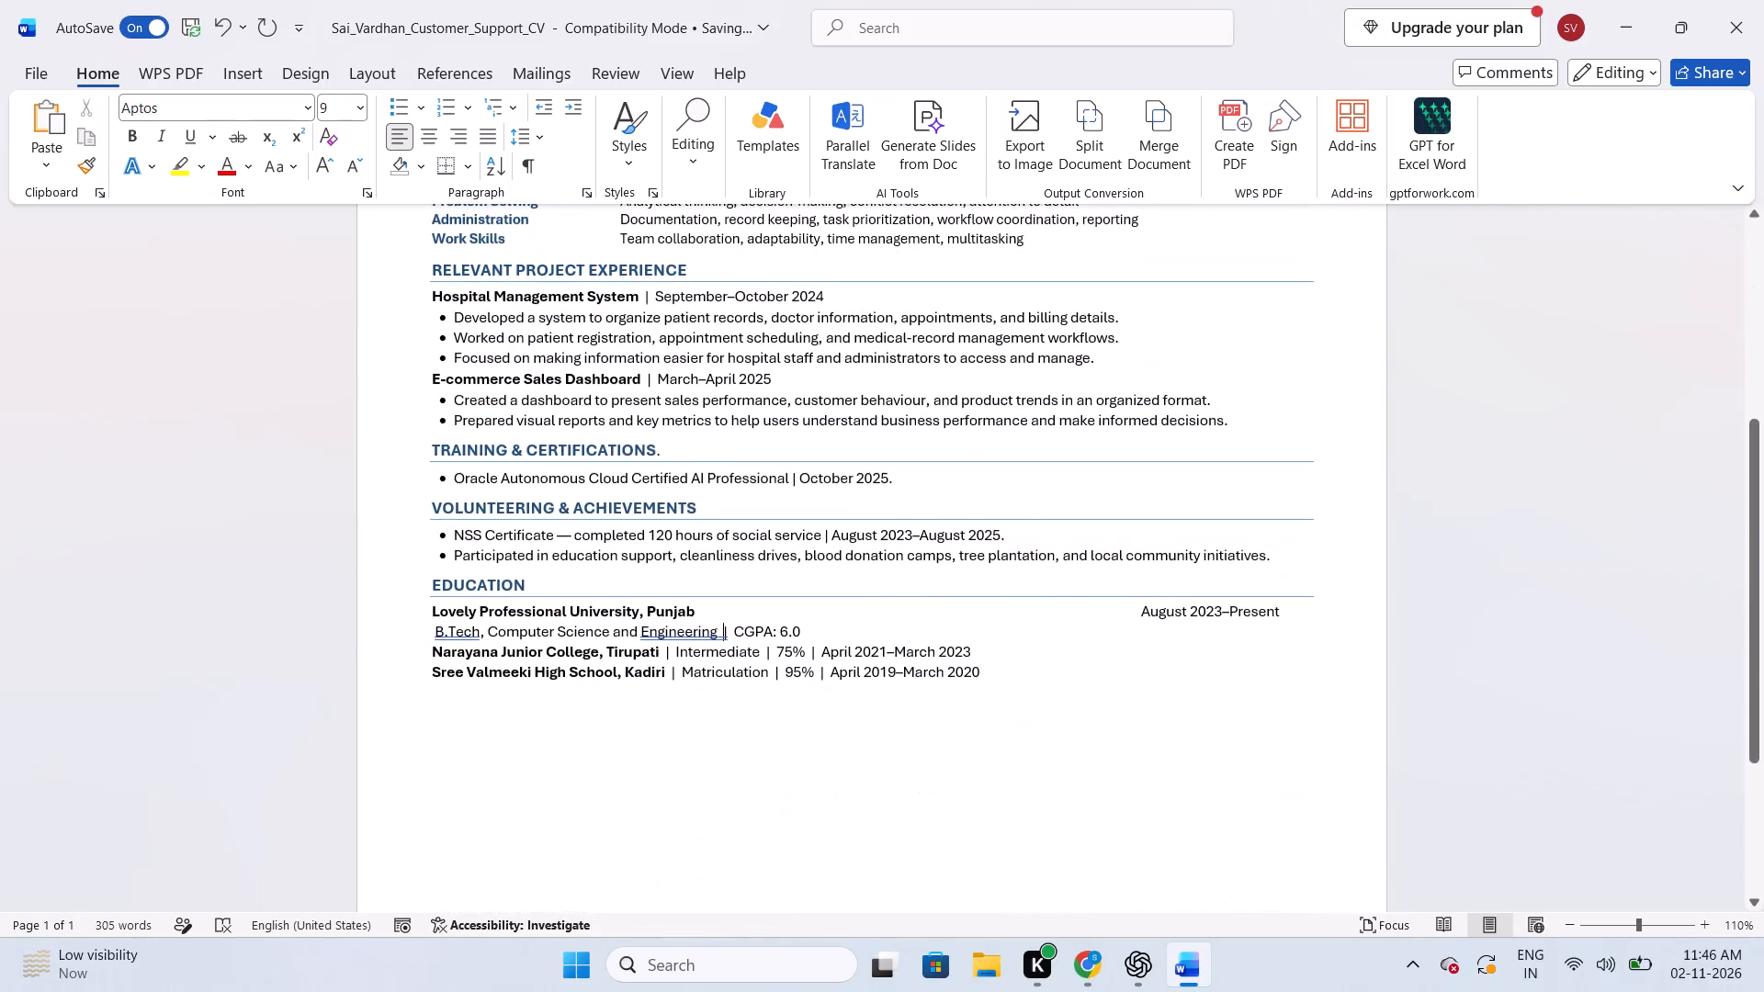
Add spaces before "August 2023–Present" on the Lovely Professional University line to bring the dates up to the page's right margin.
click(1136, 609)
key(space)
key(space)
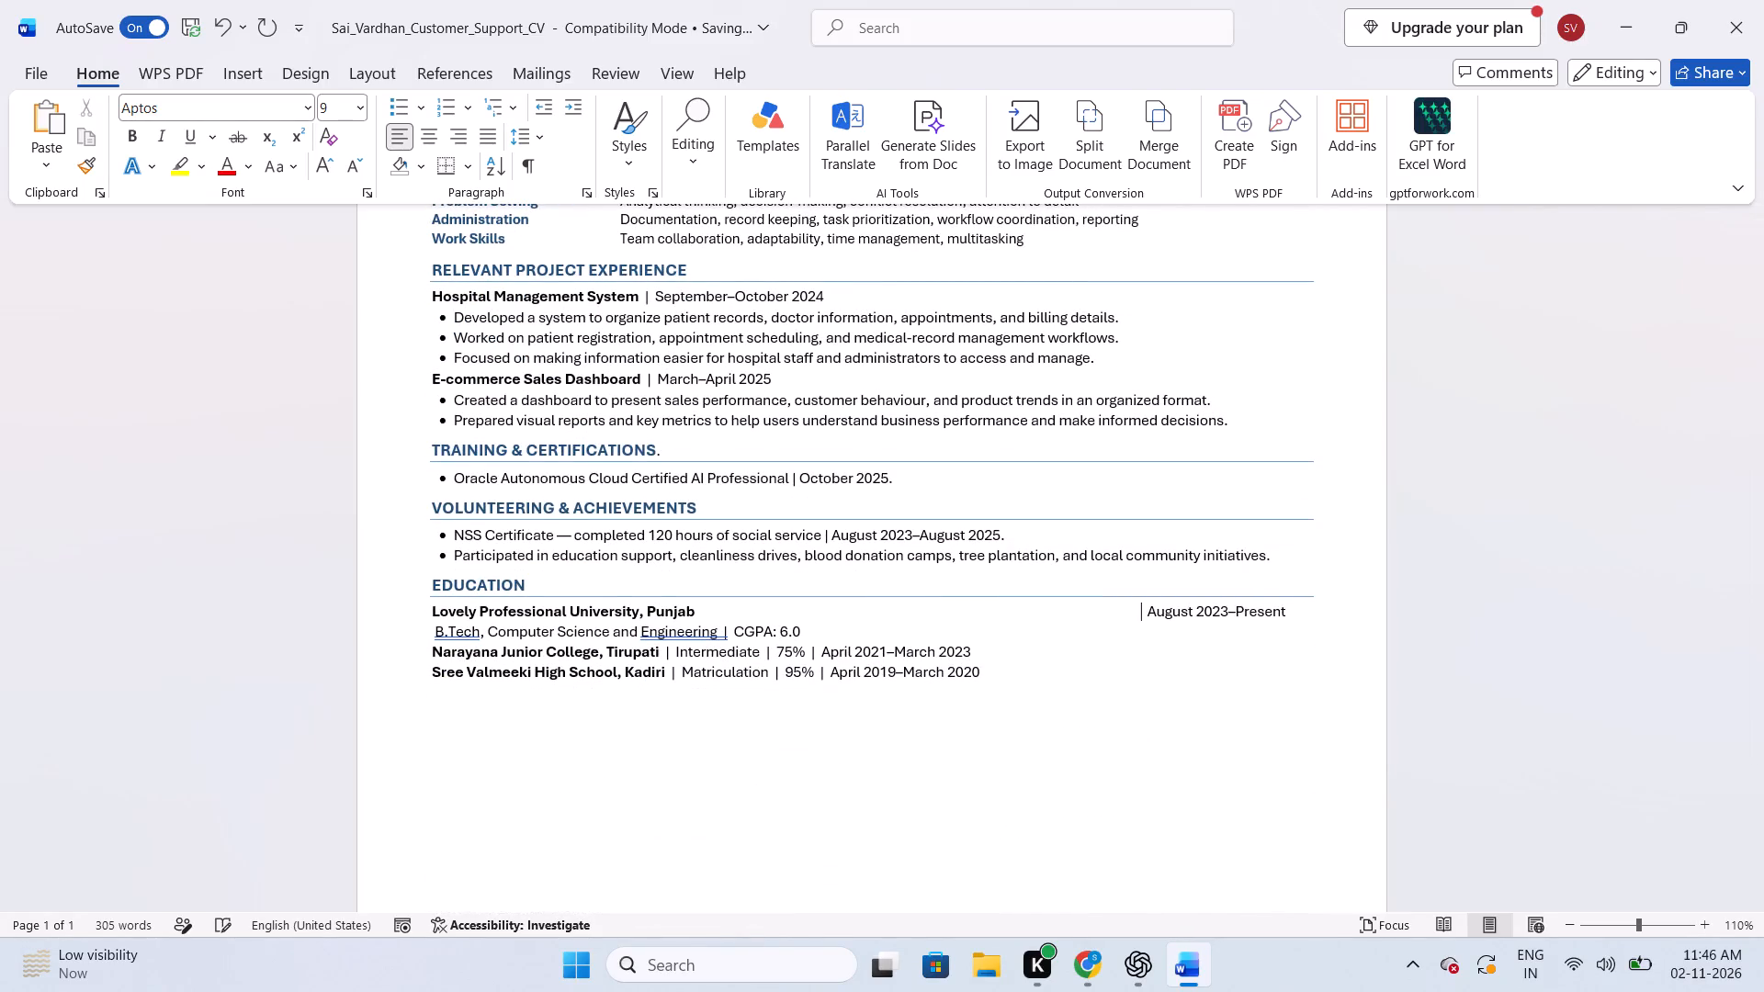
key(space)
key(space)
key(space)
key(space)
key(space)
key(space)
key(space)
Remove the separator after "75%" in the Narayana Junior College entry and move its dates onto their own line below.
click(816, 650)
key(BackSpace)
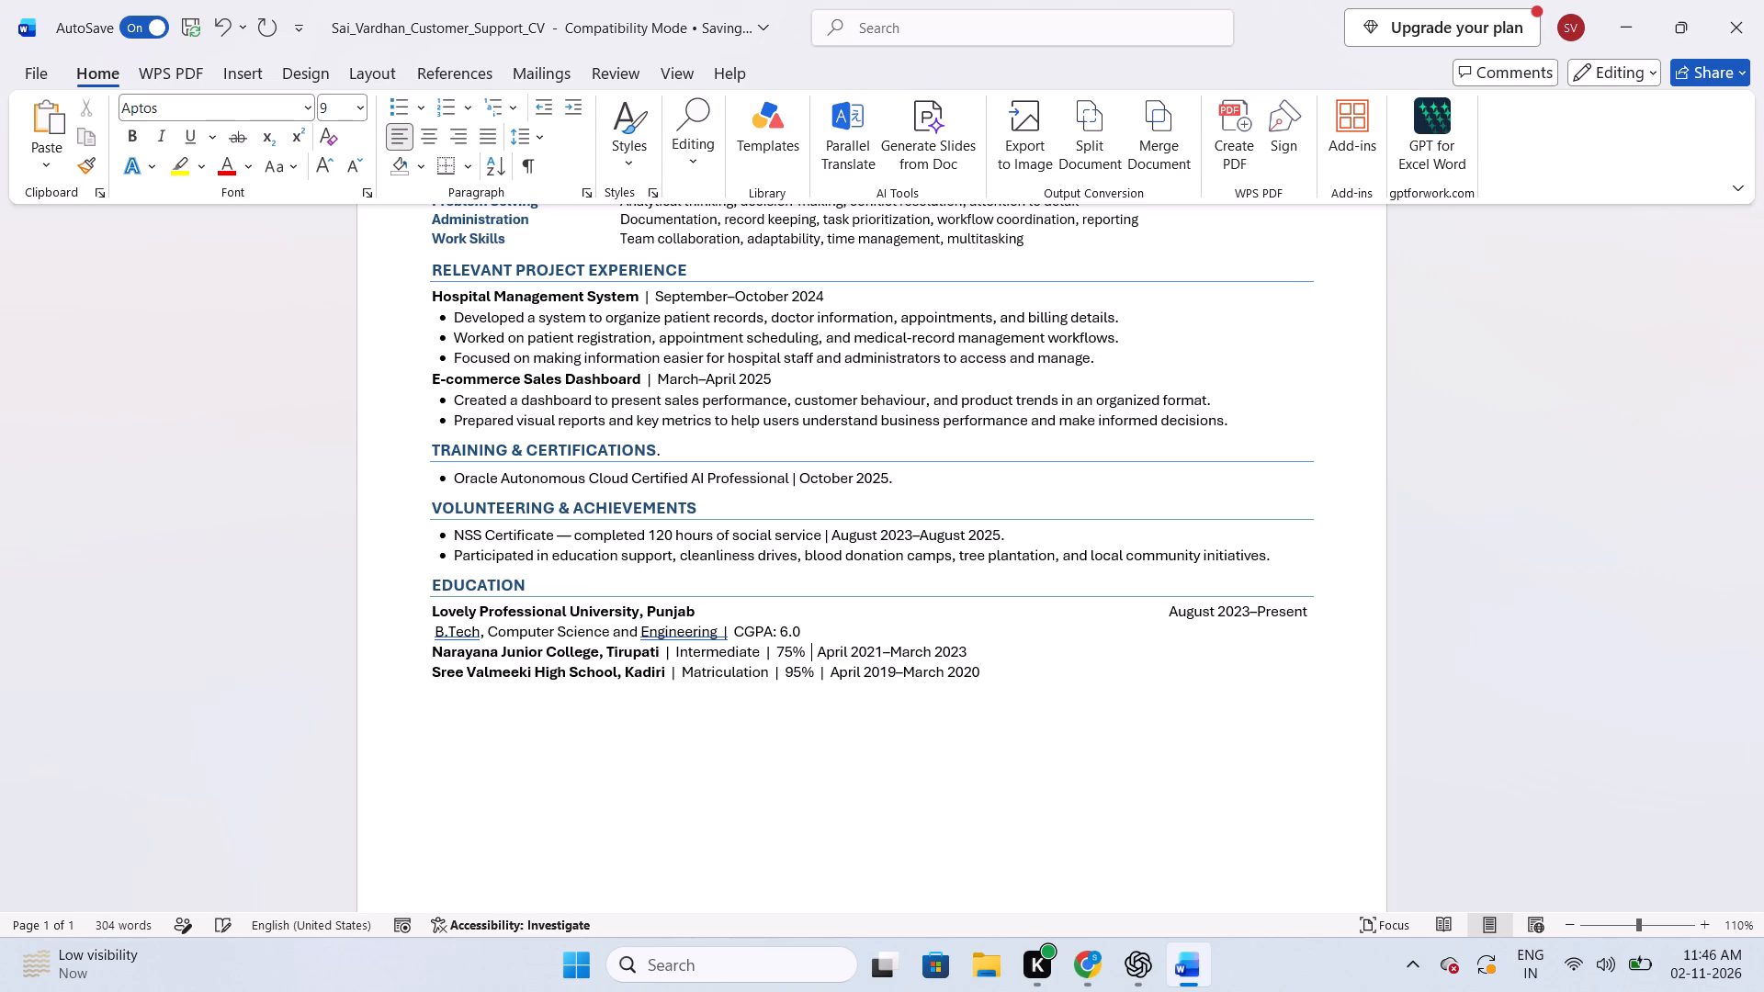
key(Return)
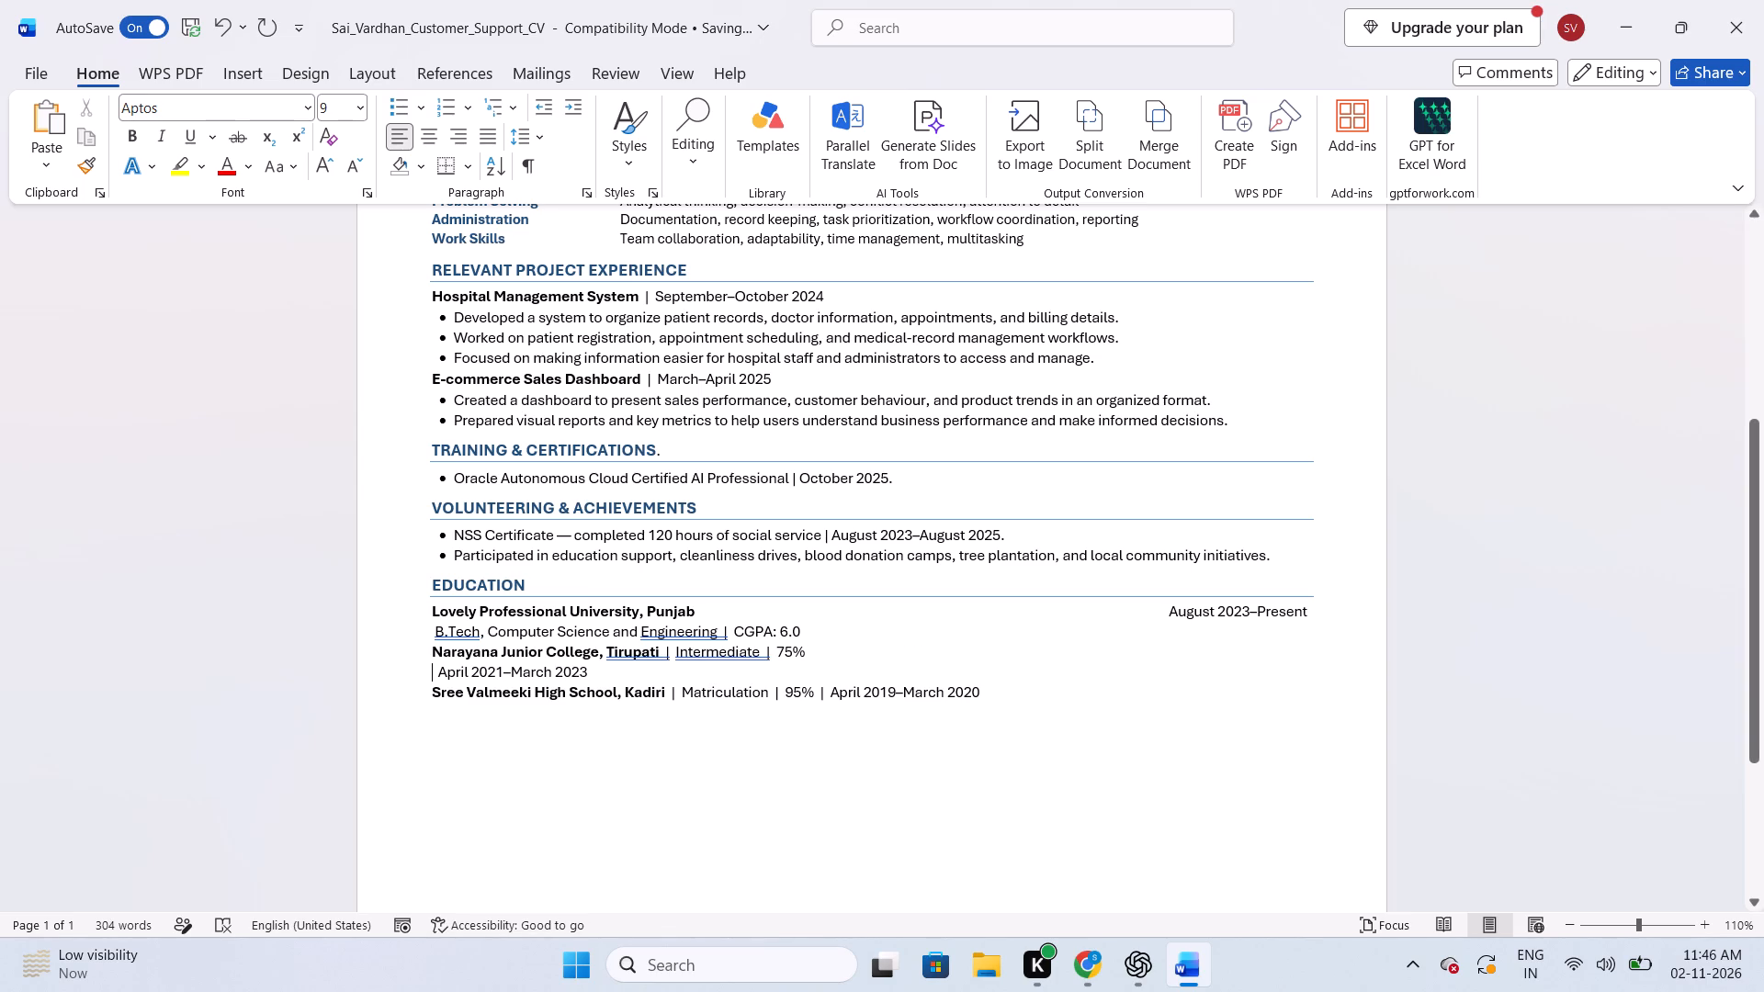
Copy "April 2021–March 2023" to the far end of the Narayana Junior College line, padded with spaces to line up under "August 2023–Present".
drag(588, 672, 529, 672)
drag(529, 672, 443, 671)
key(ctrl+c)
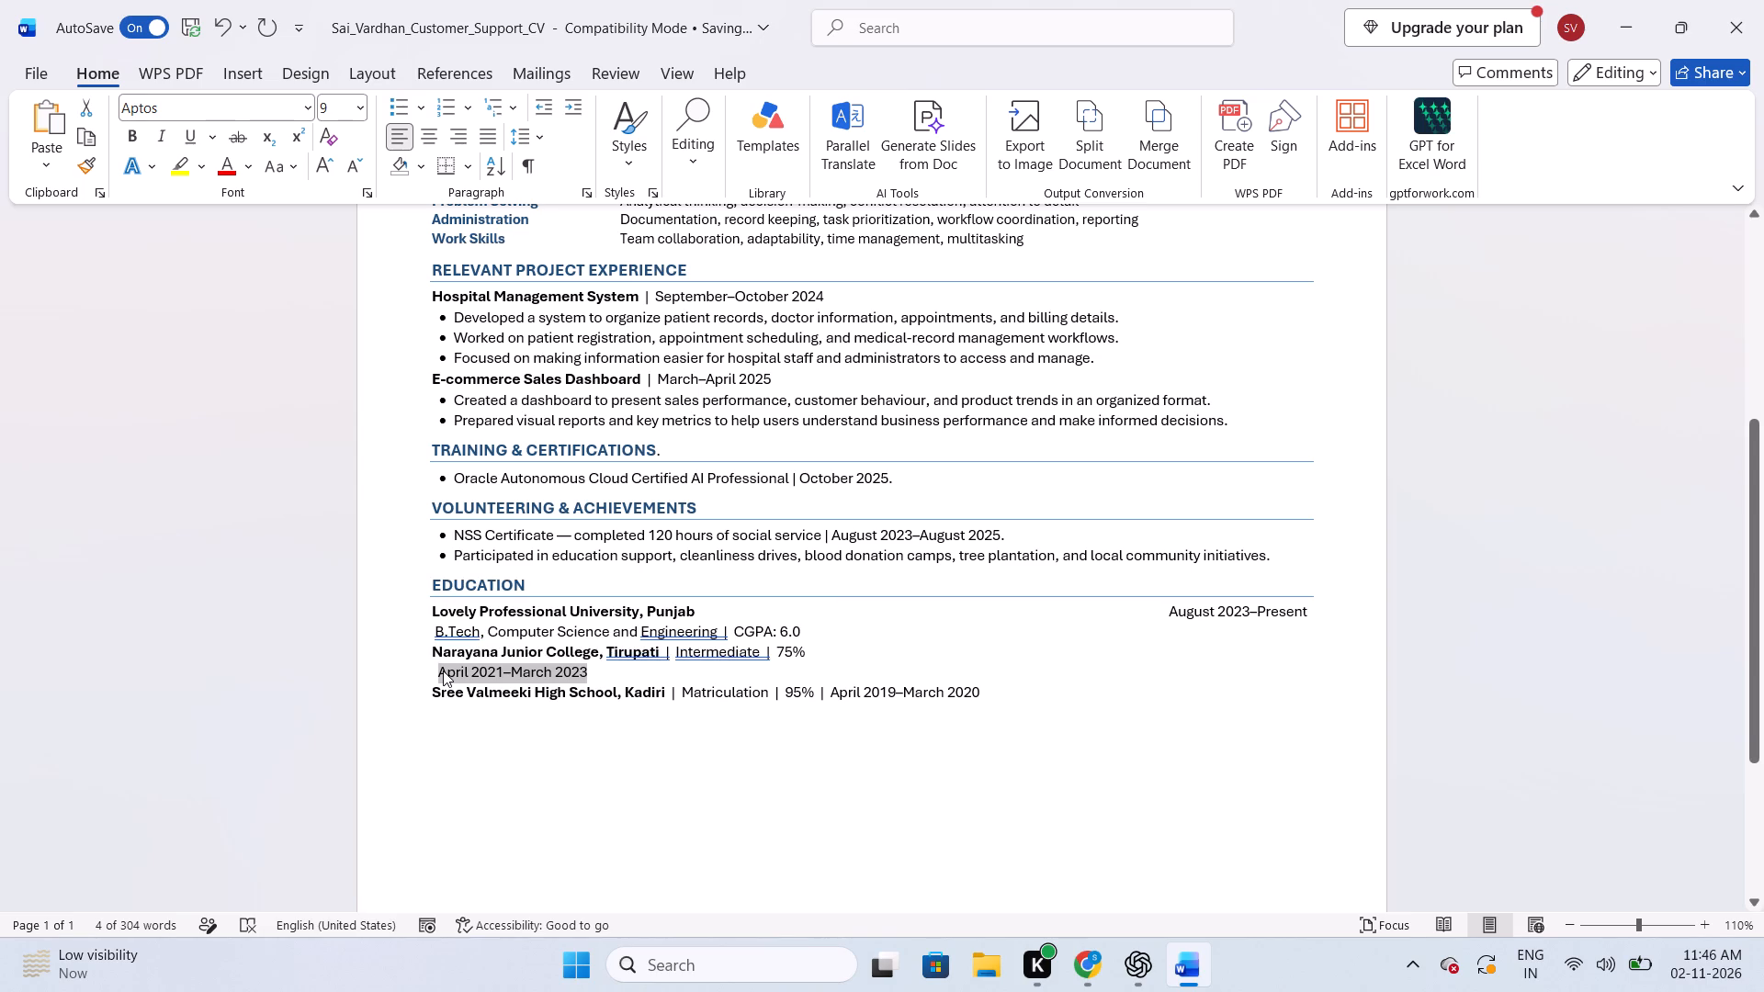
click(1170, 644)
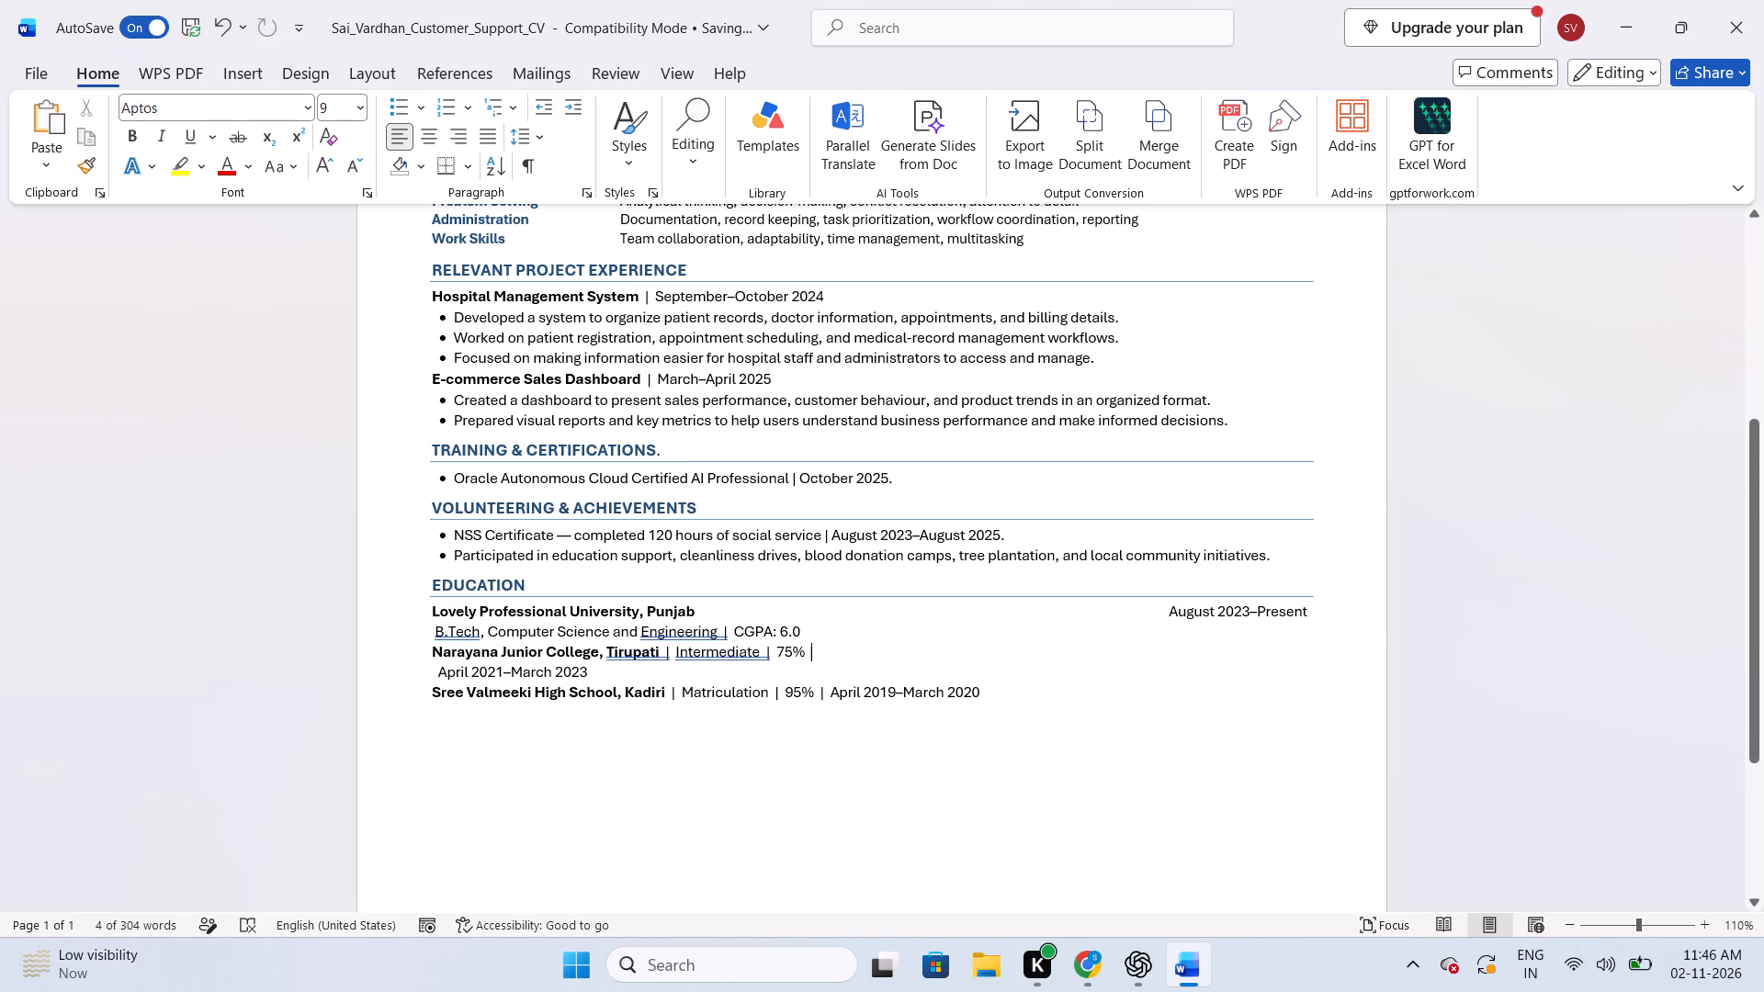
key(space)
key(space)
key(space)
key(space)
key(space)
key(space)
key(space)
key(space)
key(space)
key(space)
key(space)
key(space)
key(space)
key(space)
key(space)
key(space)
key(space)
key(space)
key(space)
key(space)
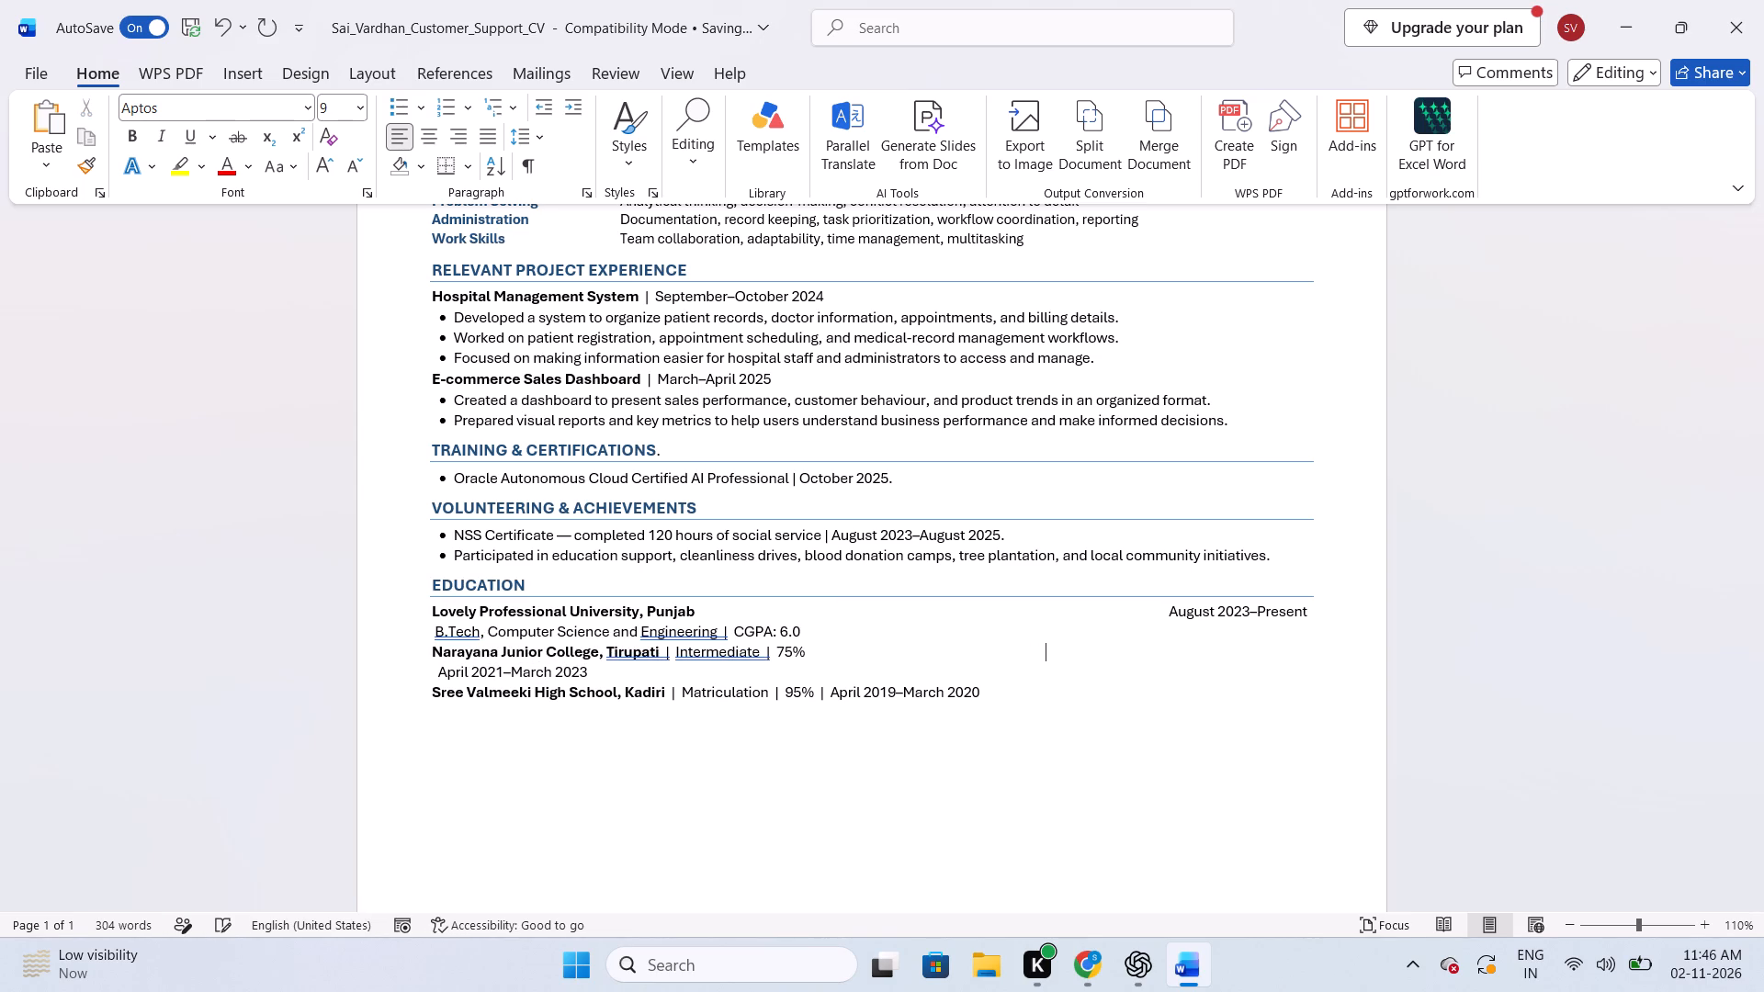
key(space)
key(space)
key(space)
key(space)
key(space)
key(space)
key(space)
key(space)
key(space)
key(space)
key(space)
key(space)
key(space)
key(space)
key(space)
key(space)
key(space)
key(space)
key(space)
key(space)
key(BackSpace)
key(BackSpace)
key(BackSpace)
key(BackSpace)
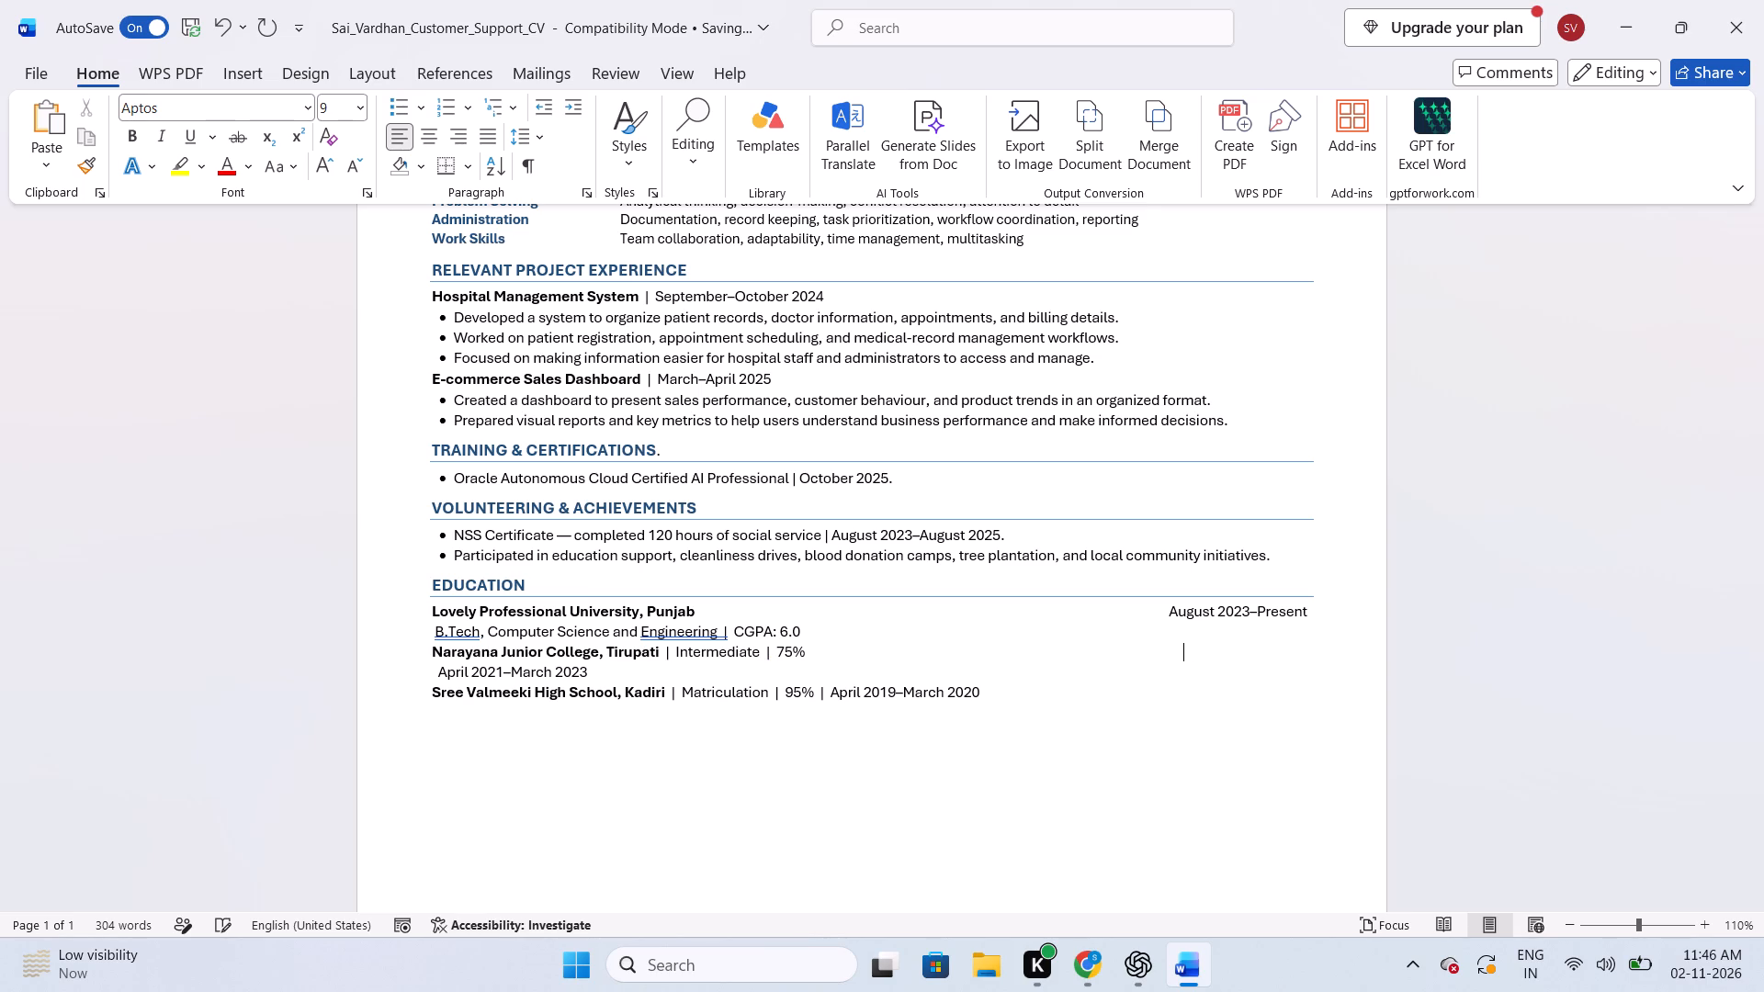
key(BackSpace)
key(BackSpace)
key(BackSpace)
key(BackSpace)
key(ctrl+v)
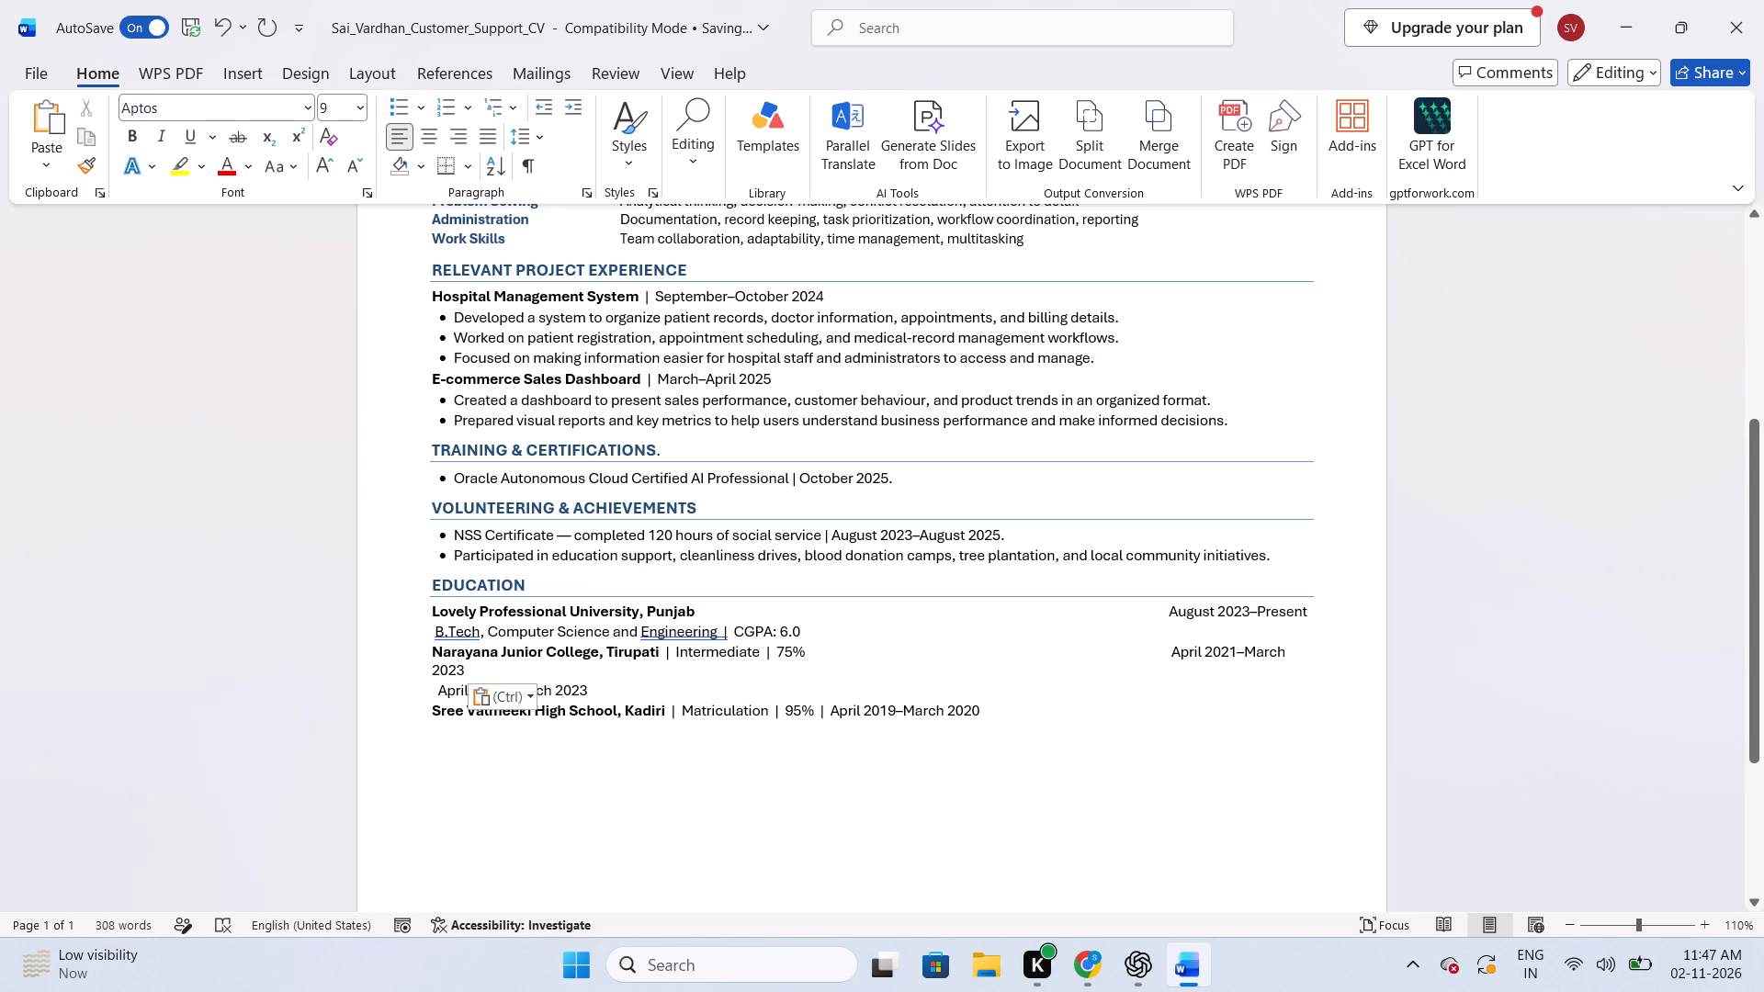
Remove a few spaces before "April 2021–March 2023" so the Narayana Junior College entry fits on one line.
click(1163, 660)
key(Right)
key(Right)
key(Right)
key(BackSpace)
key(BackSpace)
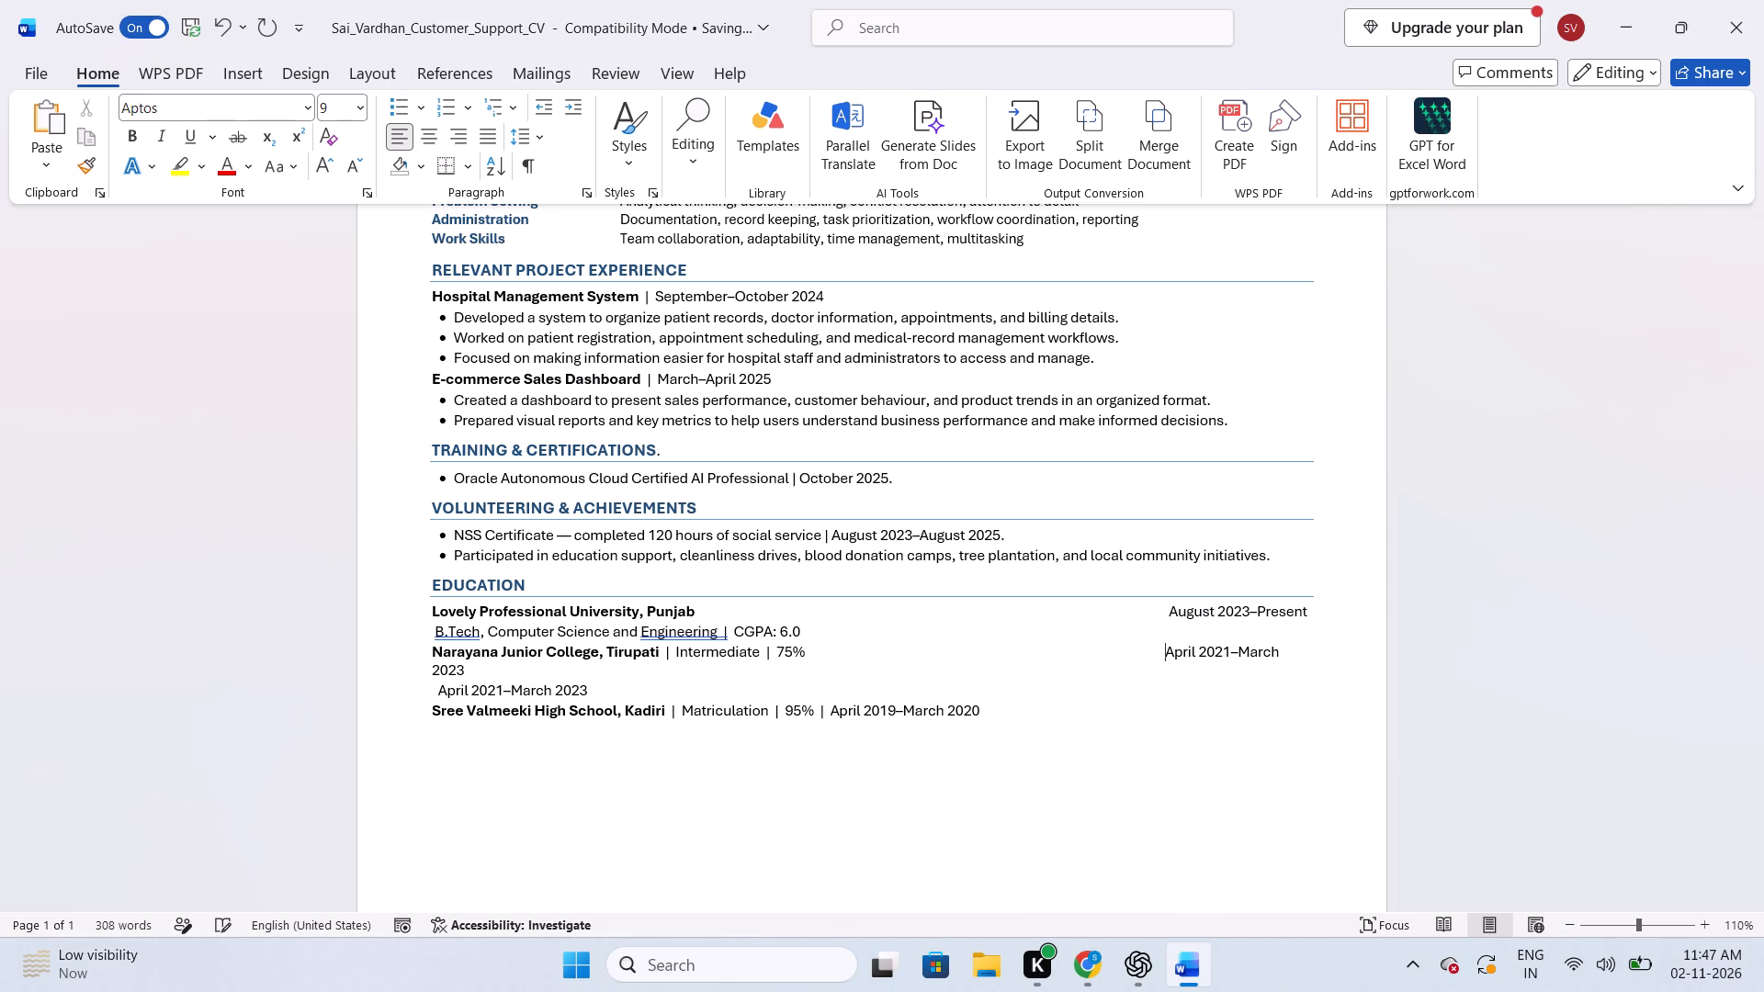
key(BackSpace)
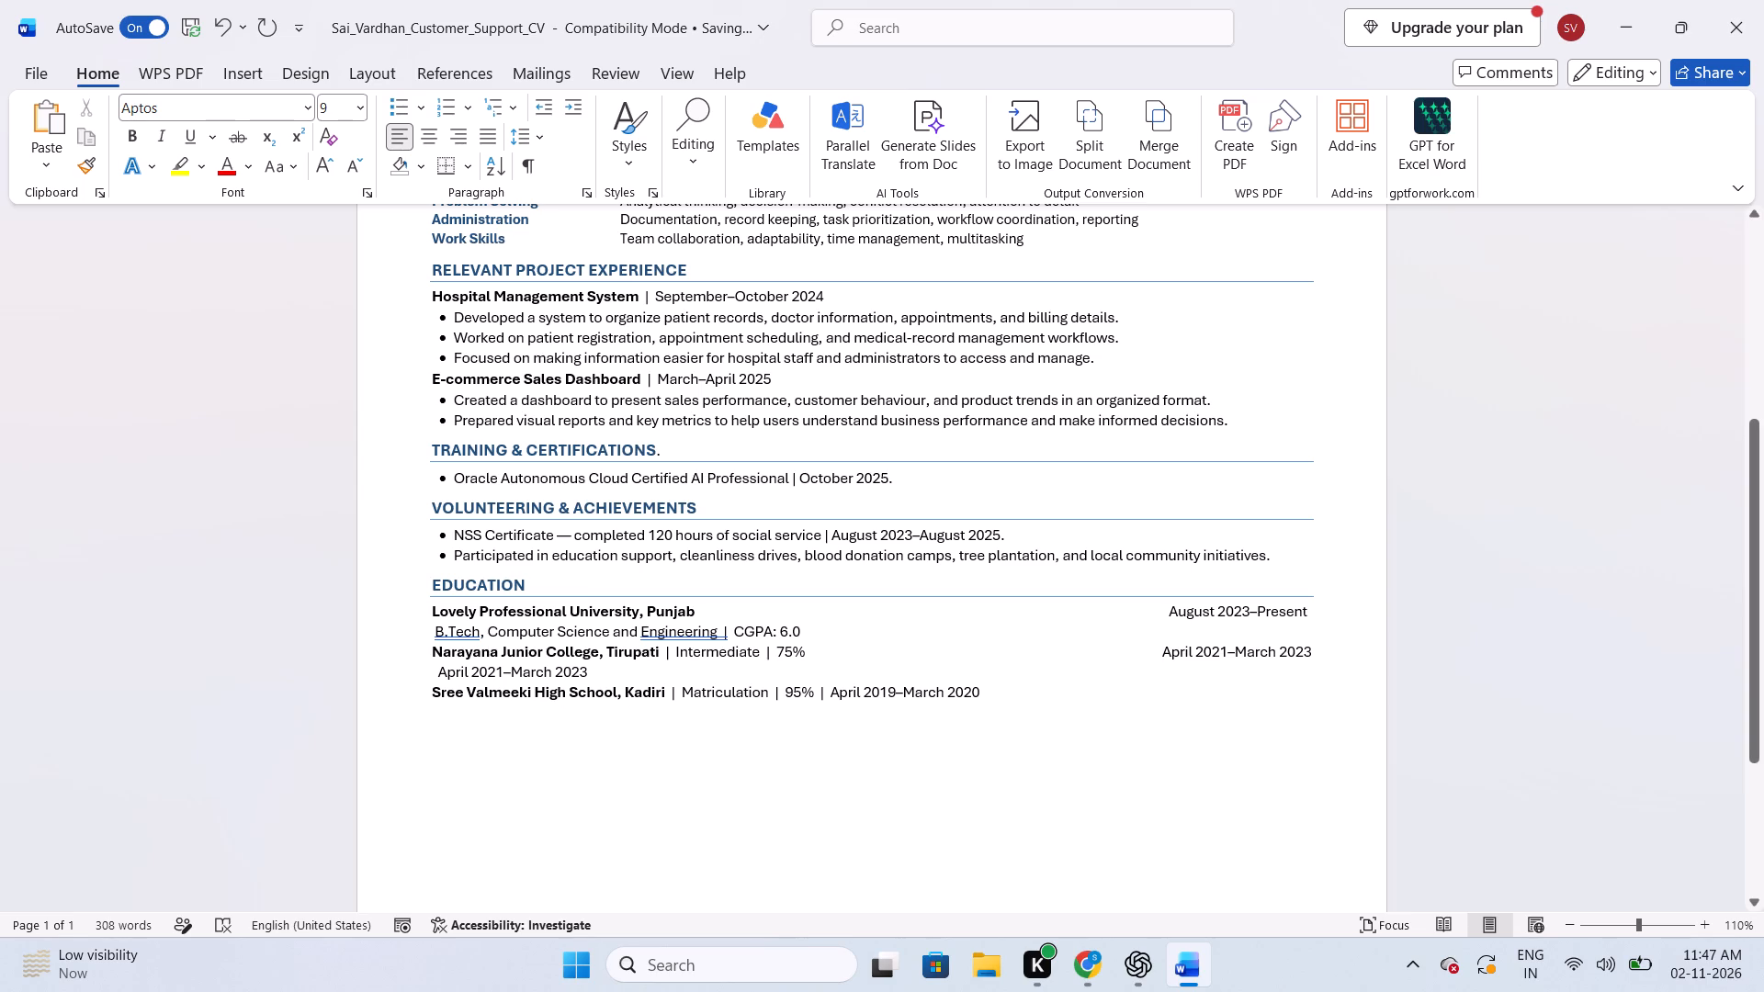
Delete the duplicate "April 2021–March 2023" text from the line below the Narayana Junior College entry.
click(593, 673)
drag(593, 673, 517, 681)
drag(517, 681, 450, 676)
key(BackSpace)
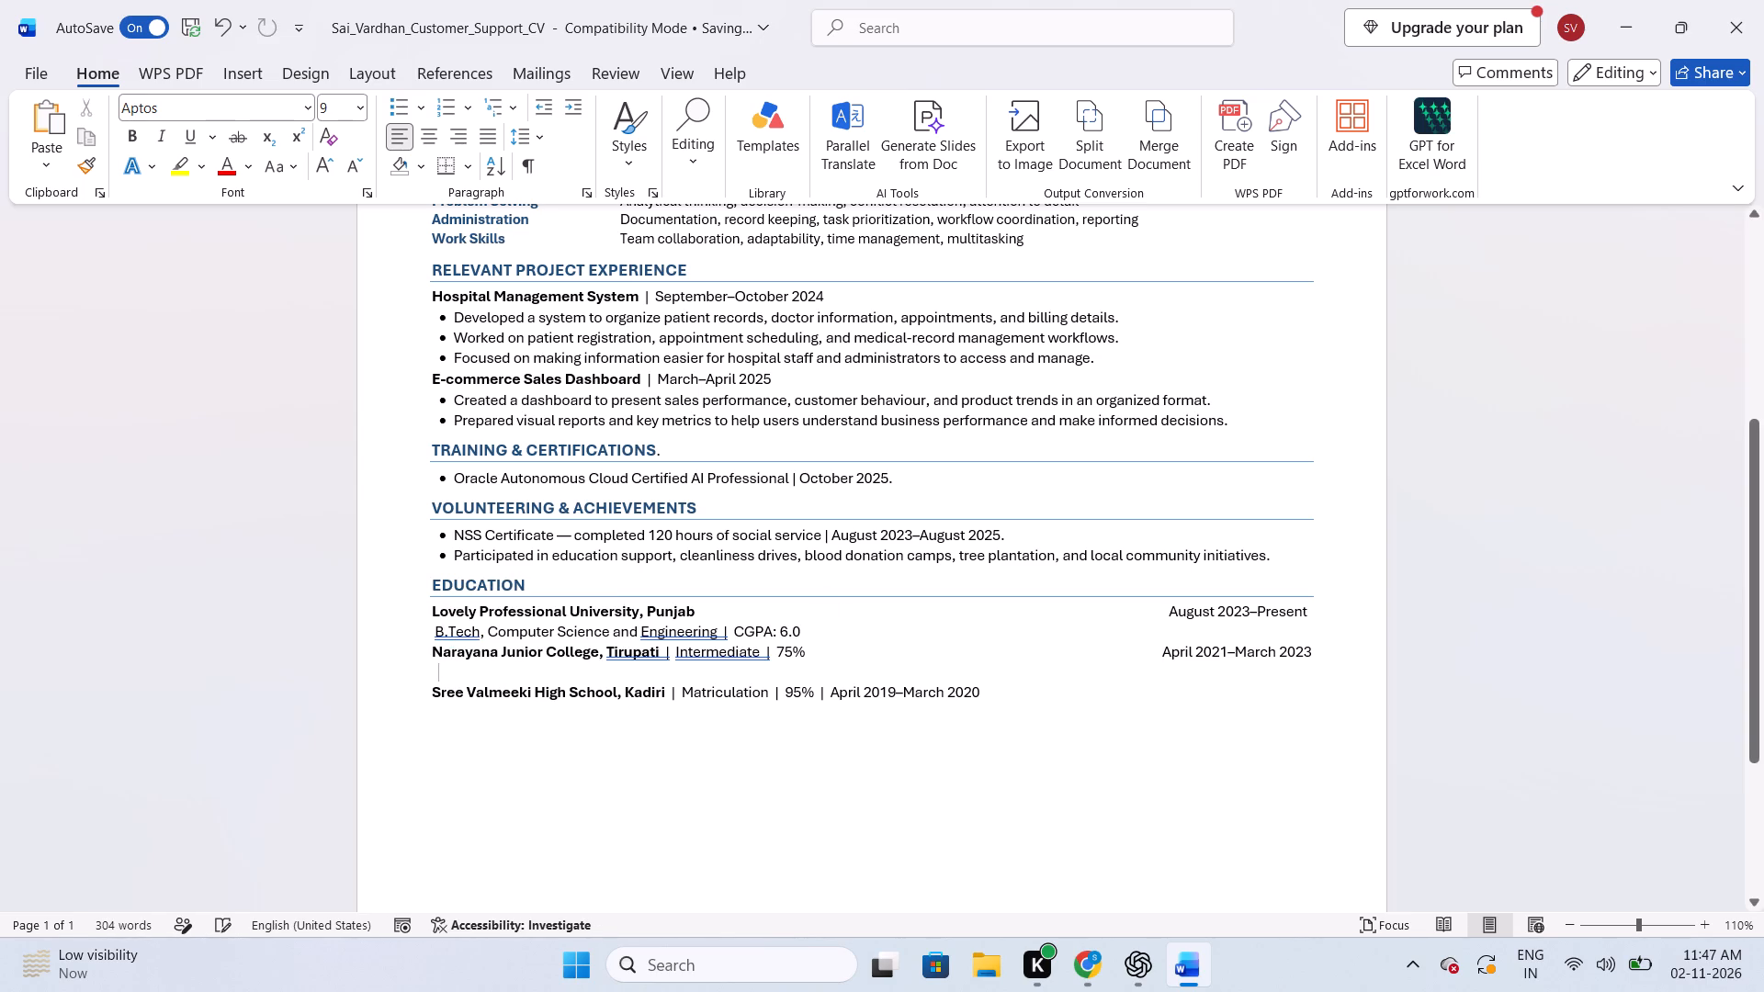
Remove the blank line between the Narayana Junior College and Sree Valmeeki High School entries.
key(BackSpace)
key(BackSpace)
key(BackSpace)
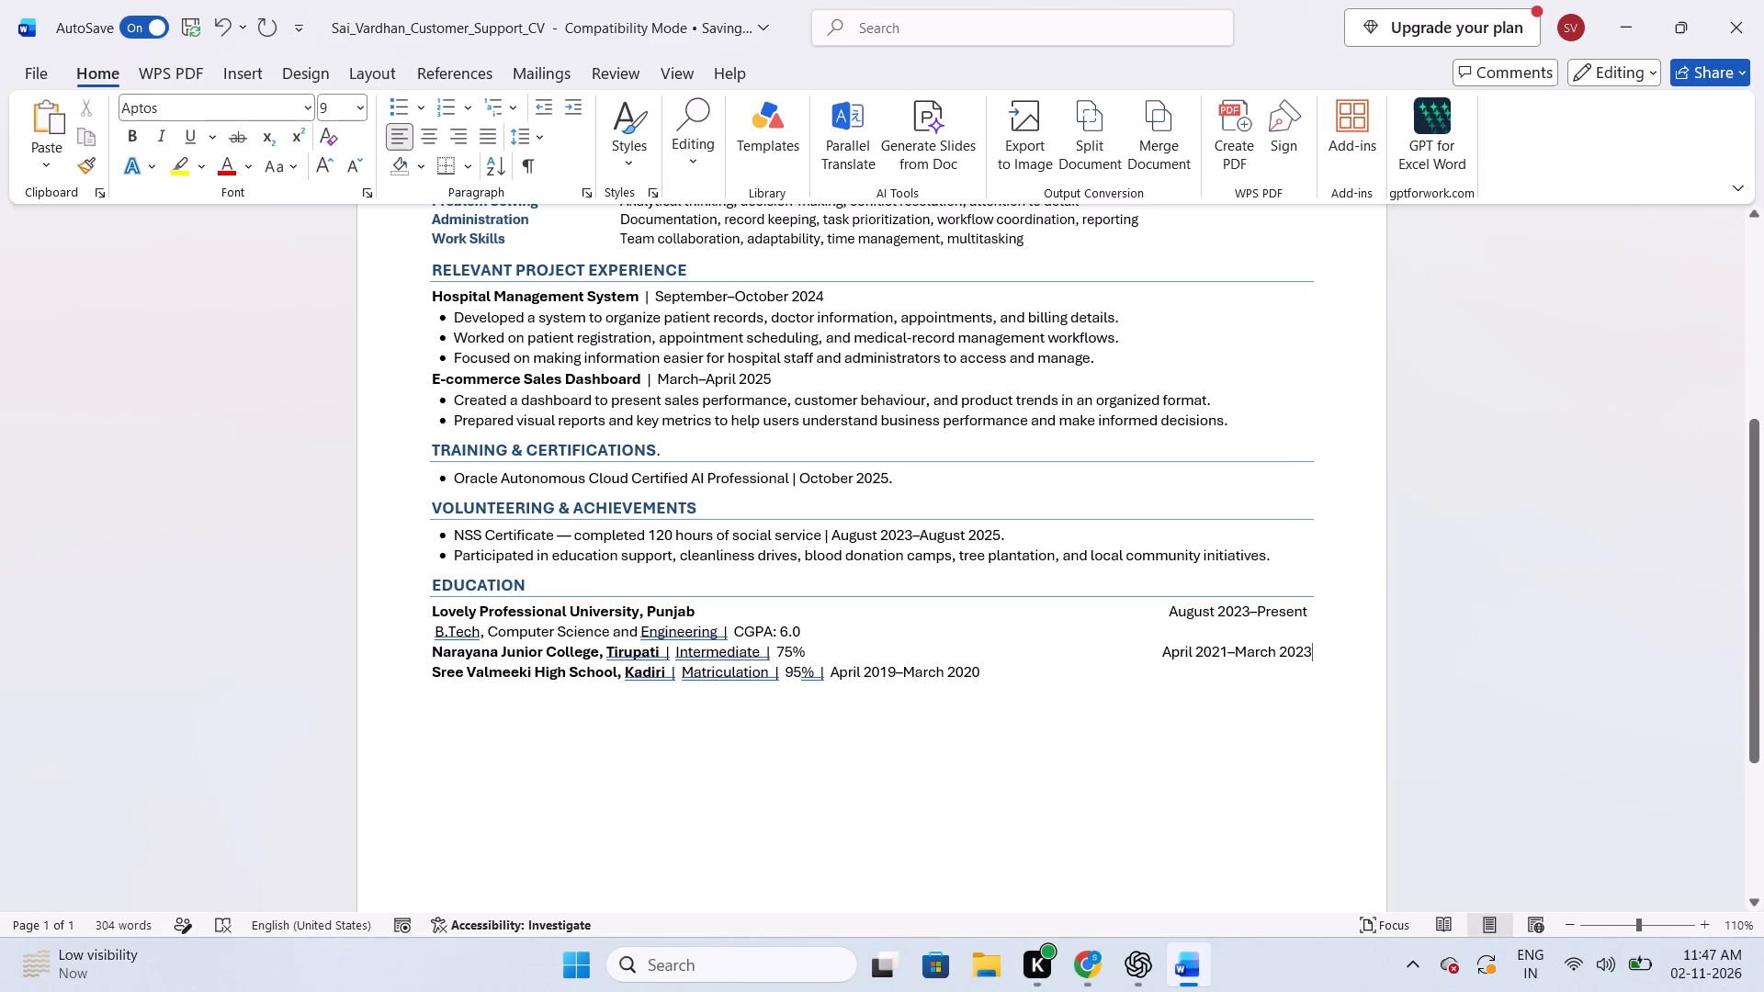
Remove the separator after "Tirupati" and move "Intermediate | 75%" with its dates onto a new line below the college name.
click(676, 654)
key(BackSpace)
key(BackSpace)
key(BackSpace)
key(Return)
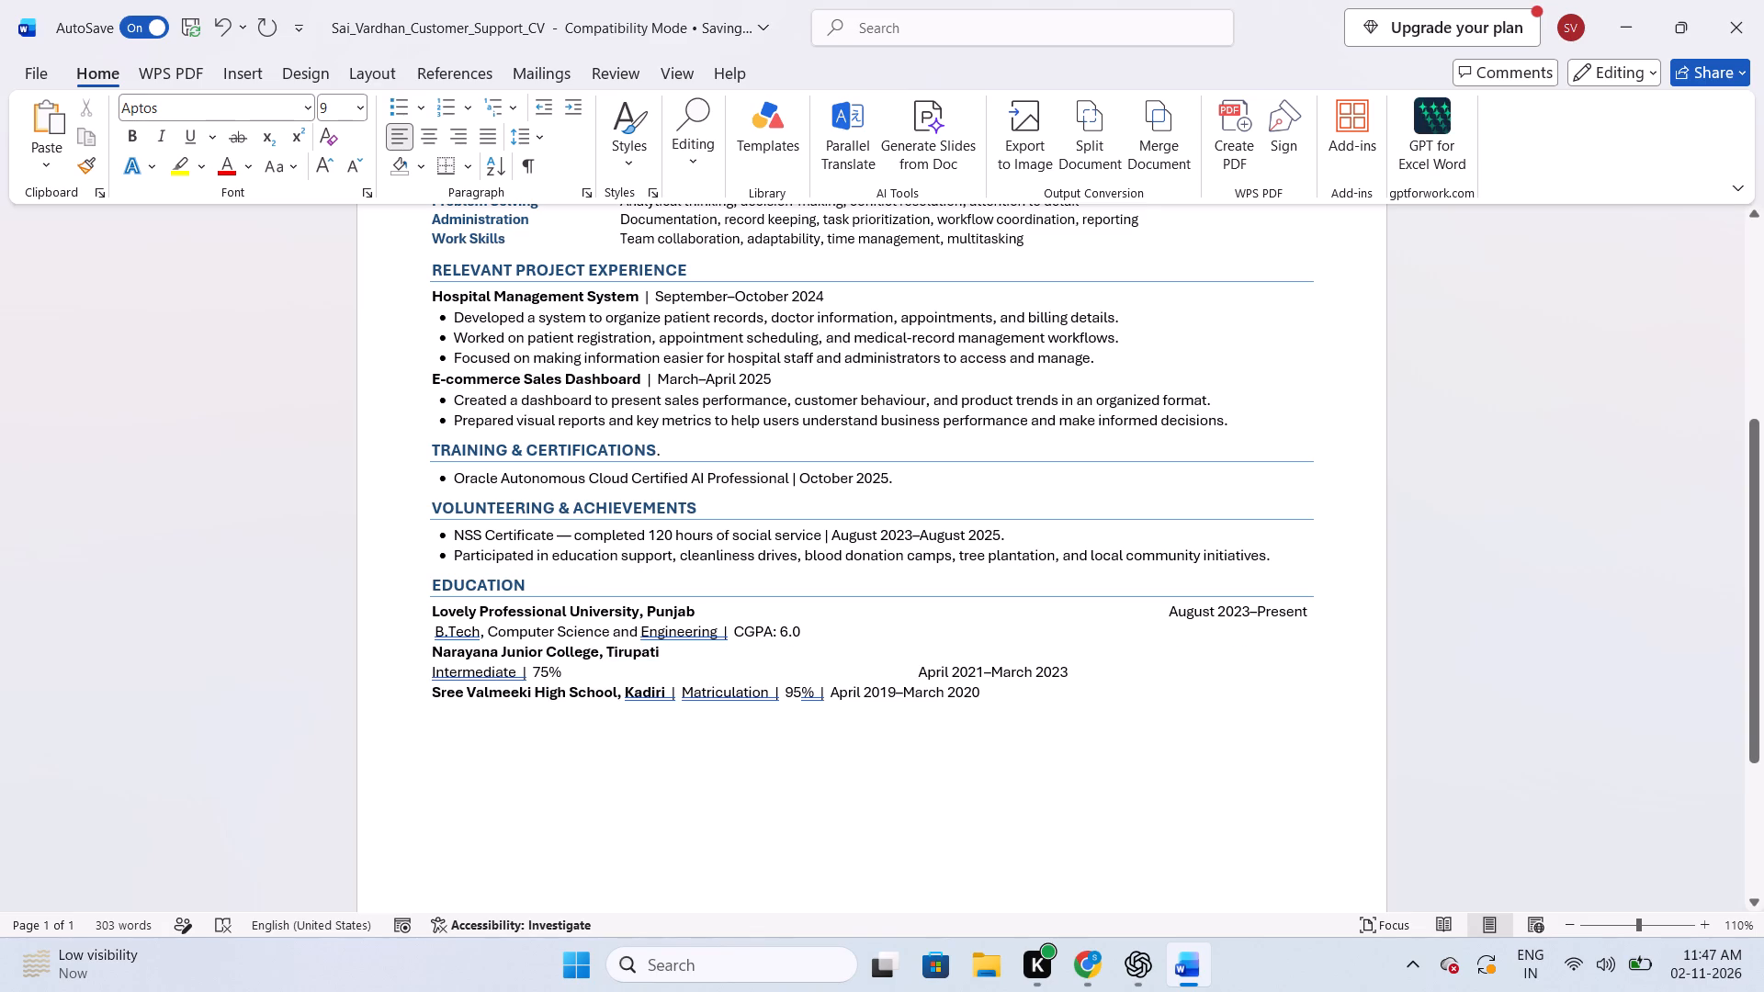
Copy "April 2021–March 2023" to the far end of the "Narayana Junior College, Tirupati" line, padded with spaces to line up under "August 2023–Present".
drag(918, 672, 977, 671)
drag(977, 671, 1084, 668)
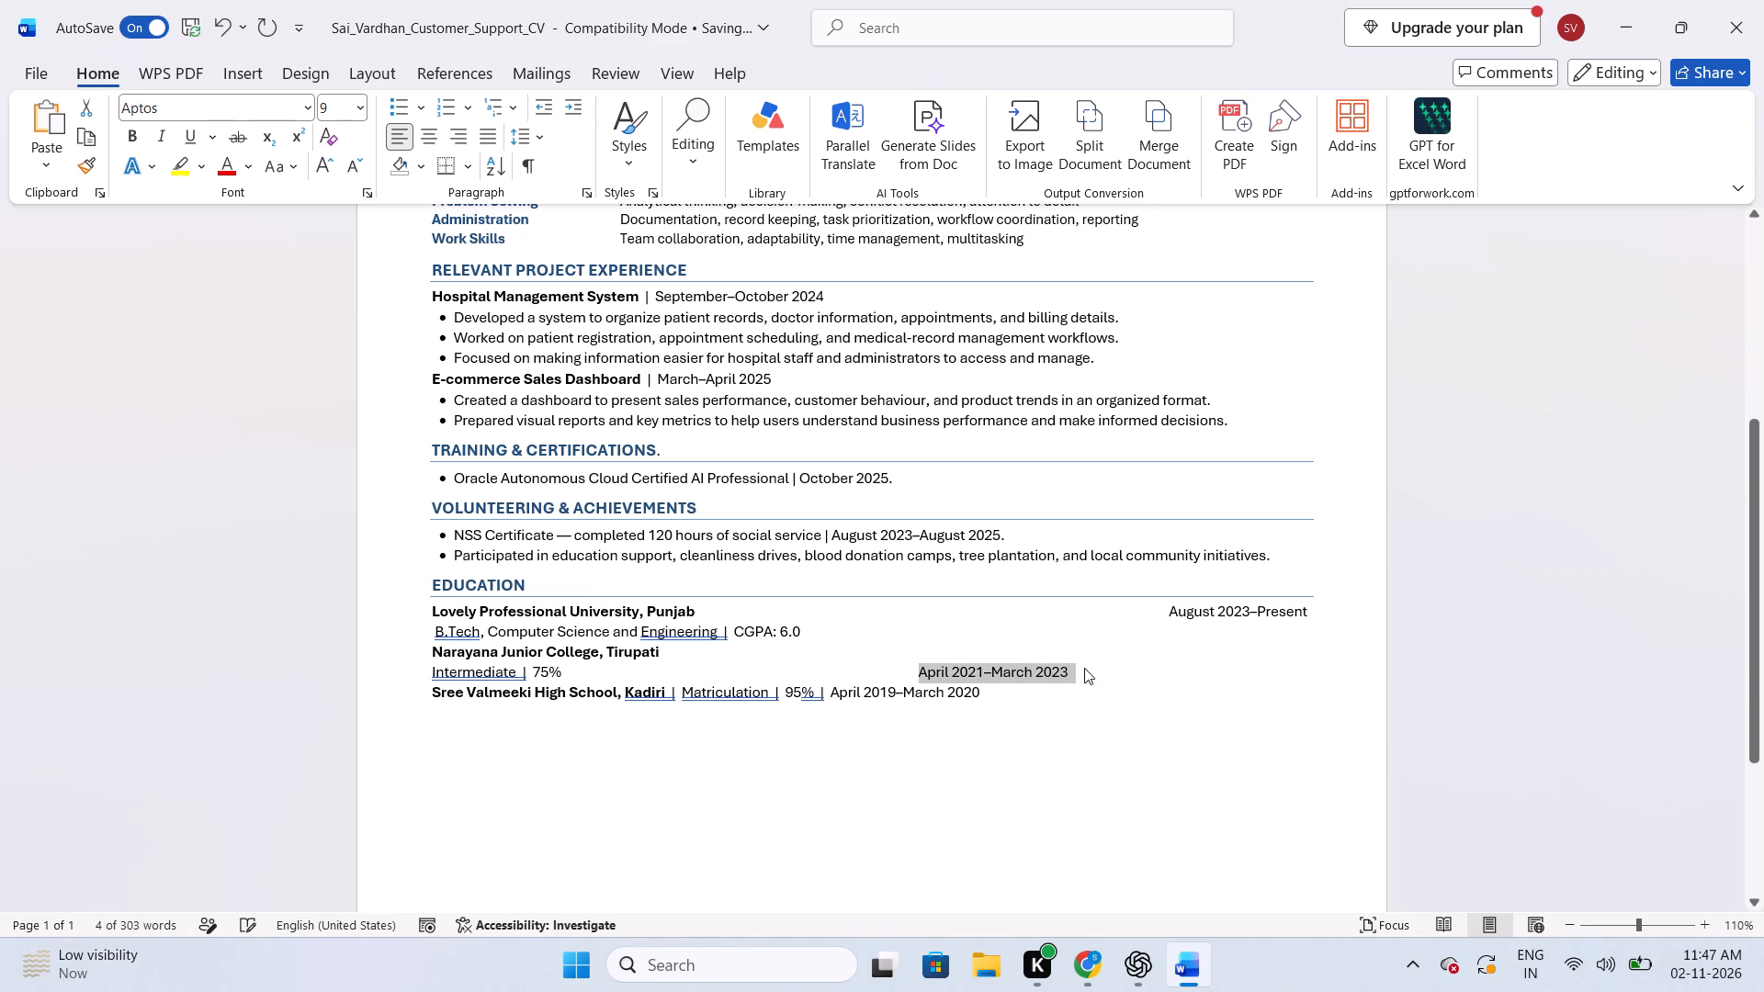
key(ctrl+v)
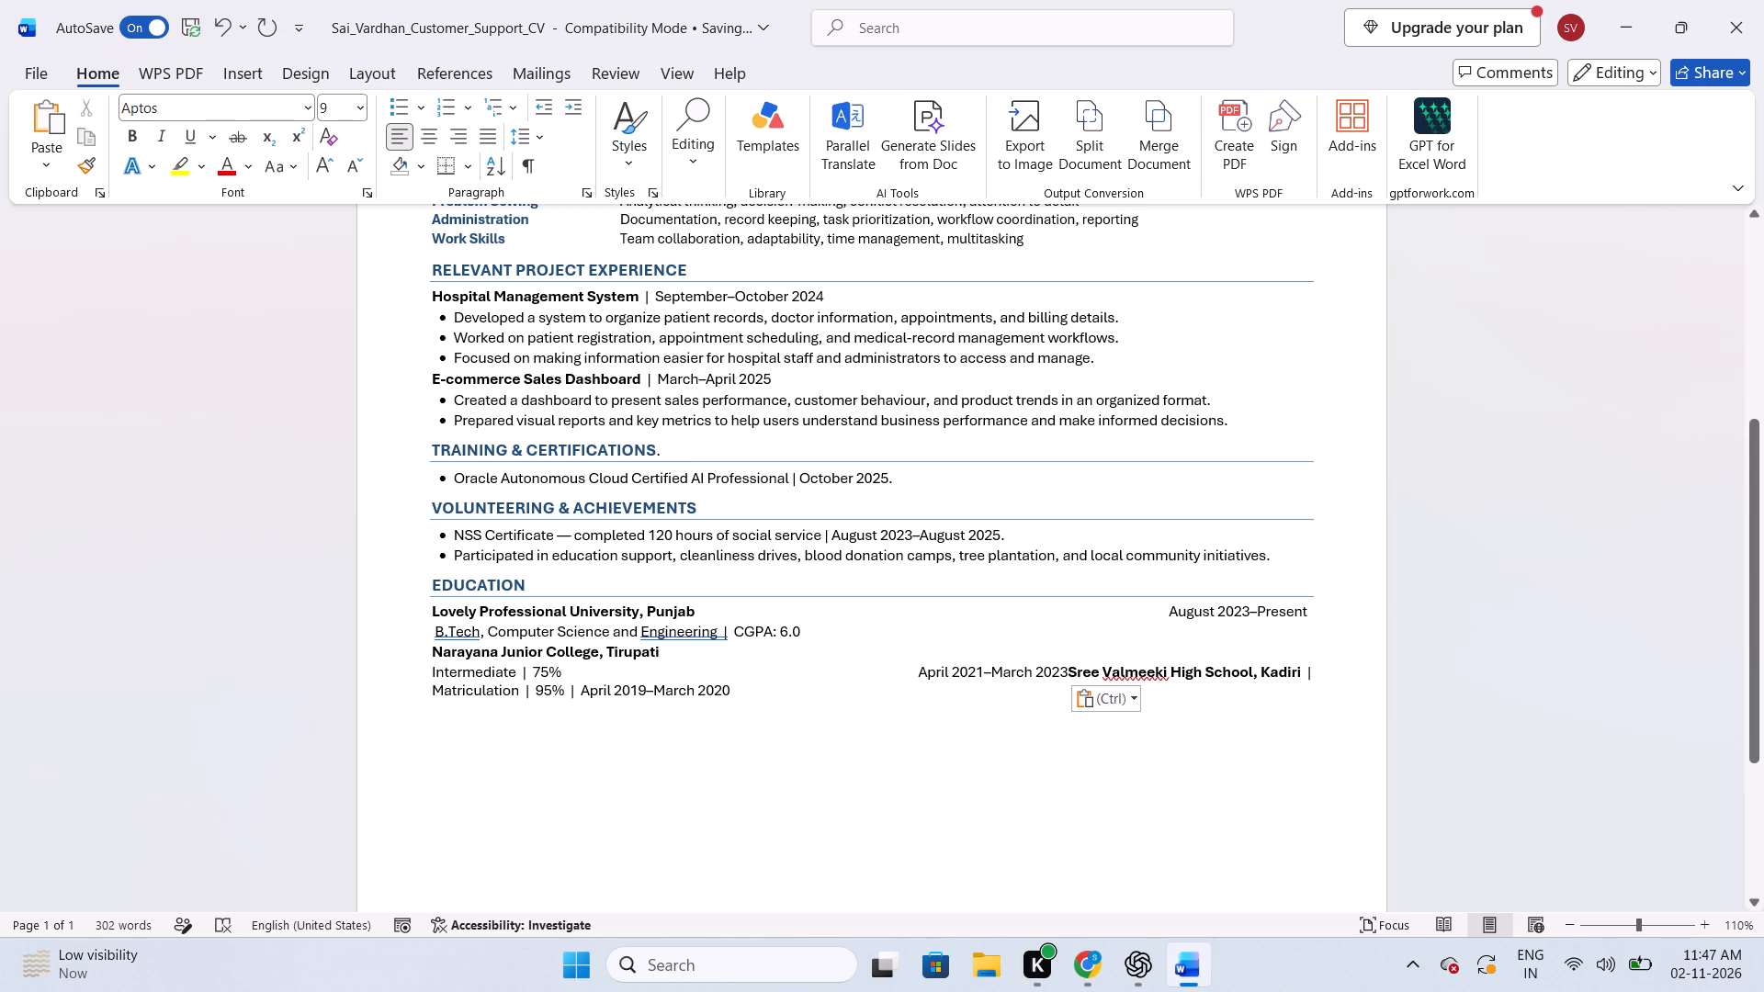
key(ctrl+z)
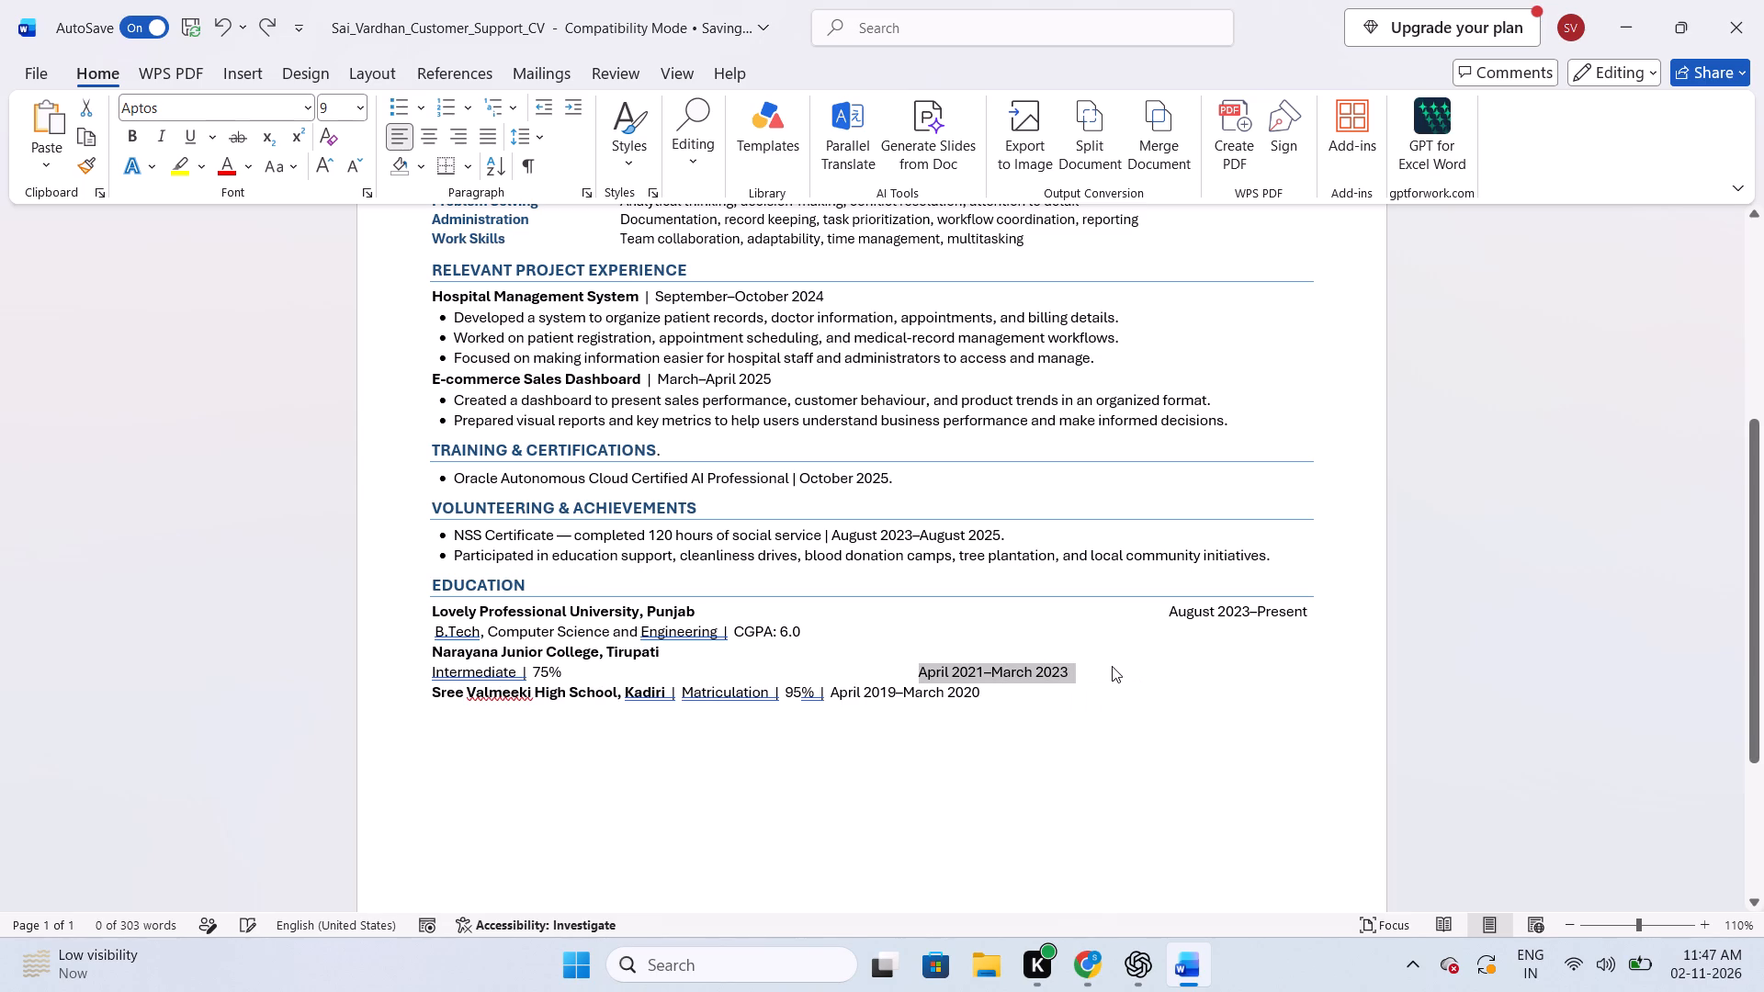
key(ctrl+c)
key(ctrl+c)
click(1158, 650)
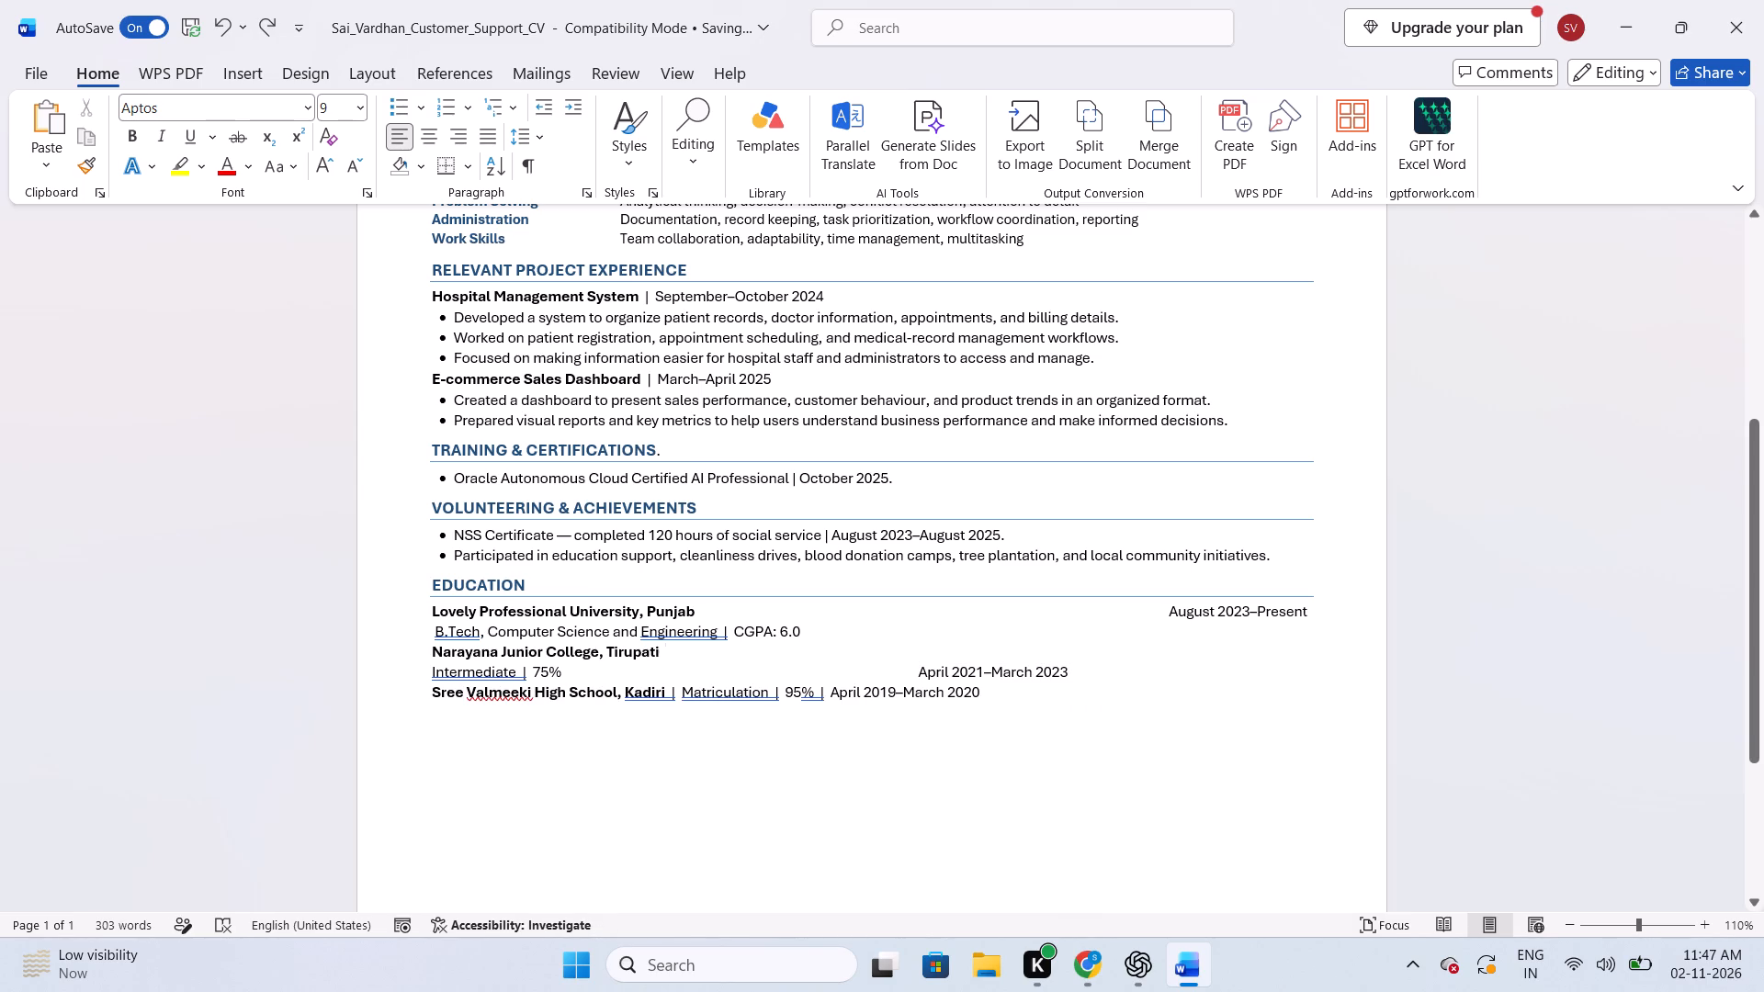
key(space)
key(space)
key(space)
key(space)
key(space)
key(space)
key(space)
key(space)
key(space)
key(space)
key(space)
key(space)
key(space)
key(space)
key(space)
key(space)
key(space)
key(space)
key(space)
key(space)
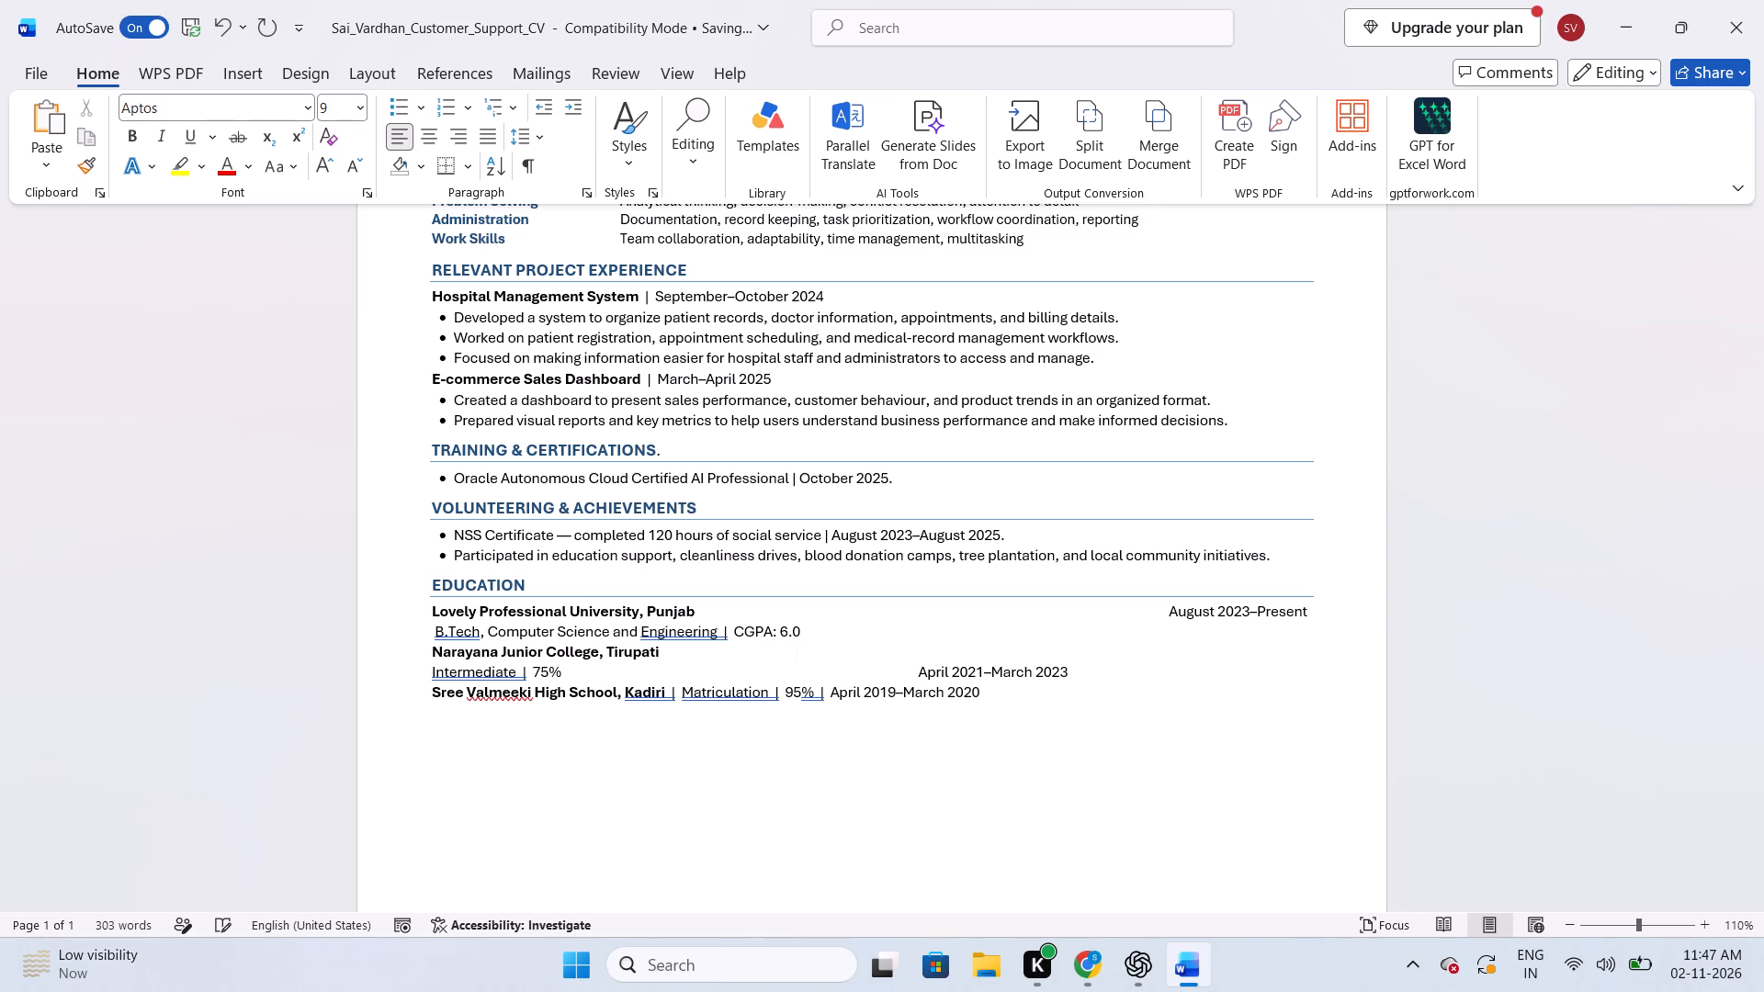
key(space)
key(space)
key(space)
key(space)
key(space)
key(space)
key(space)
key(space)
key(space)
key(space)
key(space)
key(space)
key(space)
key(space)
key(space)
key(space)
key(space)
key(space)
key(space)
key(space)
key(space)
key(space)
key(space)
key(space)
key(space)
key(space)
key(space)
key(space)
key(space)
key(space)
key(space)
key(space)
key(space)
key(space)
key(space)
key(space)
key(space)
key(space)
key(space)
key(space)
key(BackSpace)
key(BackSpace)
key(BackSpace)
key(BackSpace)
key(BackSpace)
key(BackSpace)
key(BackSpace)
key(BackSpace)
key(BackSpace)
key(BackSpace)
key(ctrl+v)
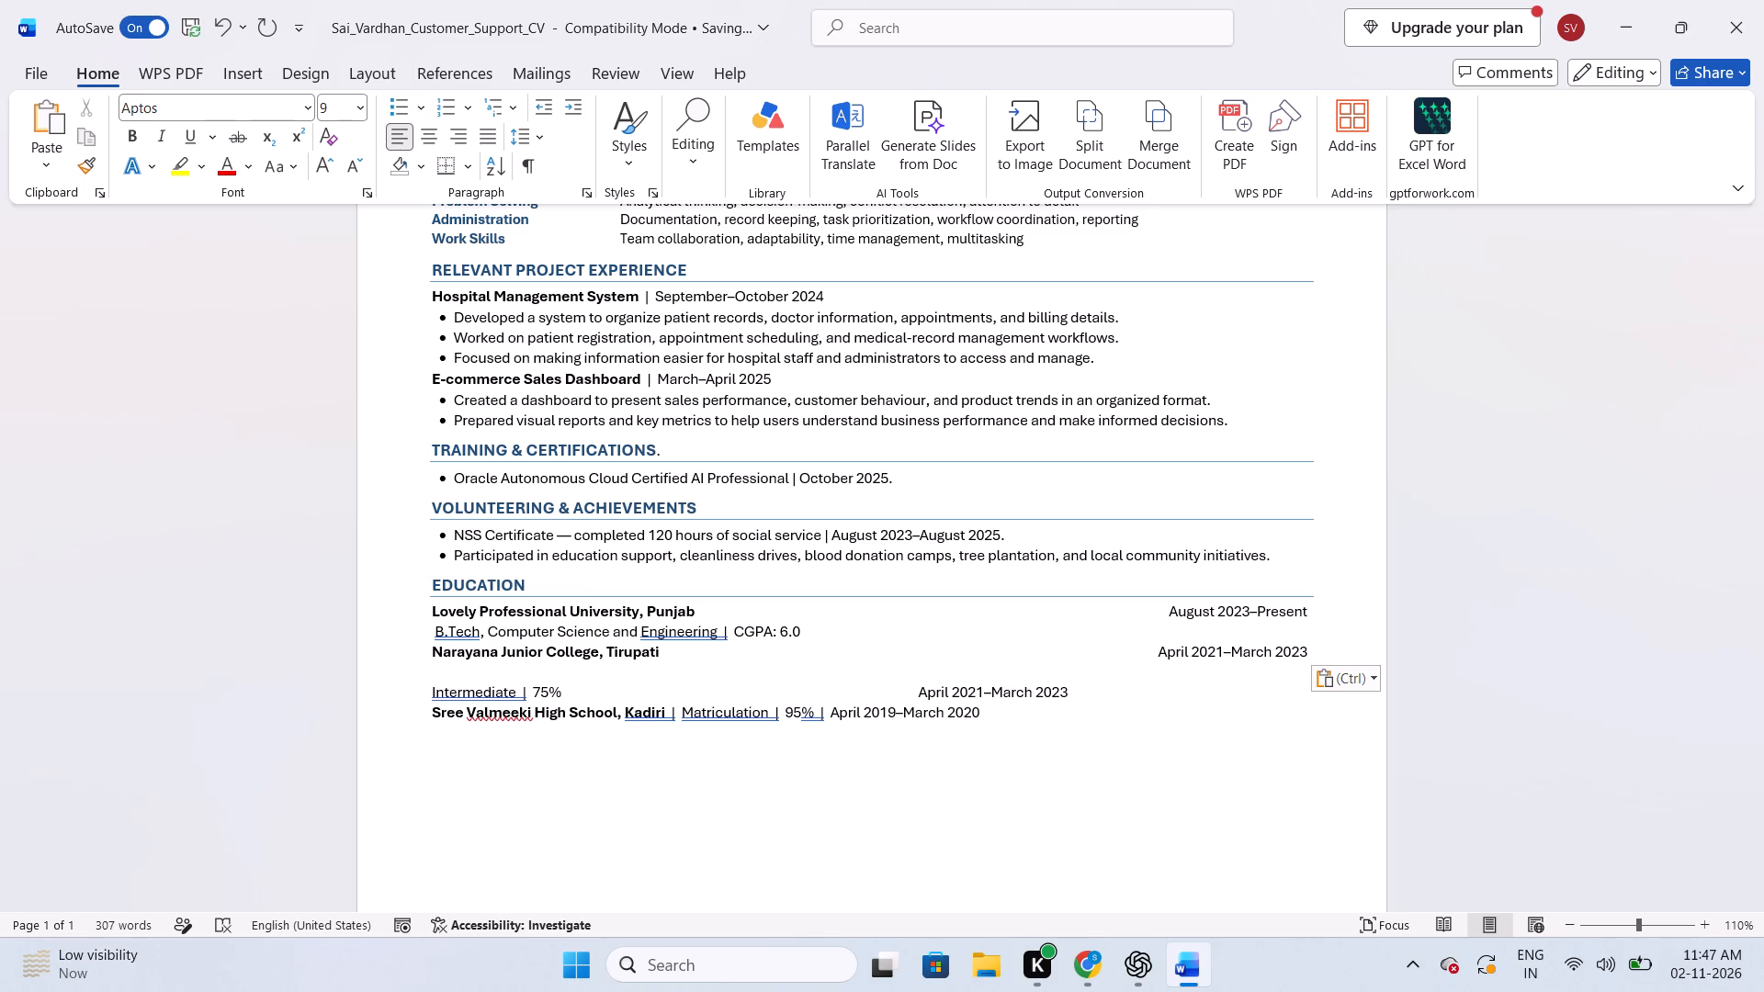
Delete the duplicate "April 2021–March 2023" after "Intermediate | 75%" and the blank line above that text.
click(1071, 689)
drag(1071, 689, 1012, 679)
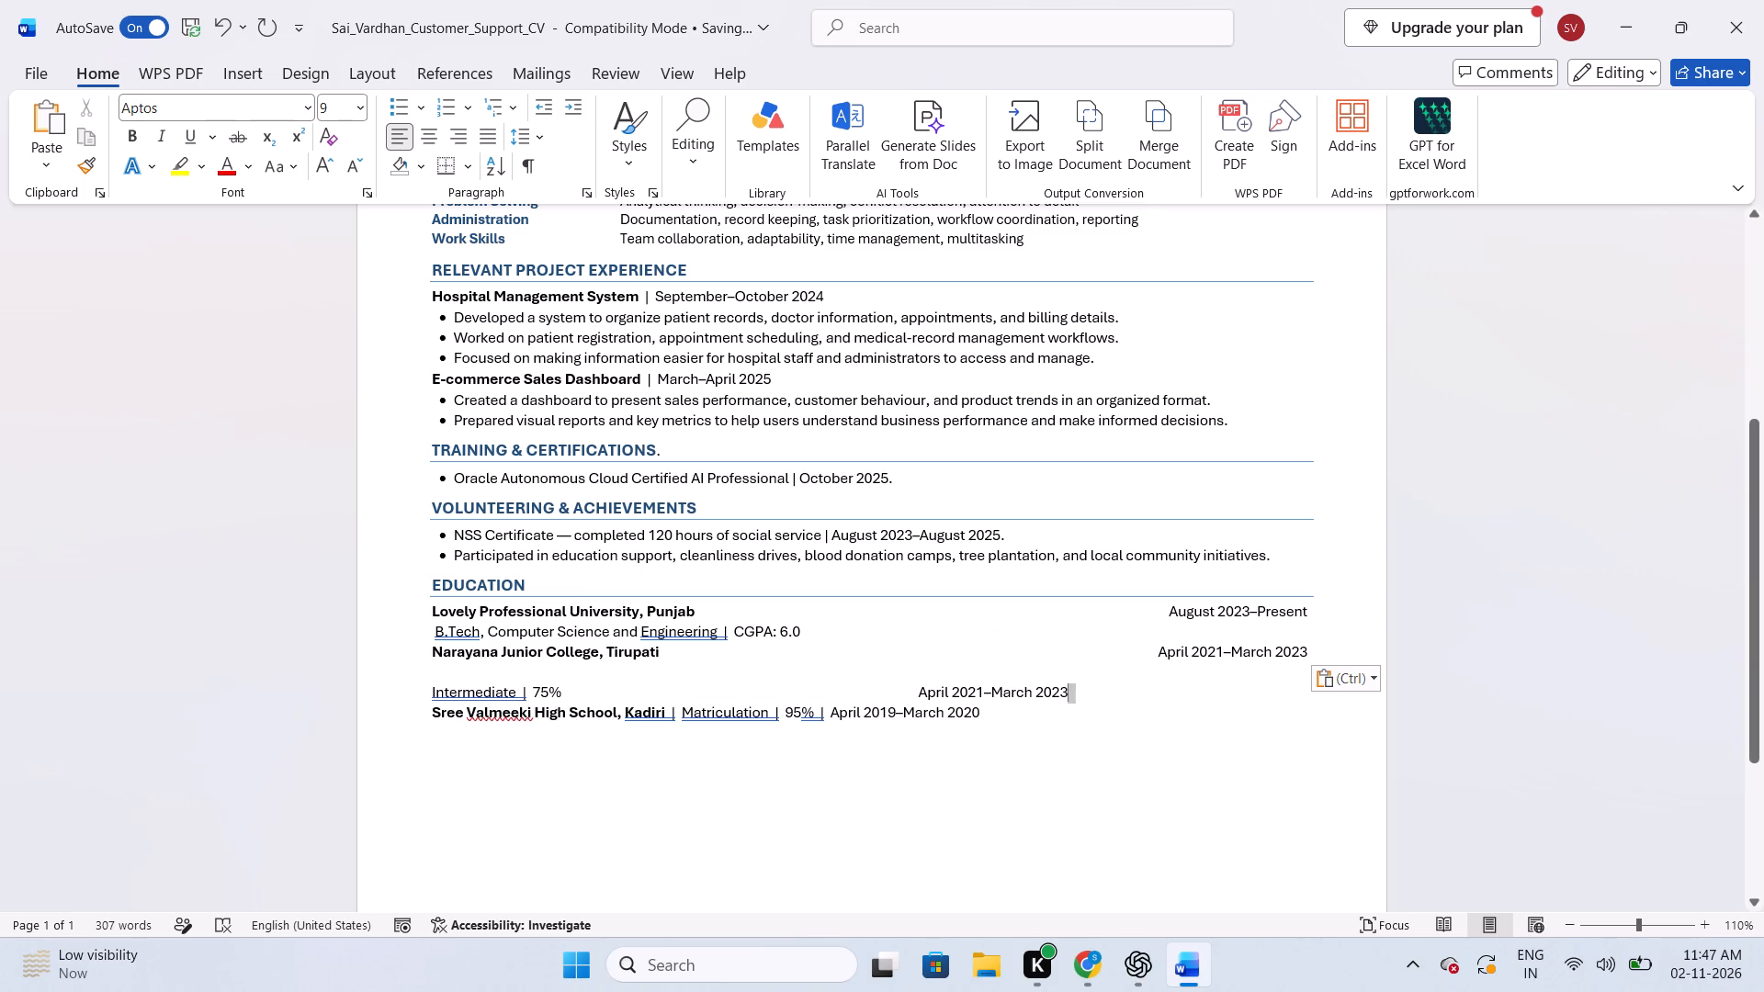
drag(1012, 679, 921, 694)
key(BackSpace)
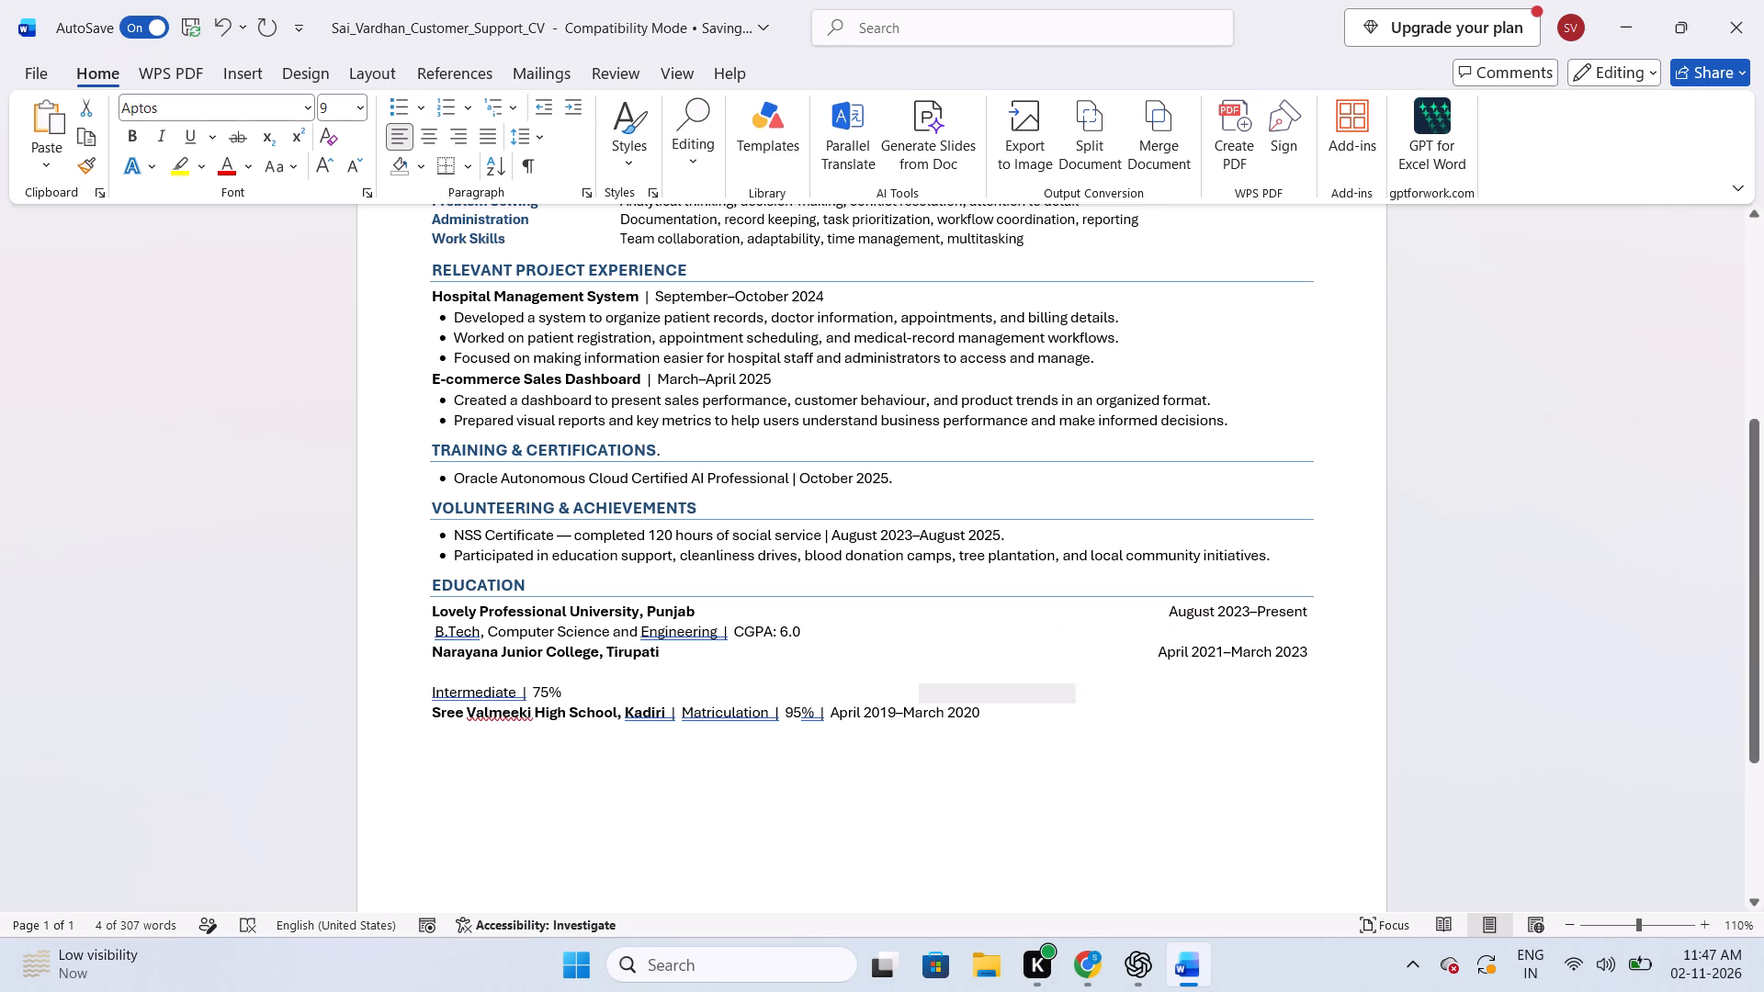
click(458, 680)
key(BackSpace)
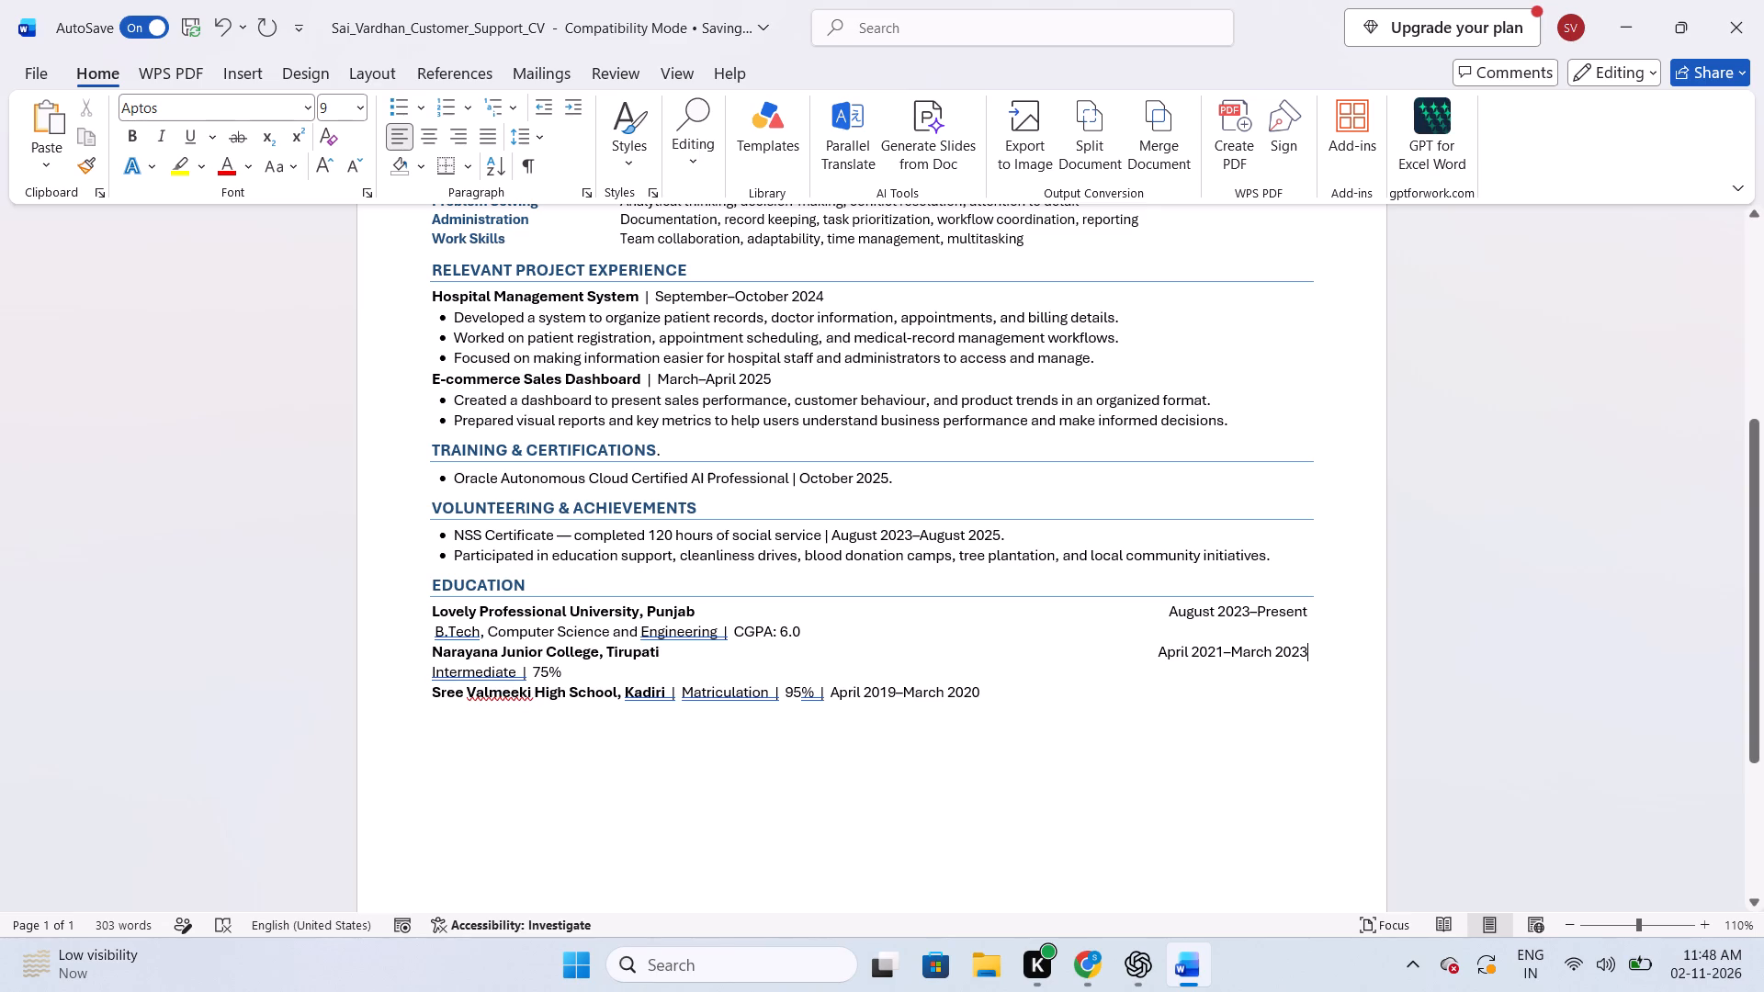
Remove the separator after "95%" in the Sree Valmeeki High School entry and move its dates onto their own line below.
click(825, 696)
key(BackSpace)
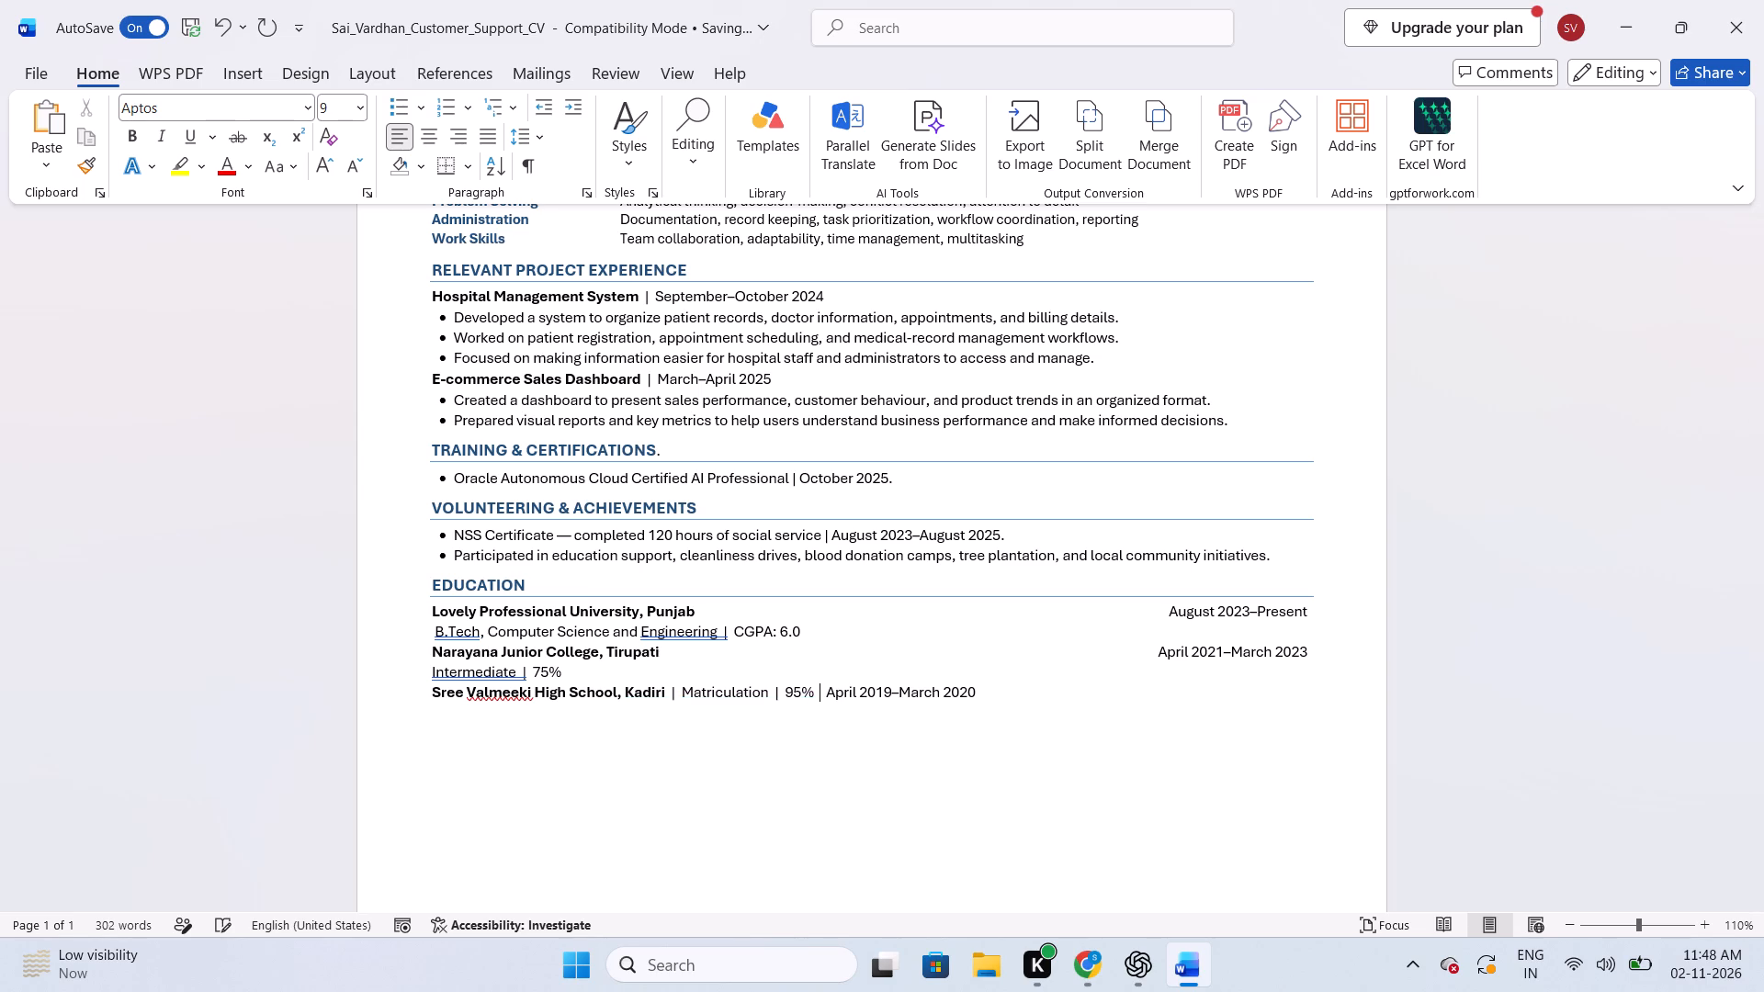
key(Return)
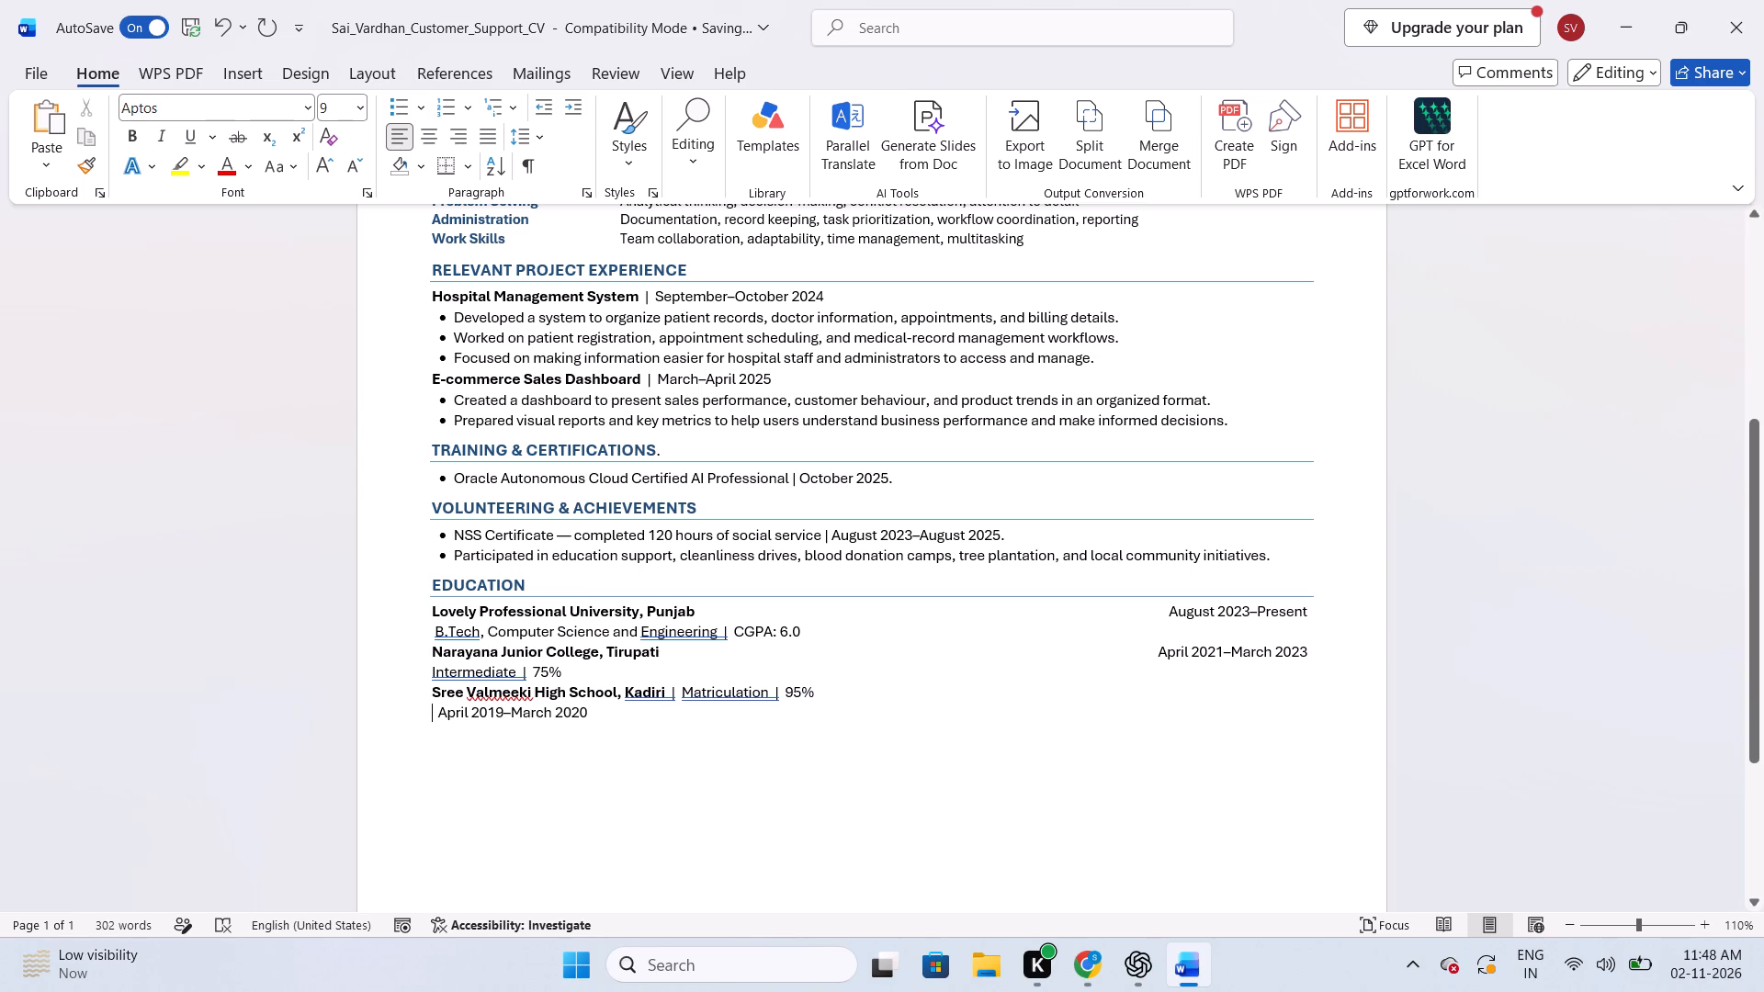
Move "Matriculation | 95%" onto its own line below "Sree Valmeeki High School, Kadiri", without the leading separator.
click(680, 693)
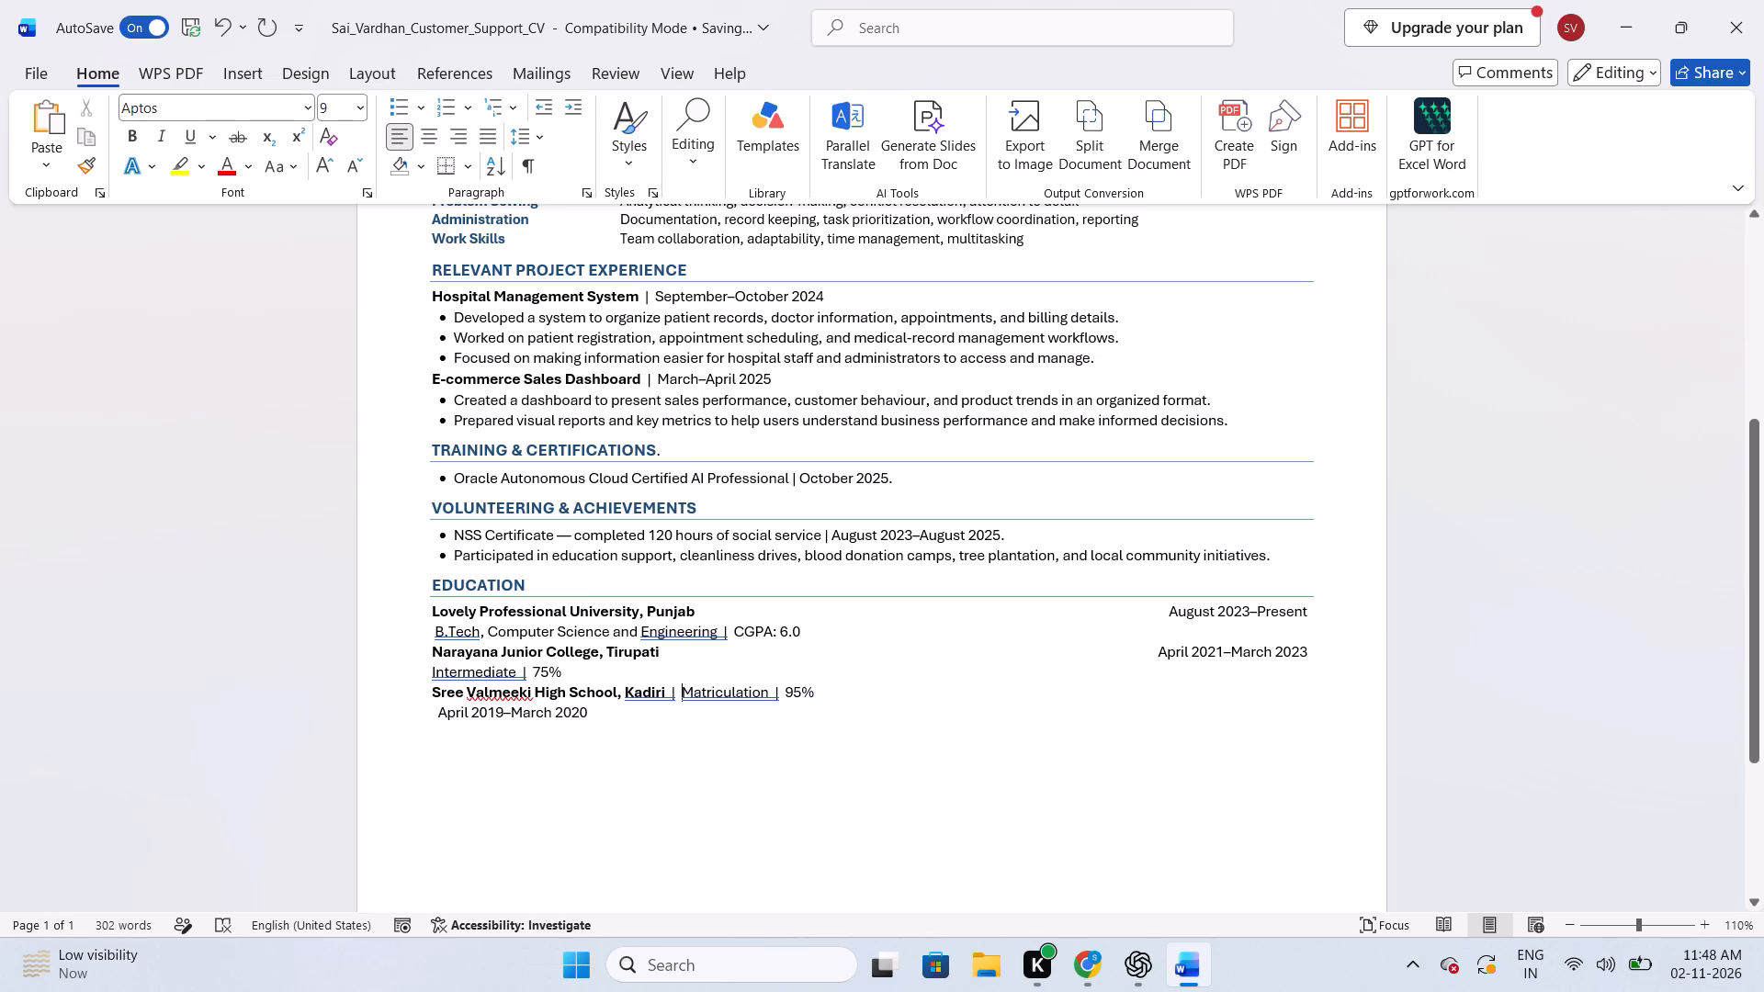
click(667, 695)
key(Return)
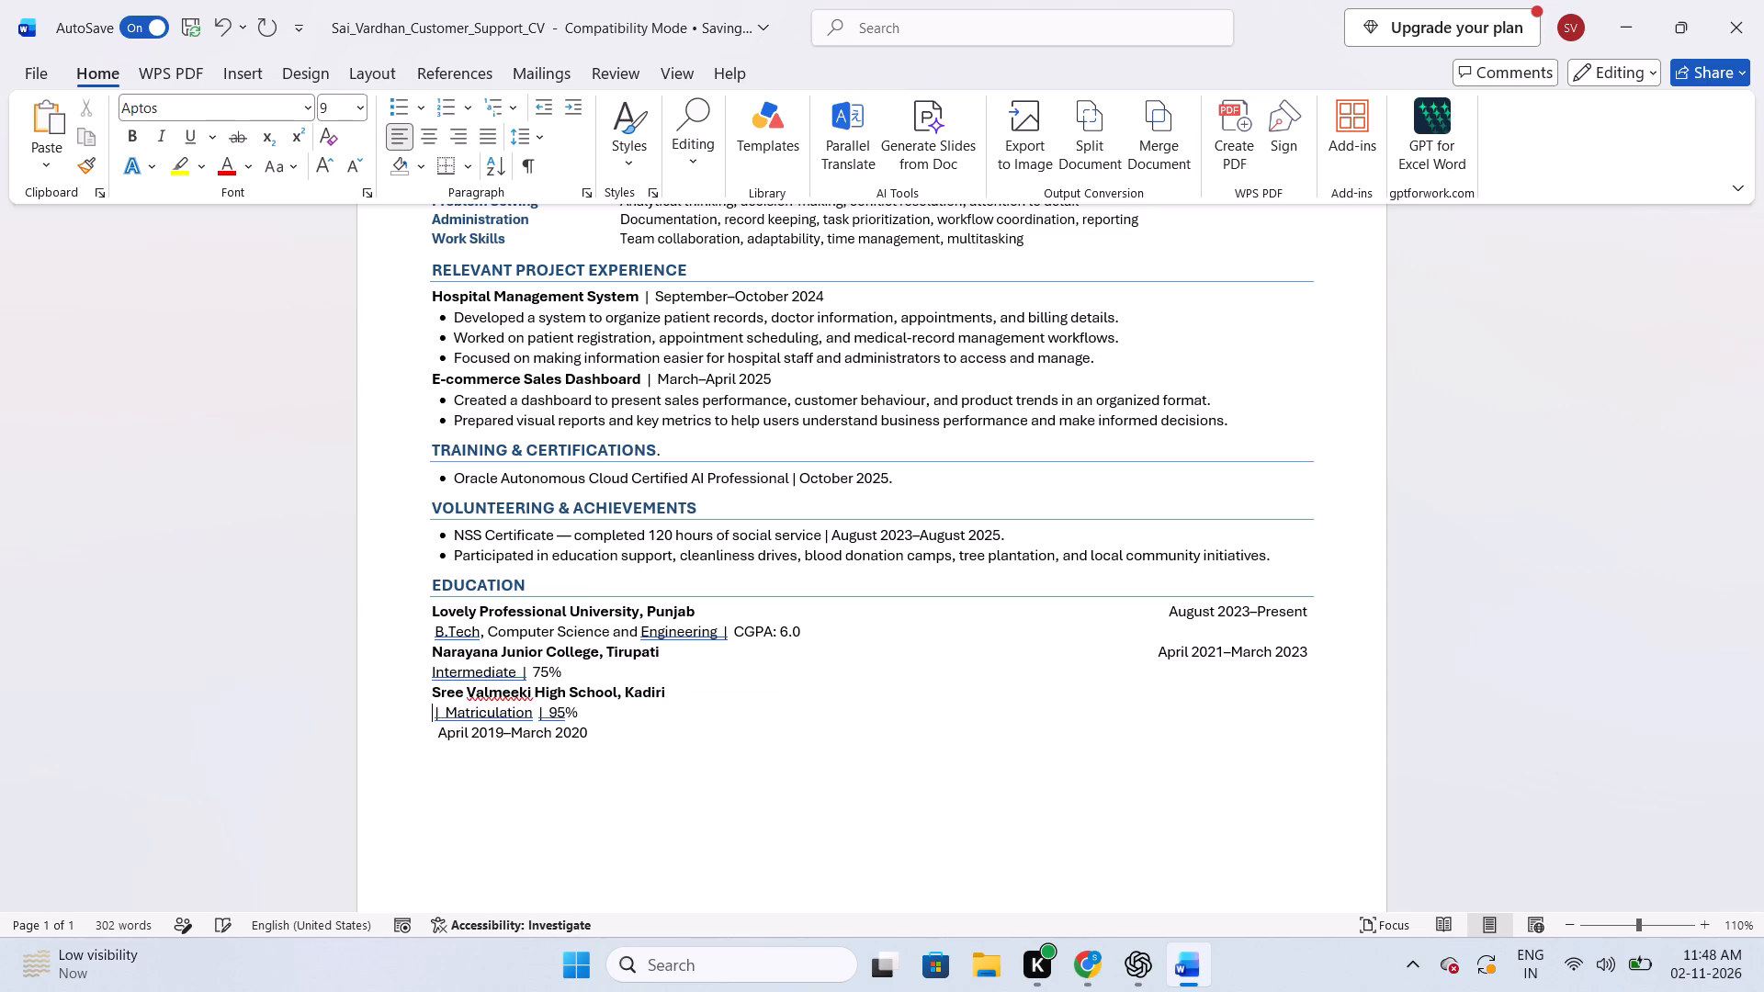
click(447, 717)
key(BackSpace)
key(BackSpace)
key(BackSpace)
key(BackSpace)
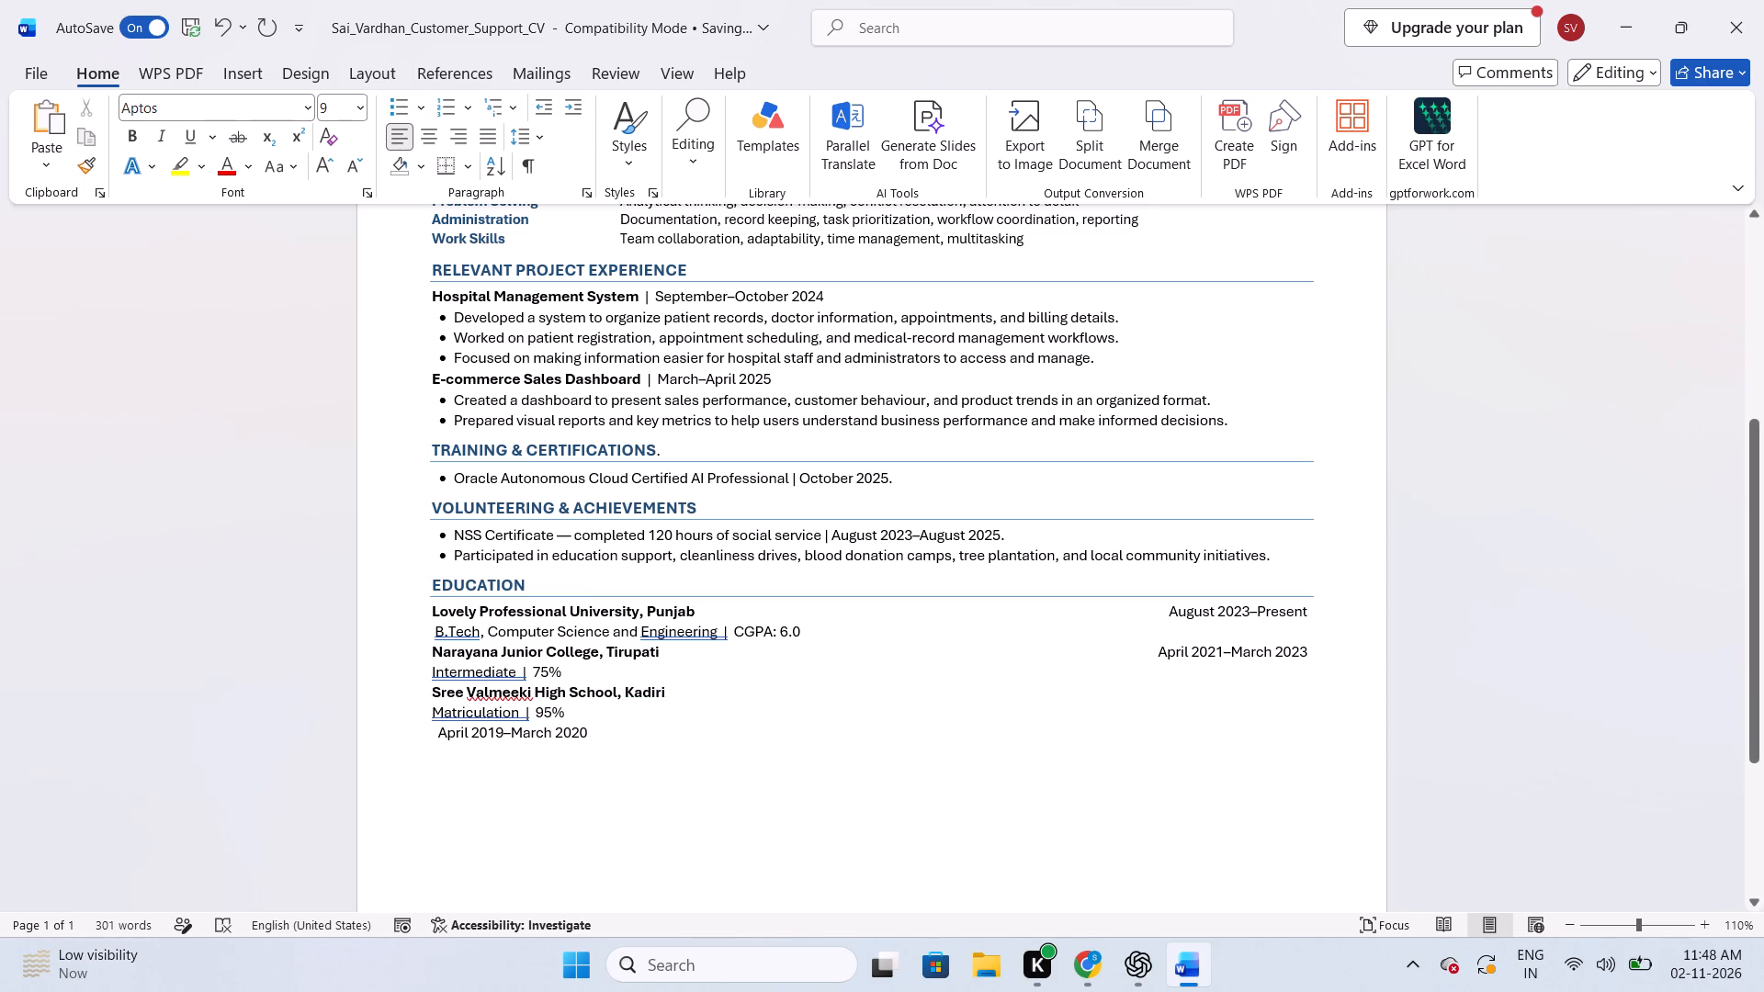
Copy "April 2019–March 2020" to the far end of the Sree Valmeeki High School line, padded with spaces to line up under "April 2021–March 2023".
drag(432, 736, 584, 737)
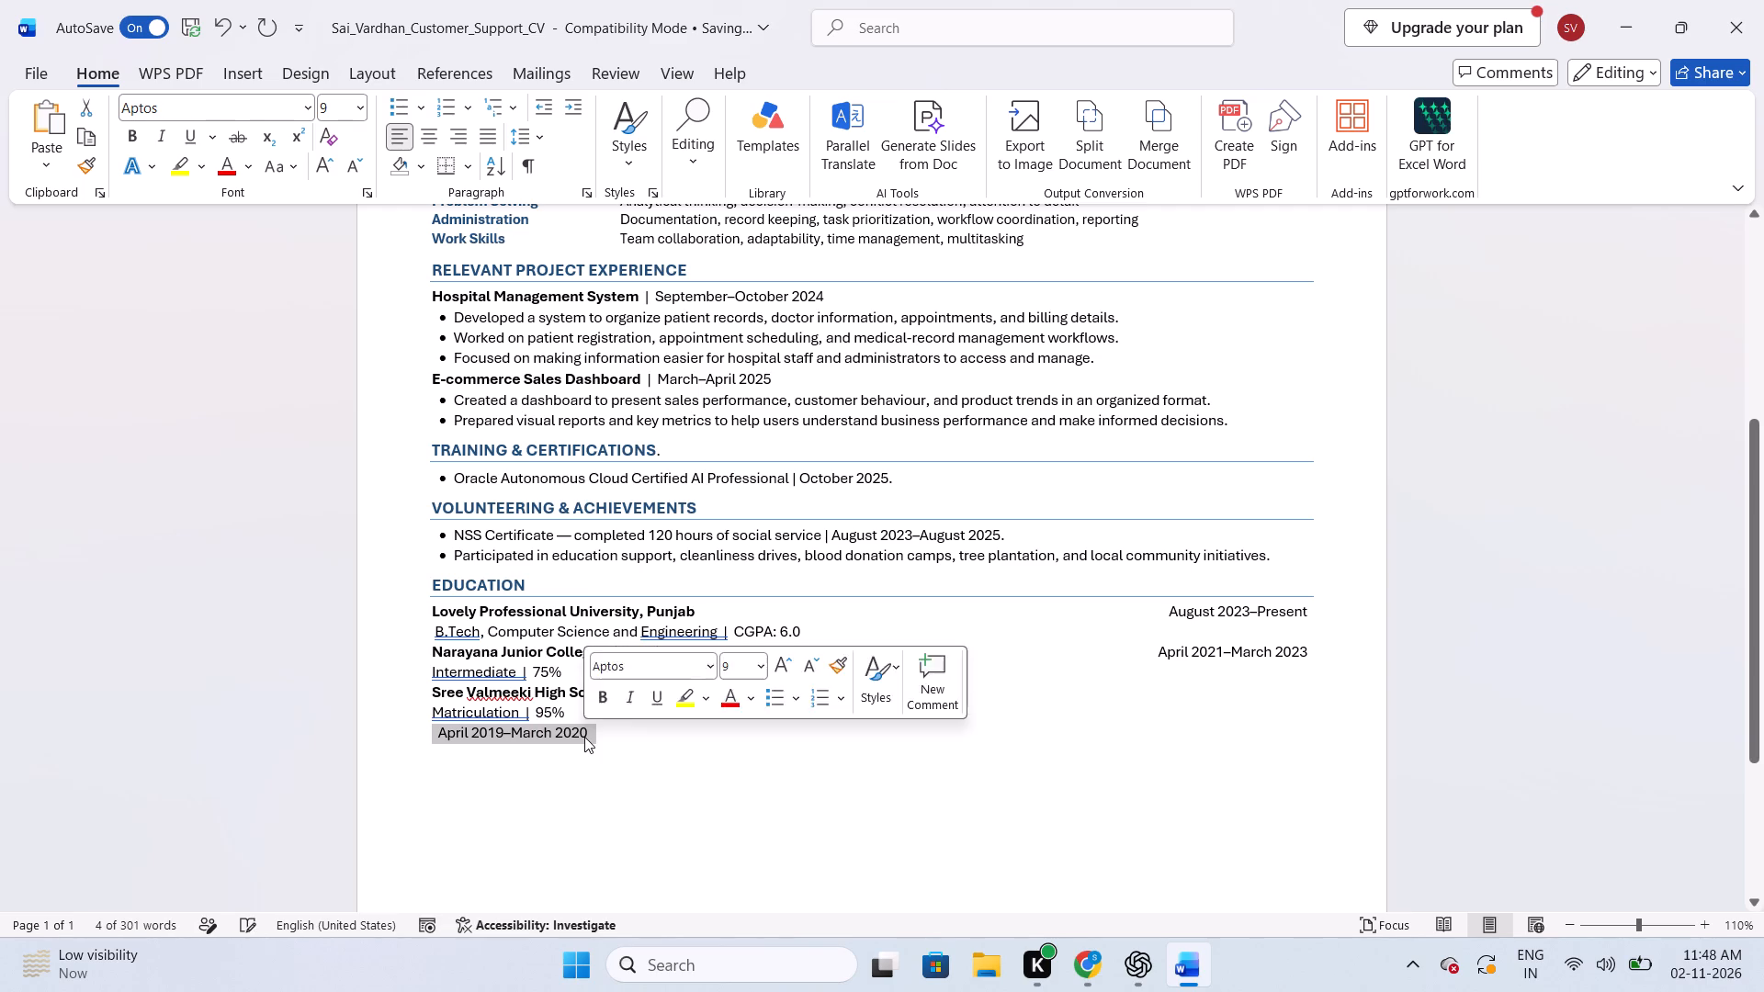
key(ctrl+c)
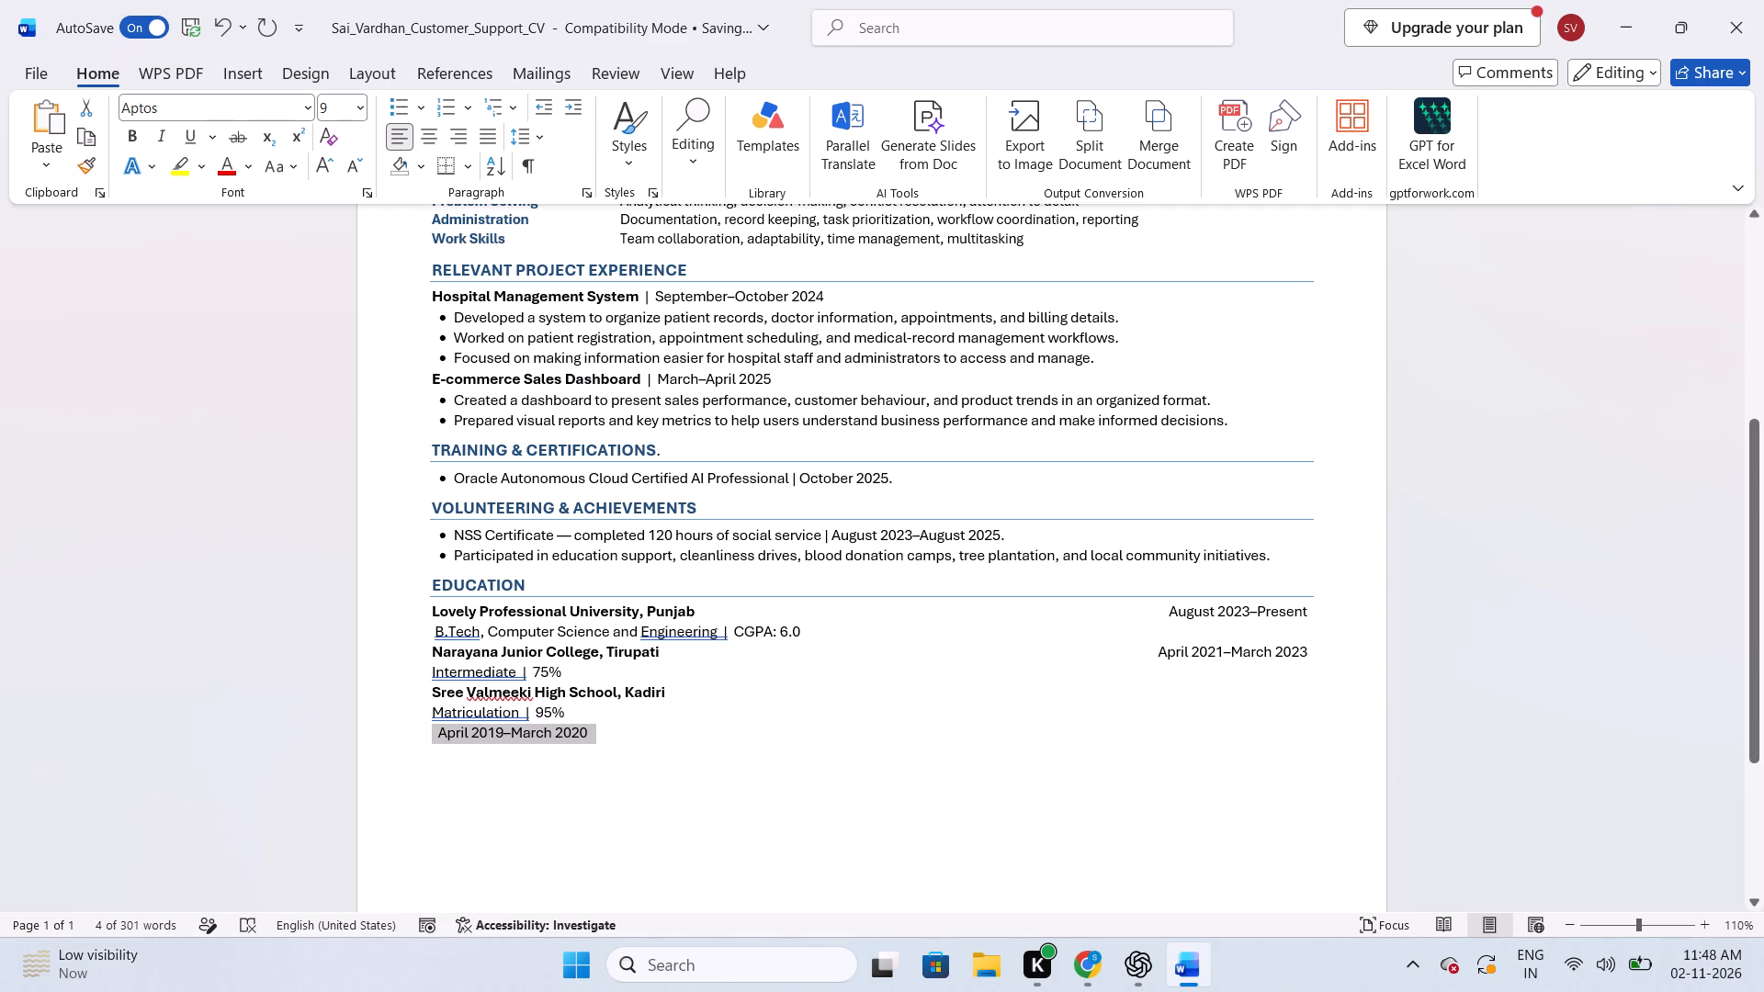
click(744, 700)
key(space)
key(space)
key(space)
key(space)
key(space)
key(space)
key(space)
key(space)
key(space)
key(space)
key(space)
key(space)
key(space)
key(space)
key(space)
key(space)
key(space)
key(space)
key(space)
key(space)
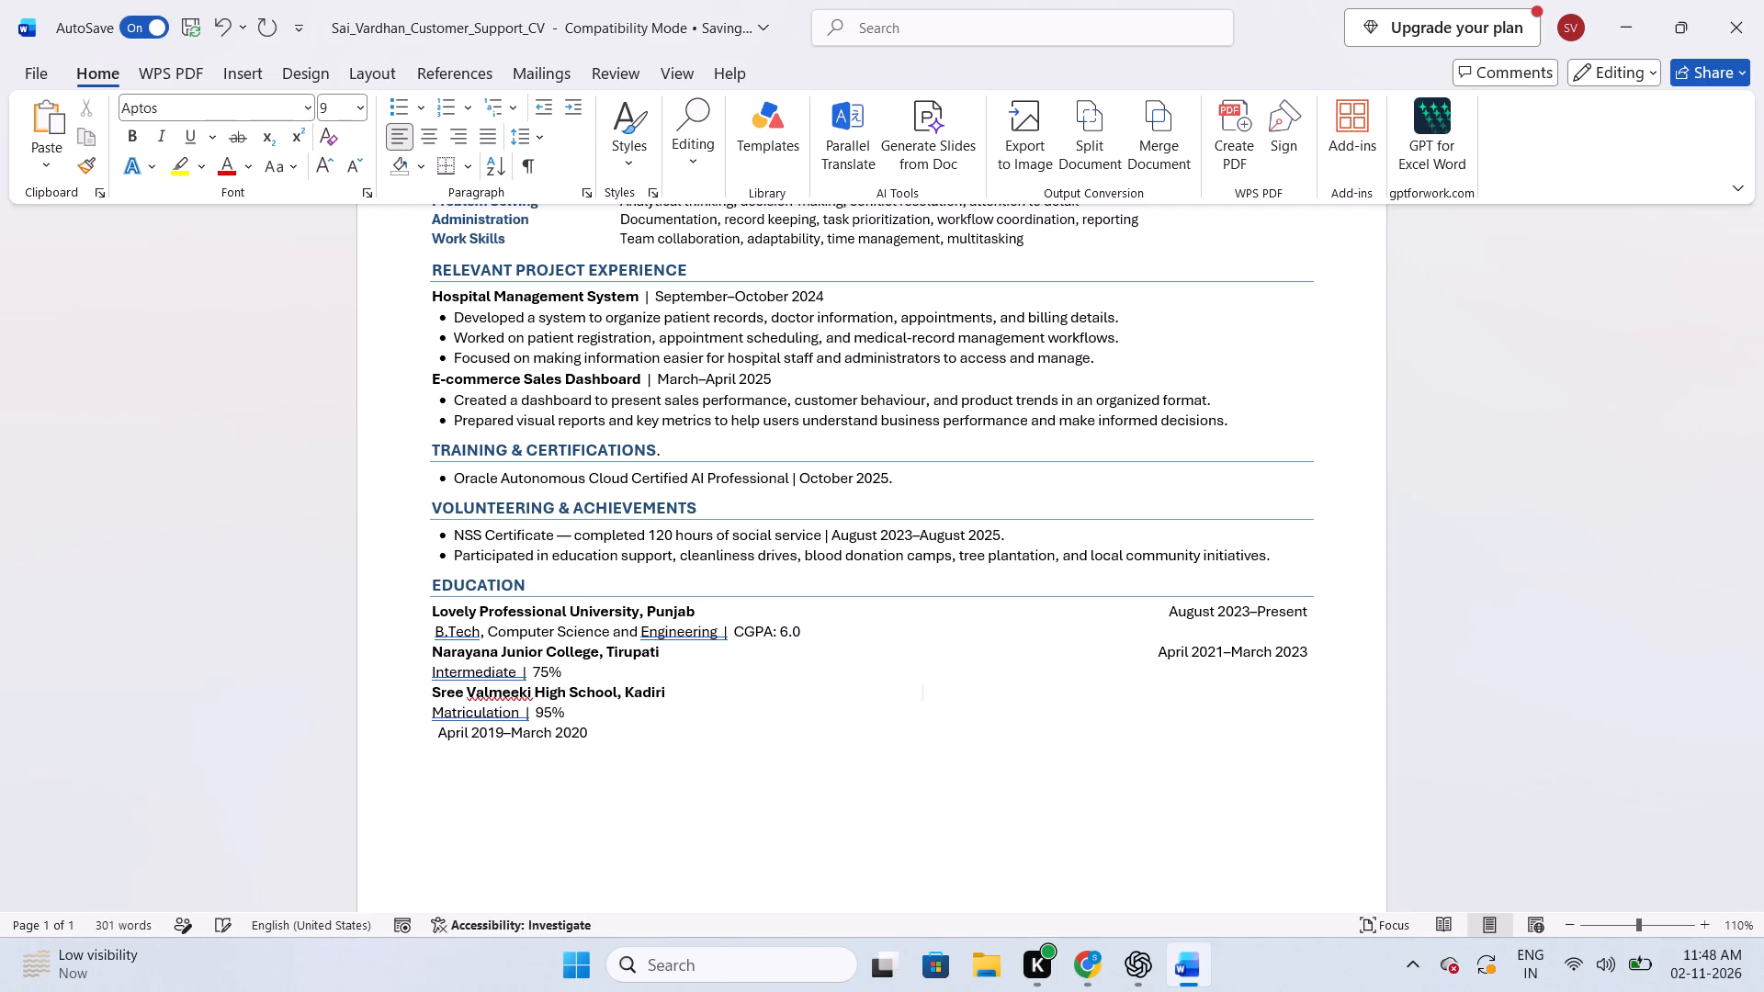
key(space)
key(space)
key(space)
key(space)
key(space)
key(space)
key(space)
key(space)
key(space)
key(space)
key(space)
key(space)
key(space)
key(space)
key(space)
key(space)
key(space)
key(space)
key(space)
key(space)
key(space)
key(space)
key(space)
key(space)
key(space)
key(space)
key(ctrl+v)
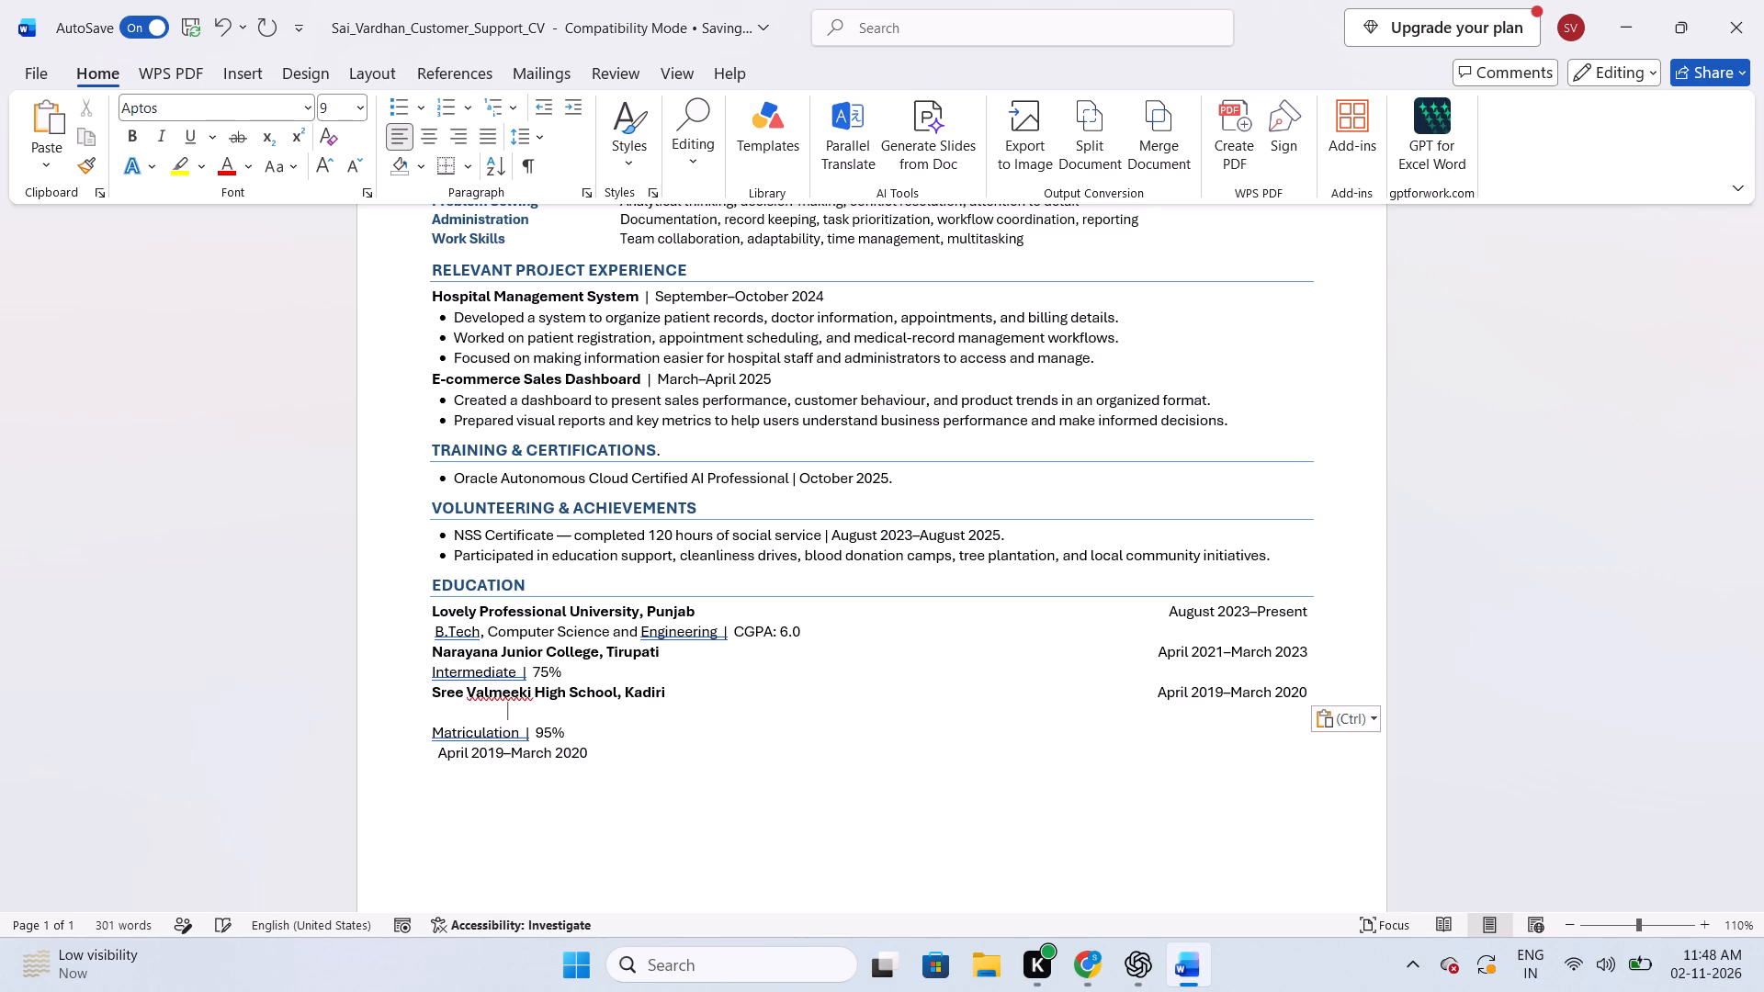
Delete the duplicate "April 2019–March 2020" from the line below "Matriculation | 95%".
click(605, 756)
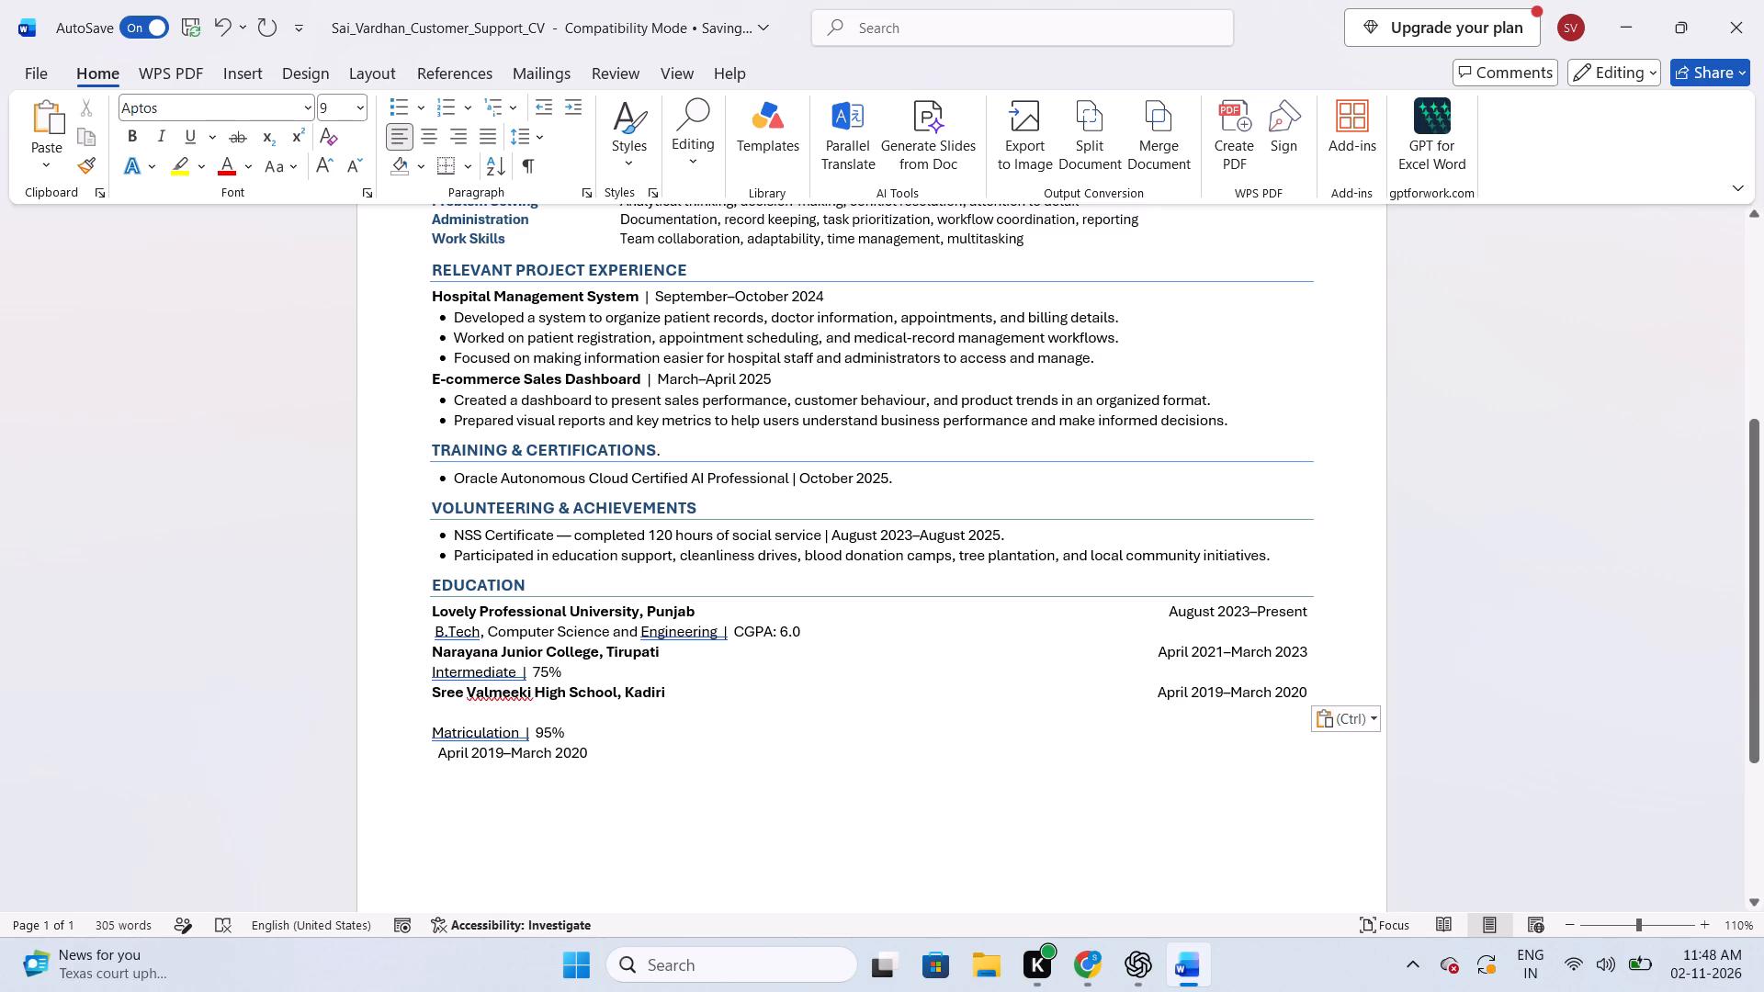
key(BackSpace)
key(BackSpace)
key(BackSpace)
key(BackSpace)
key(BackSpace)
key(BackSpace)
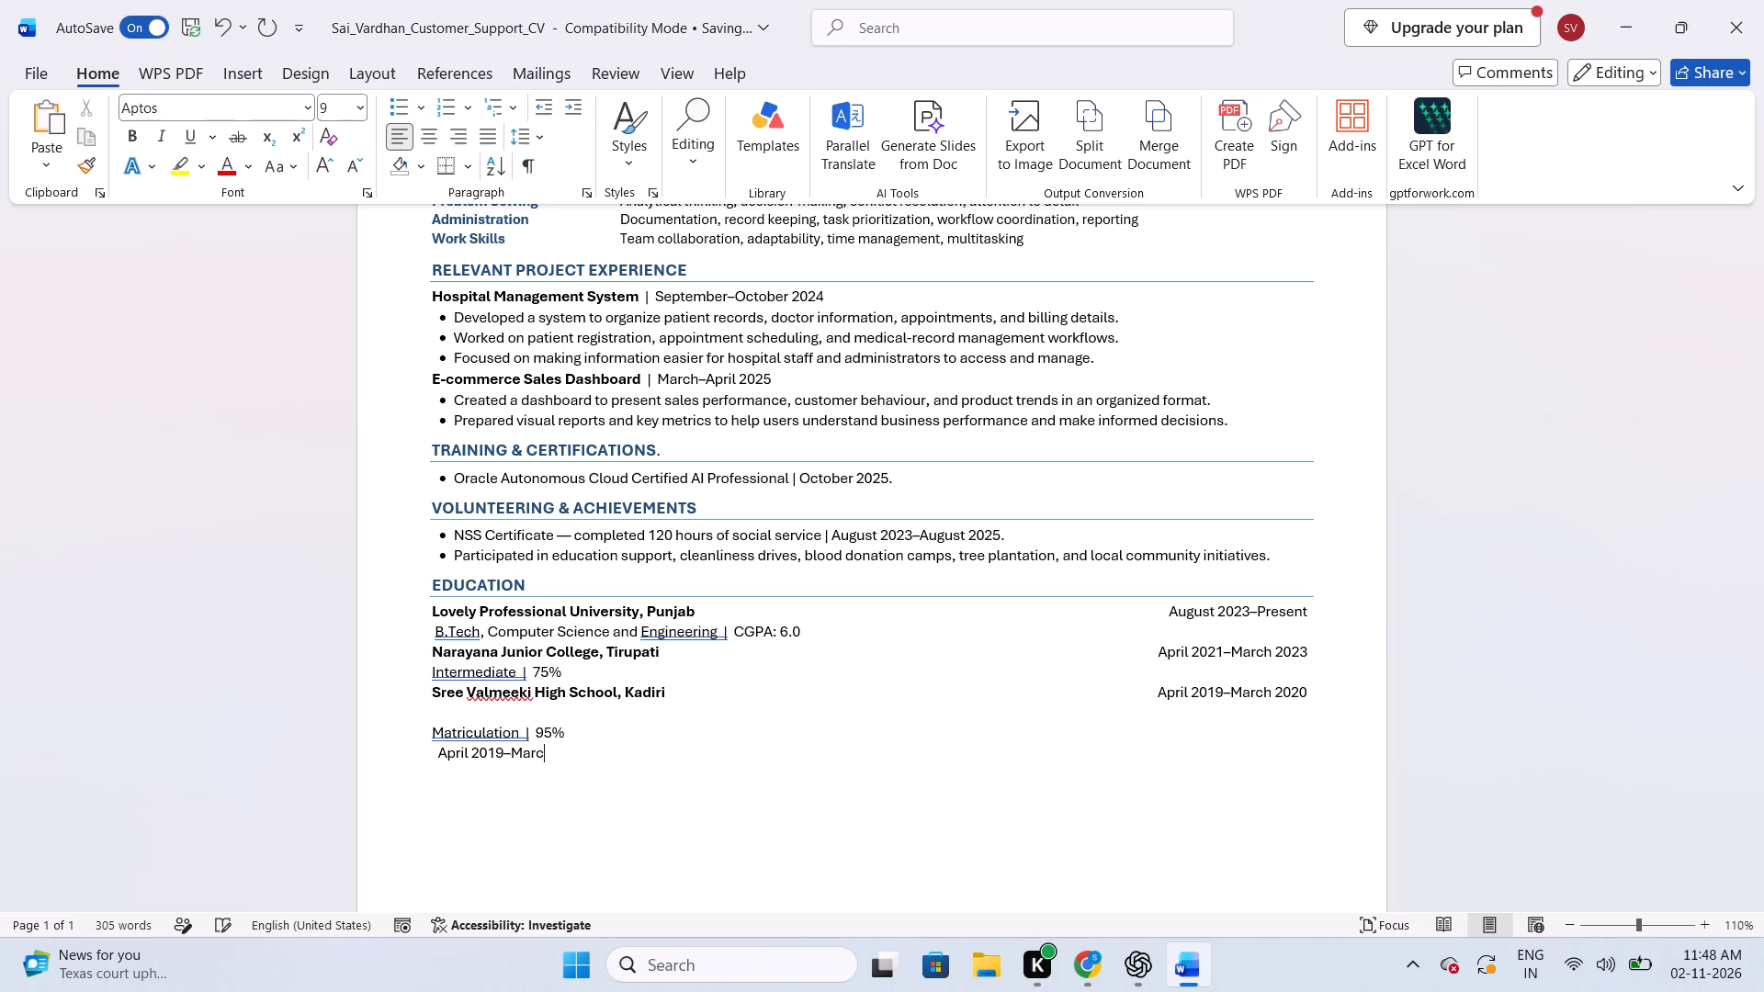
key(BackSpace)
key(BackSpace)
key(BackSpace)
key(BackSpace)
key(BackSpace)
key(BackSpace)
key(BackSpace)
key(BackSpace)
key(BackSpace)
key(BackSpace)
key(BackSpace)
key(BackSpace)
key(BackSpace)
key(BackSpace)
key(BackSpace)
Remove the blank line between "Sree Valmeeki High School, Kadiri" and "Matriculation | 95%".
click(493, 708)
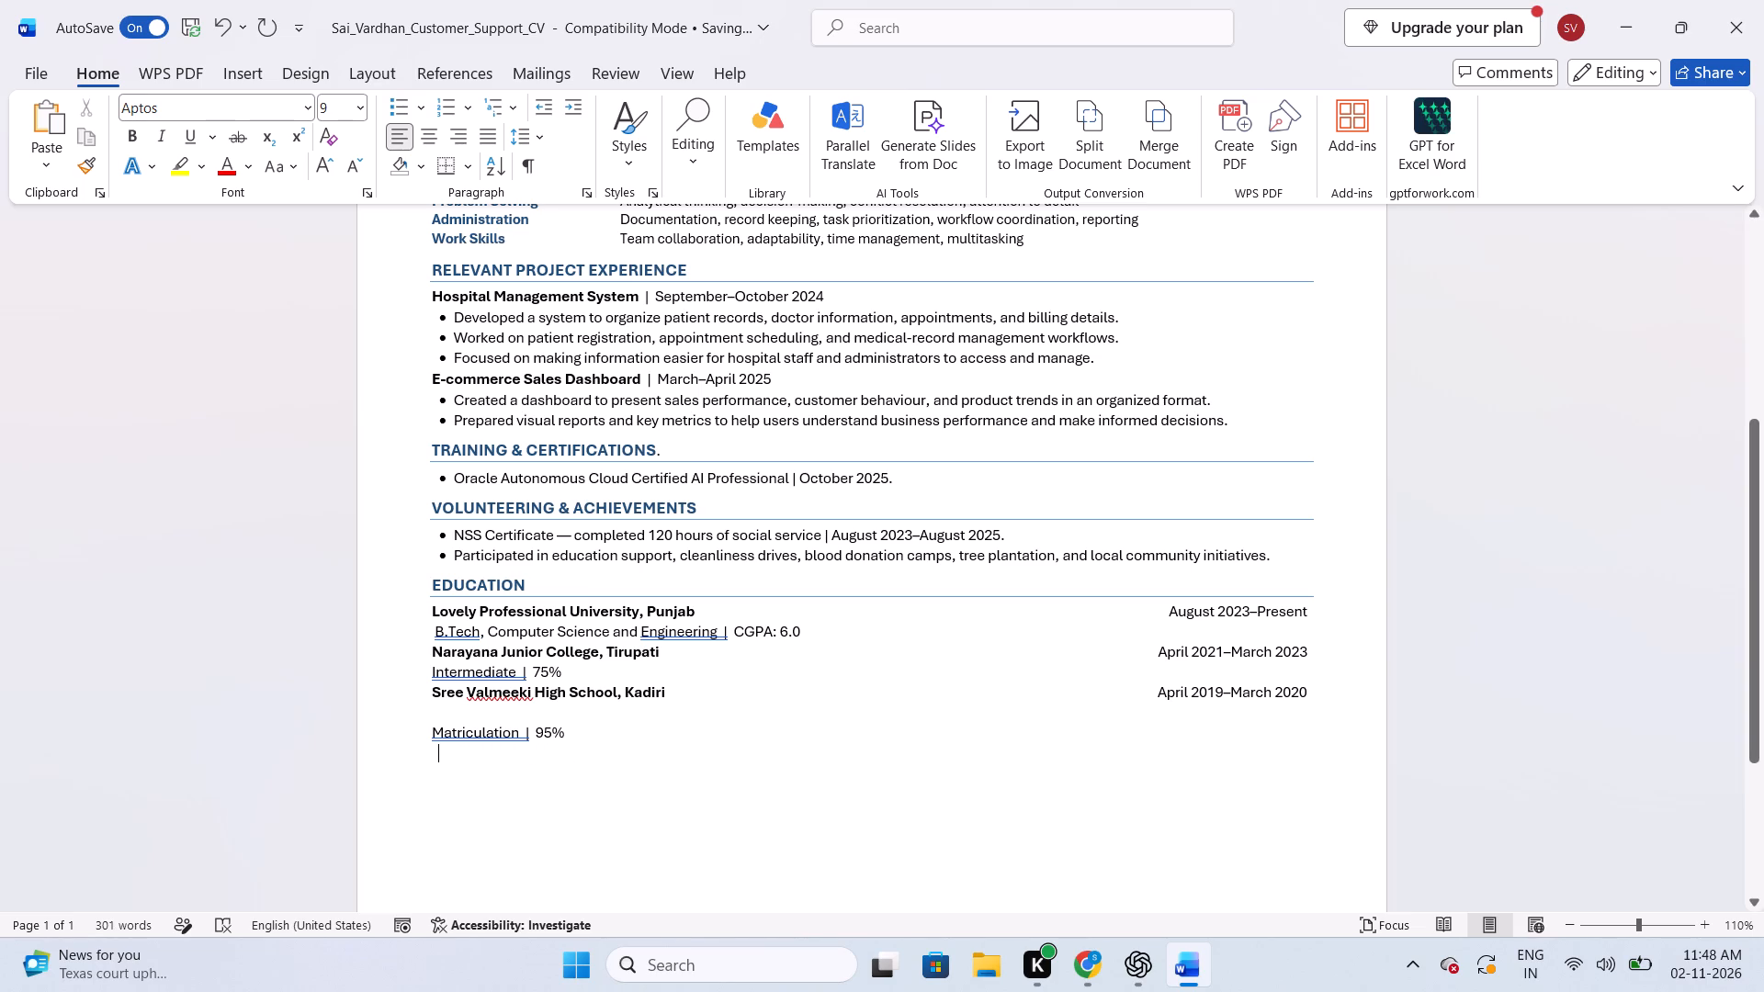
key(BackSpace)
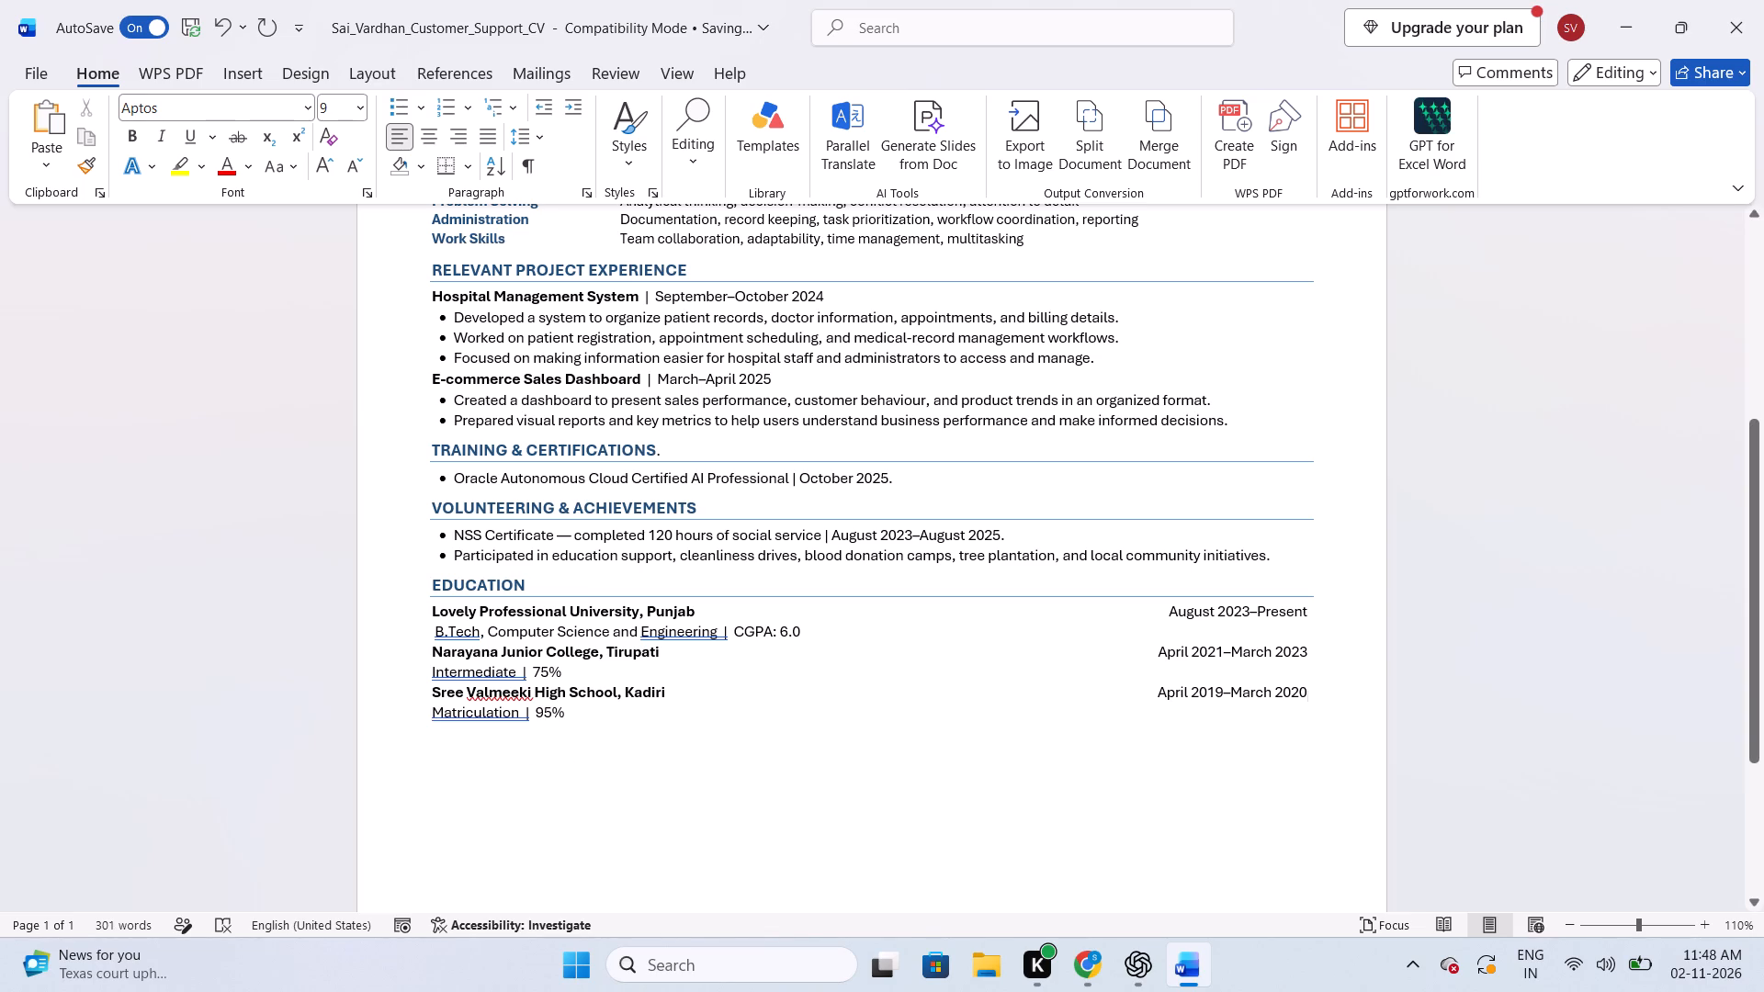
click(534, 716)
click(529, 674)
Change the CGPA in the Lovely Professional University B.Tech entry to 6.3.
click(803, 631)
key(BackSpace)
key(5)
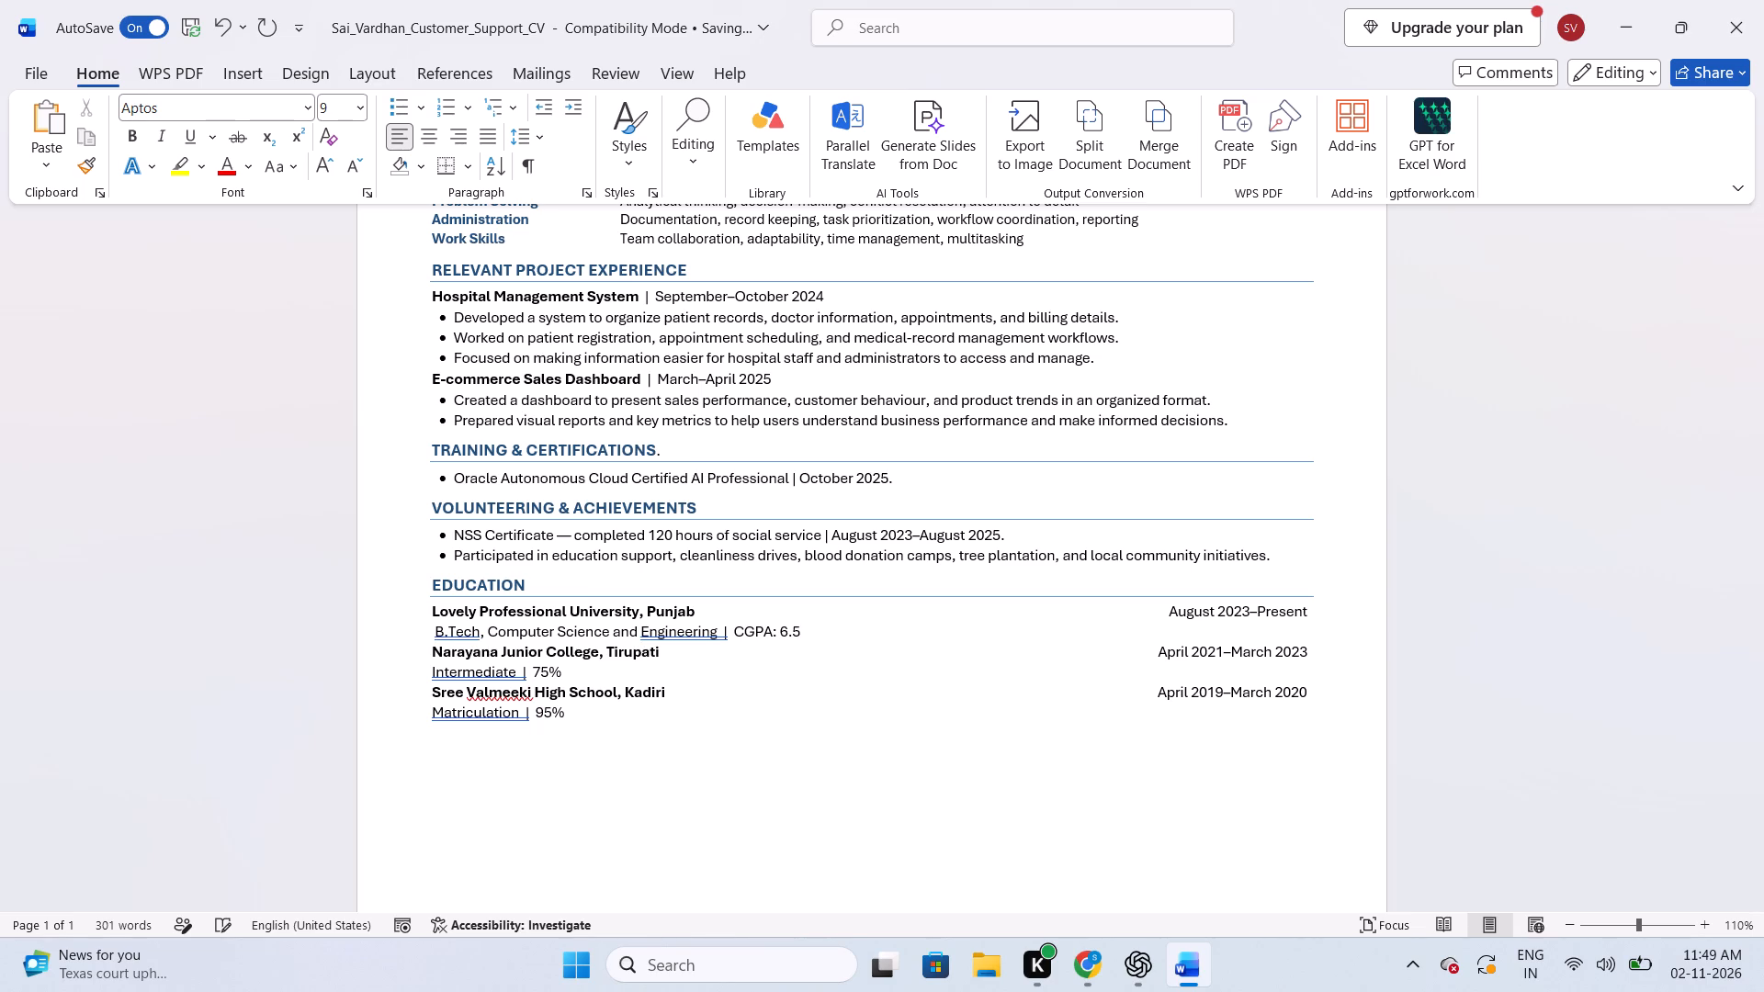
key(BackSpace)
key(5)
key(BackSpace)
key(3)
scroll(803, 631, up, 1)
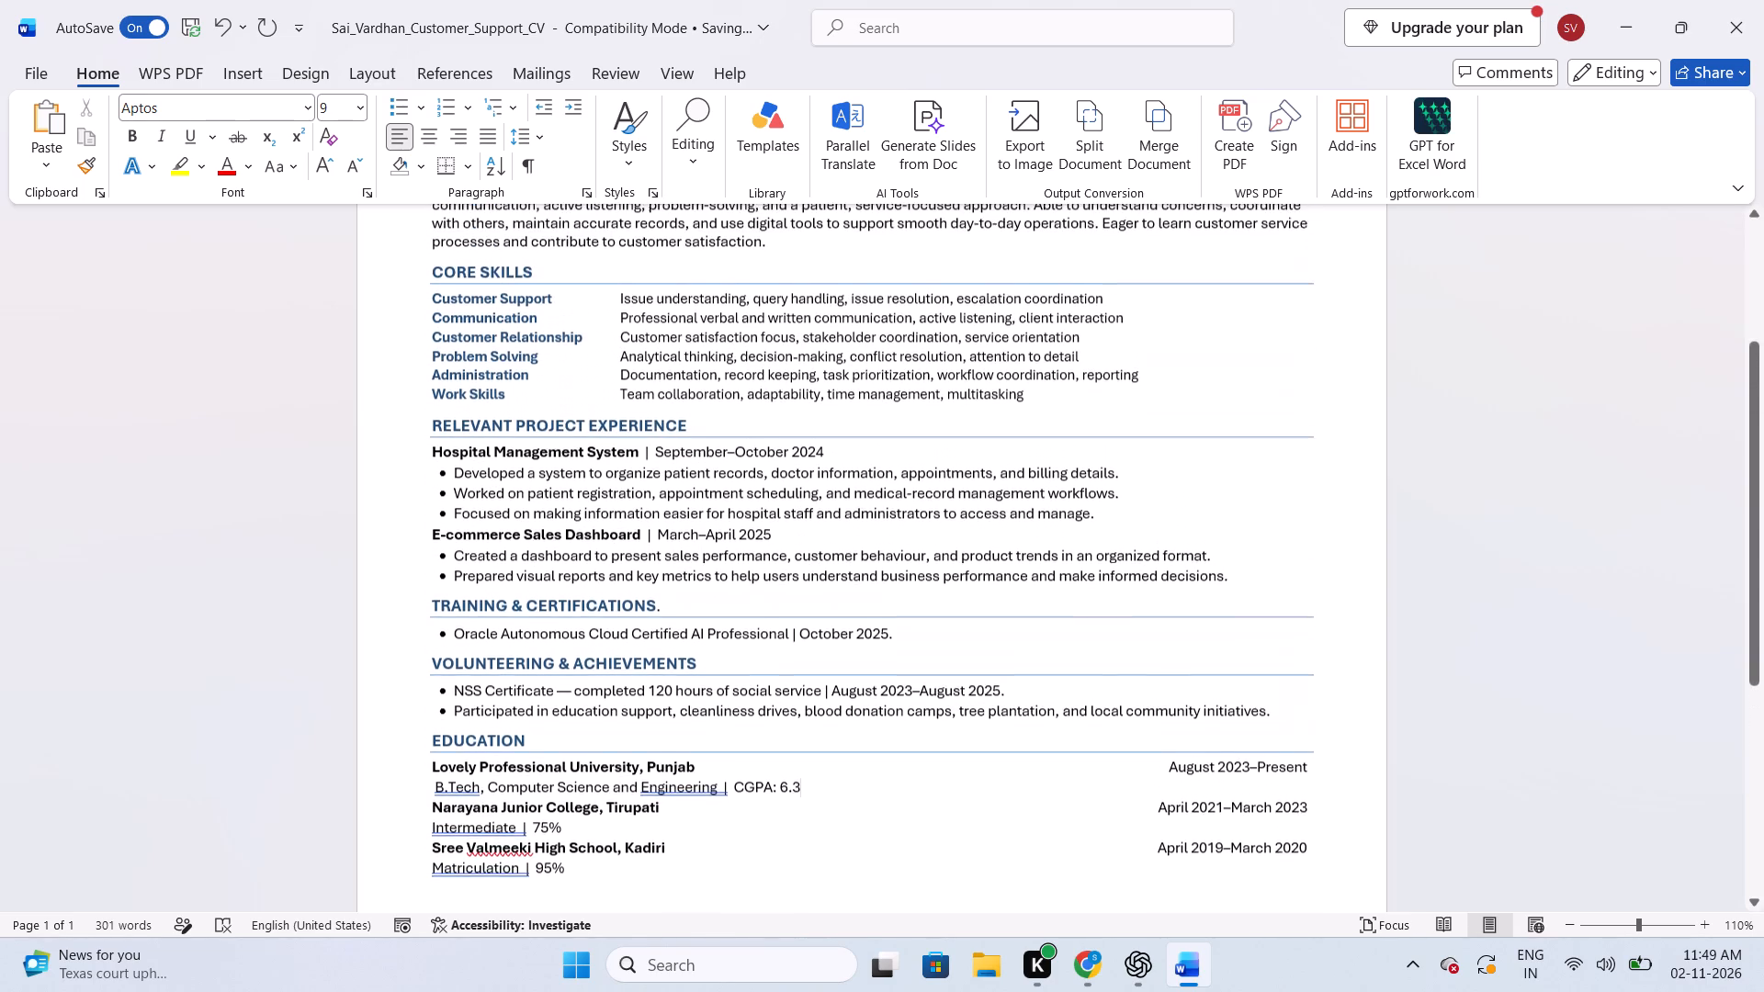
scroll(803, 631, up, 1)
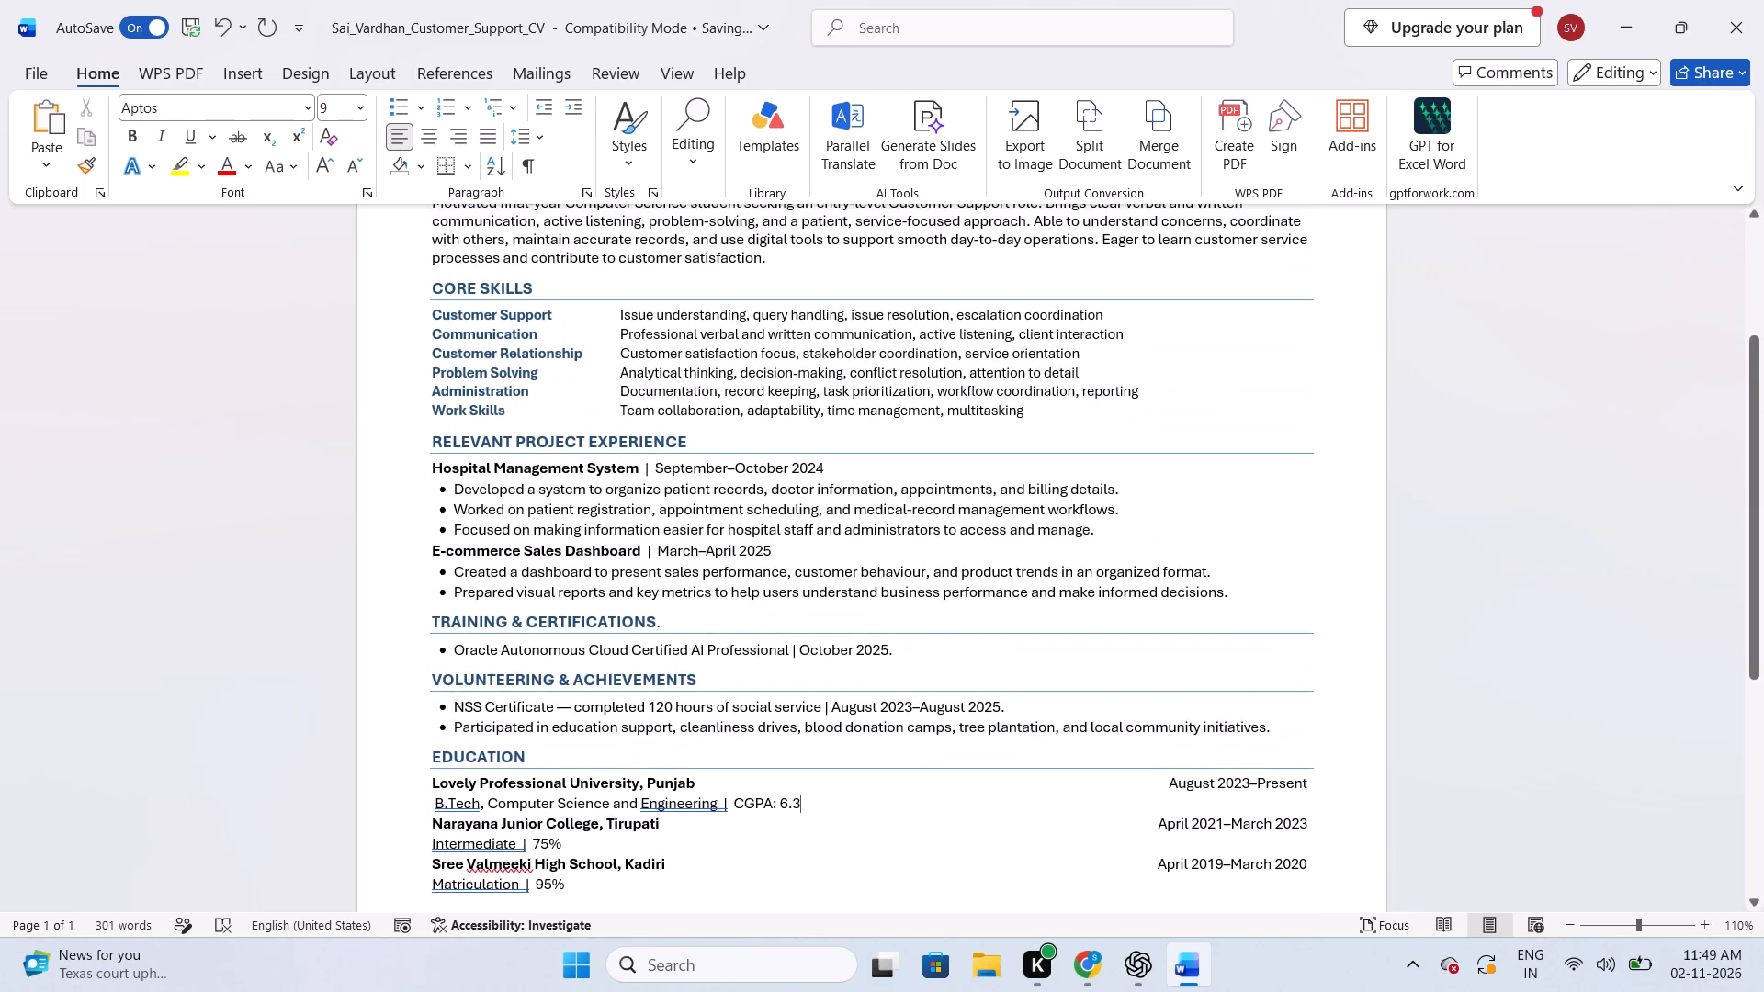